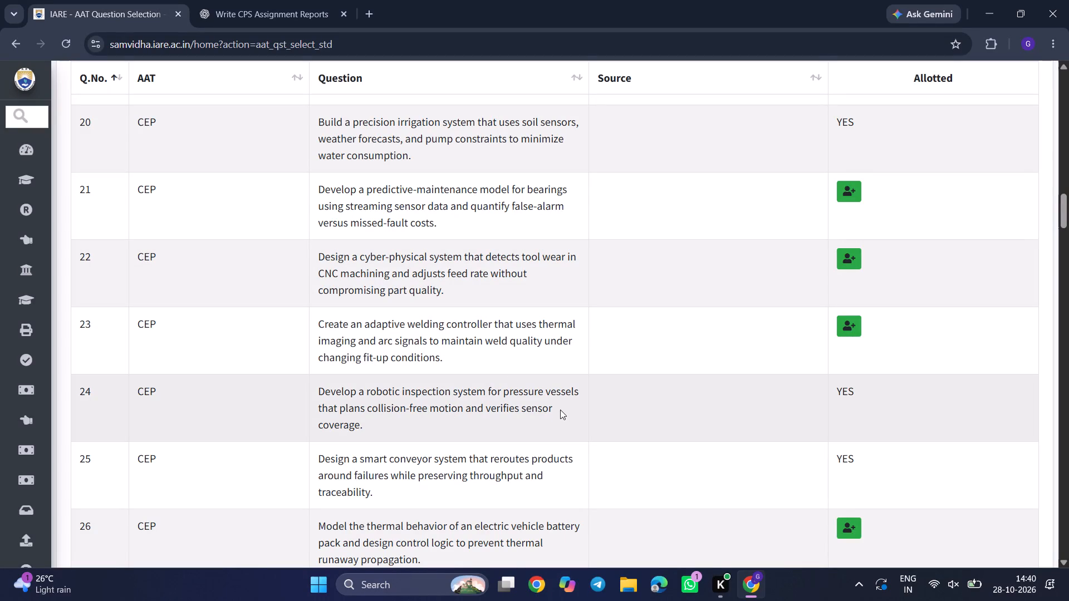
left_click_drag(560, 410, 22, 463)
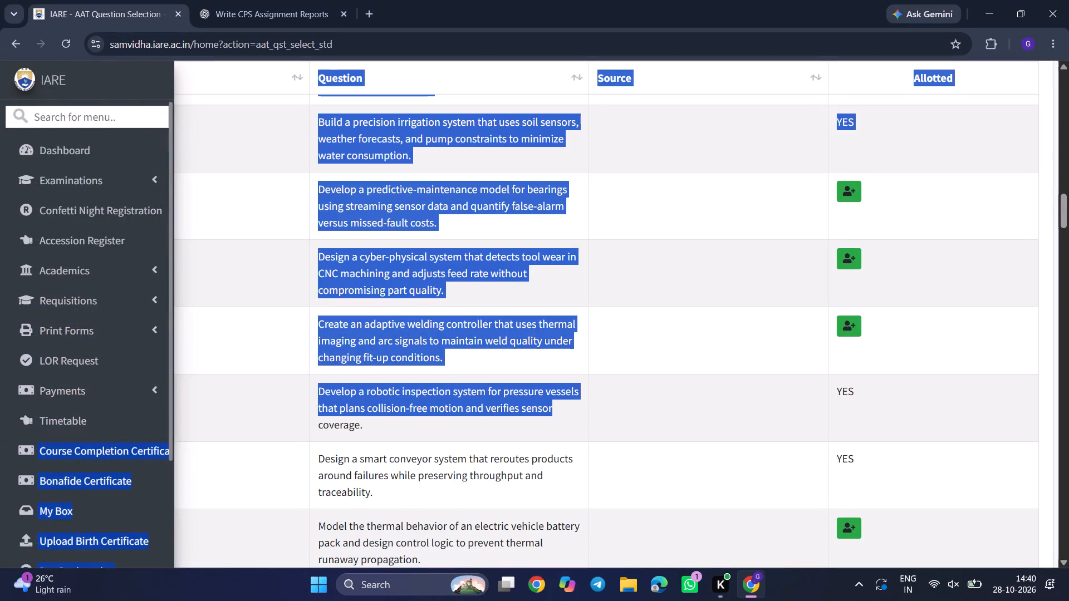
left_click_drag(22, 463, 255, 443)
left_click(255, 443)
Open the AAT-I upload page of the student portal, with its course list and submission section.
scroll(17, 518, "down", 1)
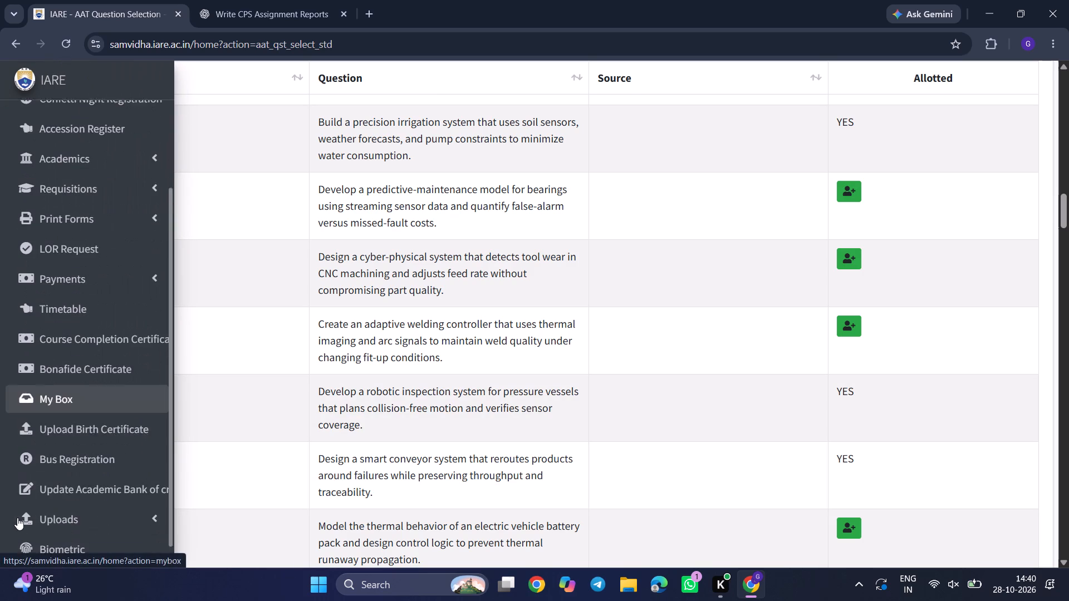
scroll(17, 518, "down", 2)
left_click(70, 483)
scroll(70, 483, "down", 1)
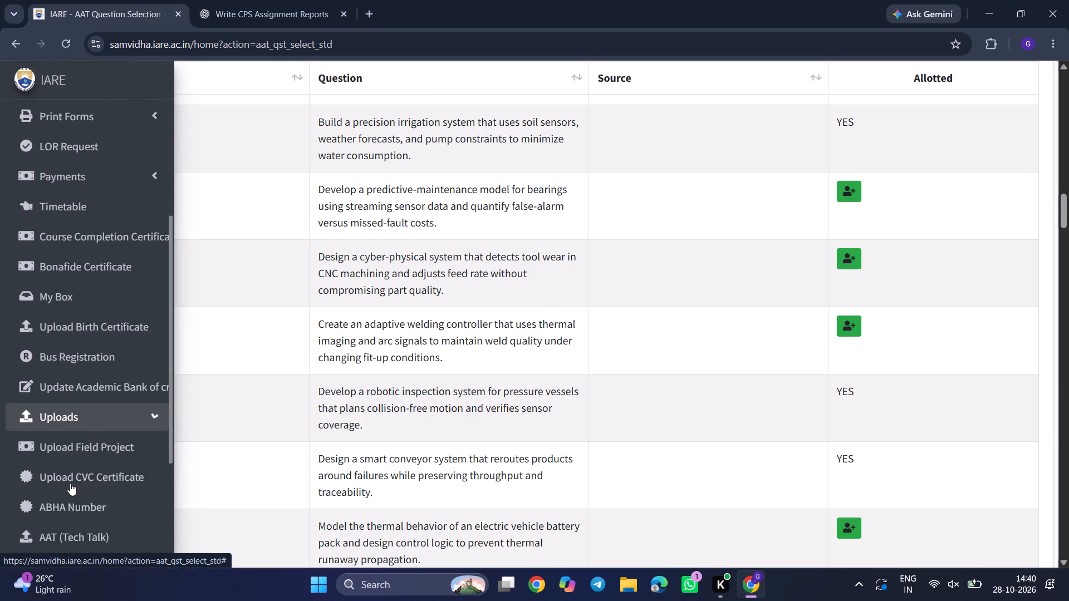
scroll(70, 483, "down", 1)
left_click(101, 511)
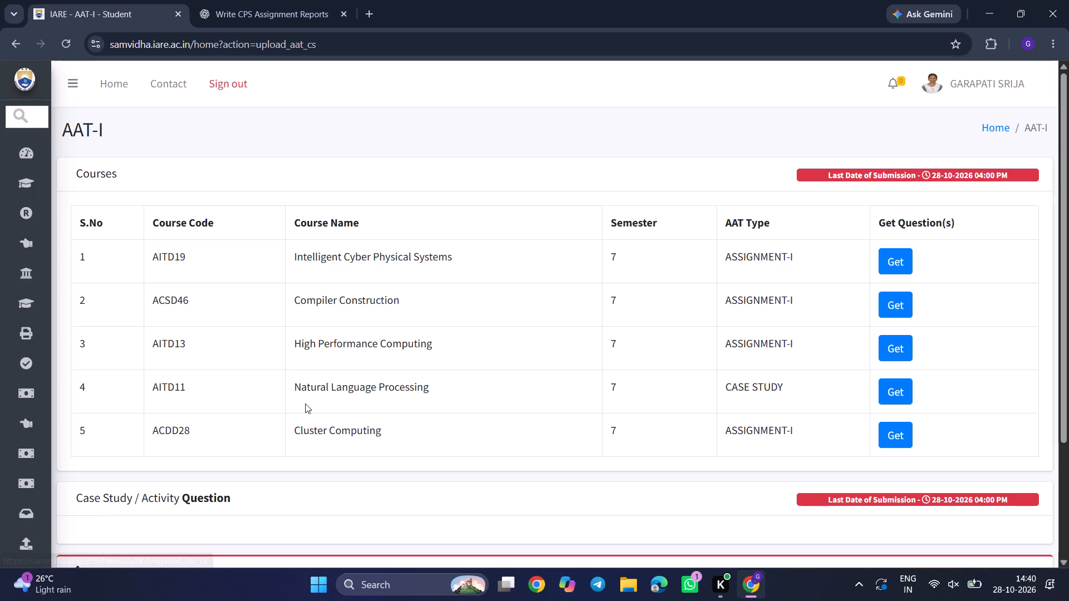
scroll(81, 544, "down", 3)
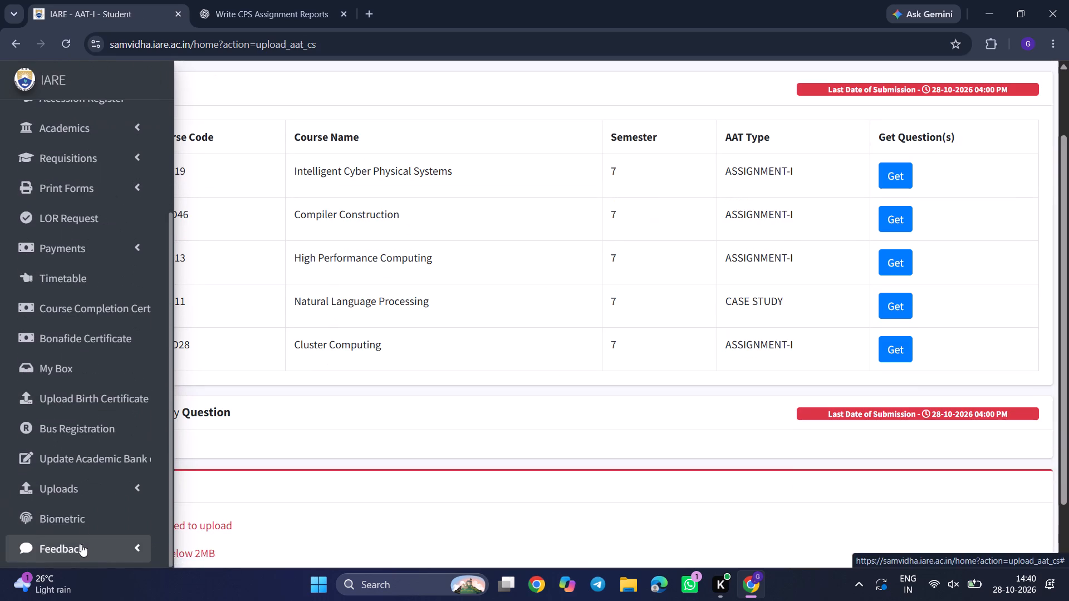
Open the AAT-II upload page from the portal's Uploads section.
left_click(91, 491)
scroll(91, 491, "down", 2)
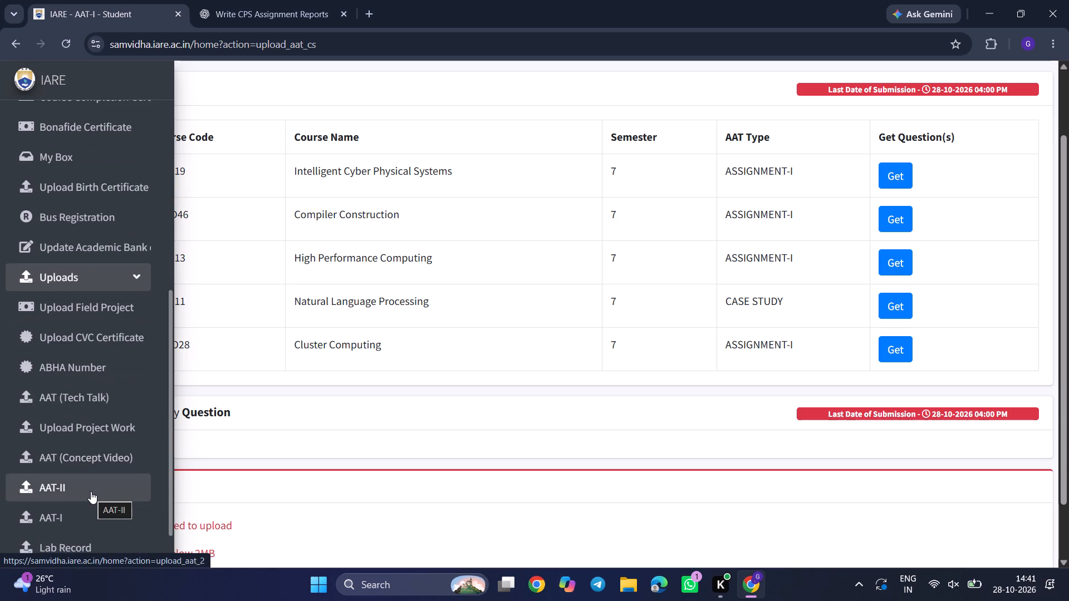
left_click(62, 482)
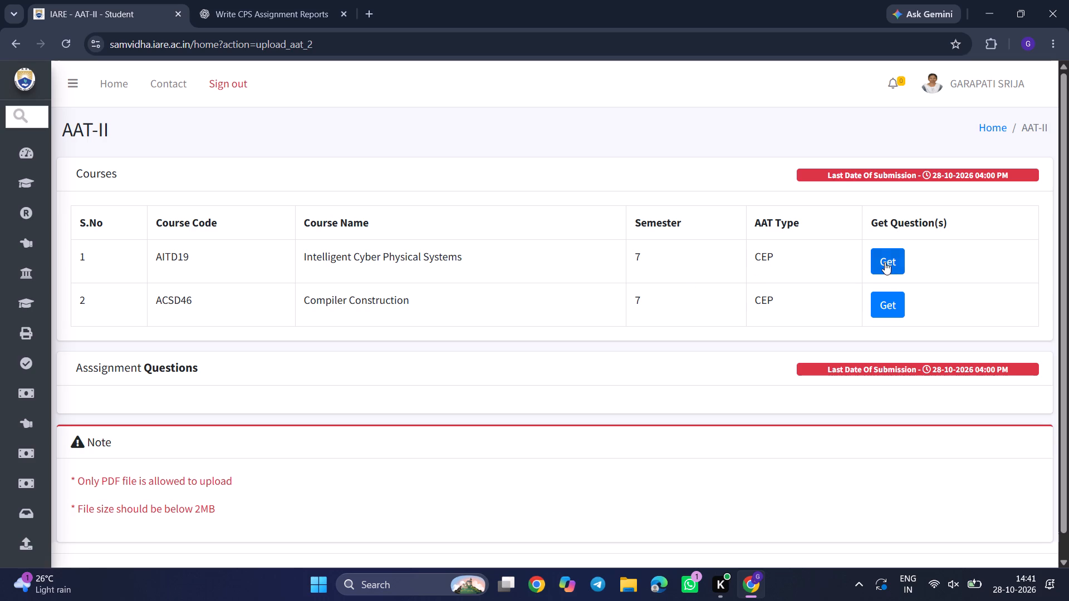
Get the AAT-II question for the Intelligent Cyber Physical Systems course (AITD19) and dismiss the notice.
left_click(885, 262)
scroll(885, 262, "down", 1)
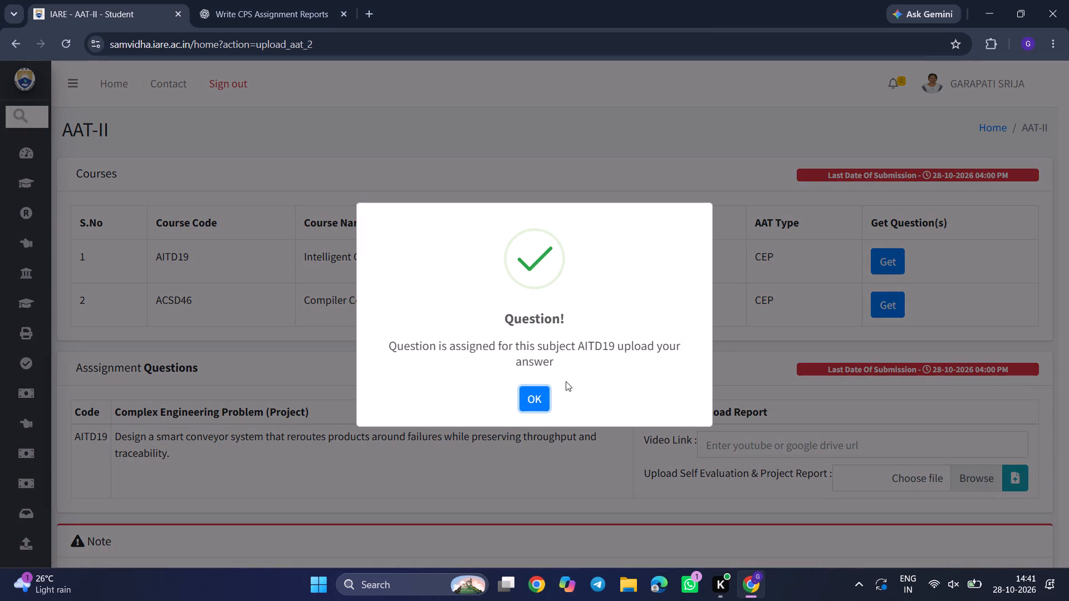
left_click(547, 391)
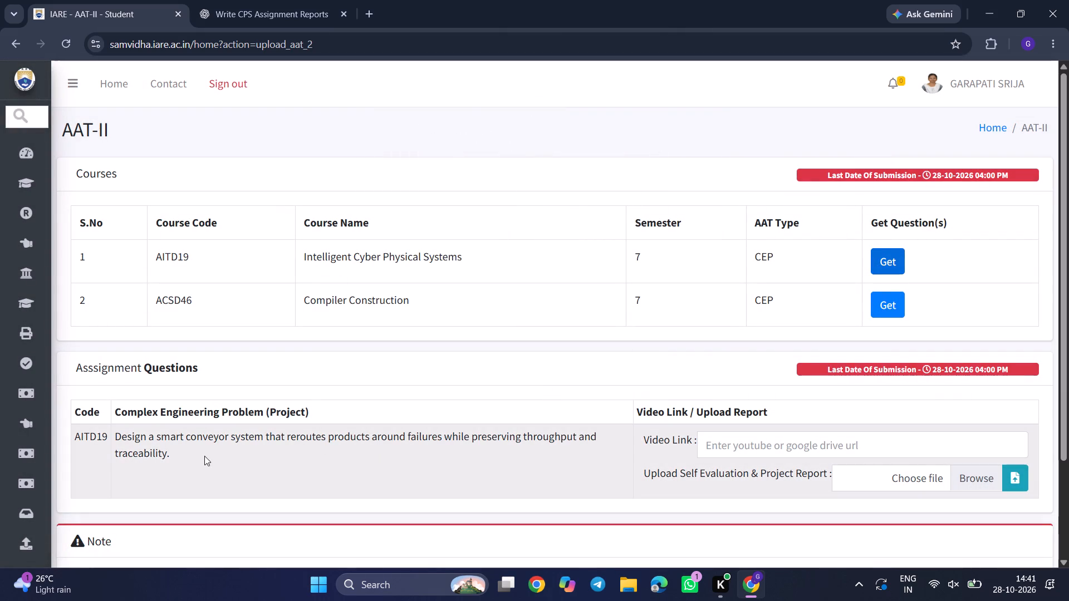
Copy the AITD19 course code together with its complex engineering problem statement about the smart conveyor system.
left_click_drag(204, 456, 72, 435)
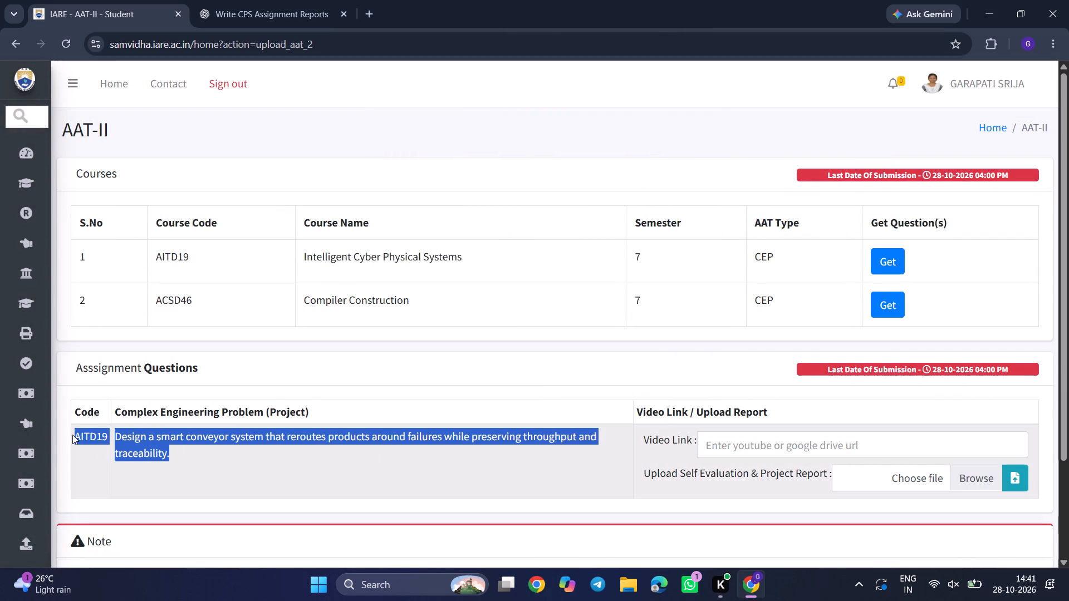
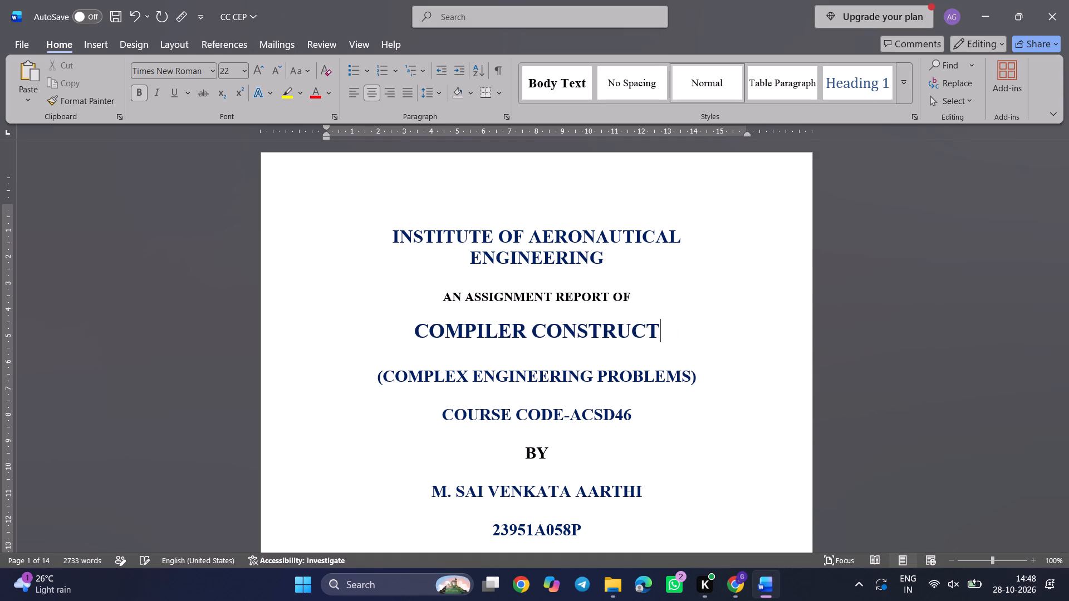
key("BackSpace")
key("BackSpace")
key("BackSpace")
key("BackSpace")
key("BackSpace")
key("BackSpace")
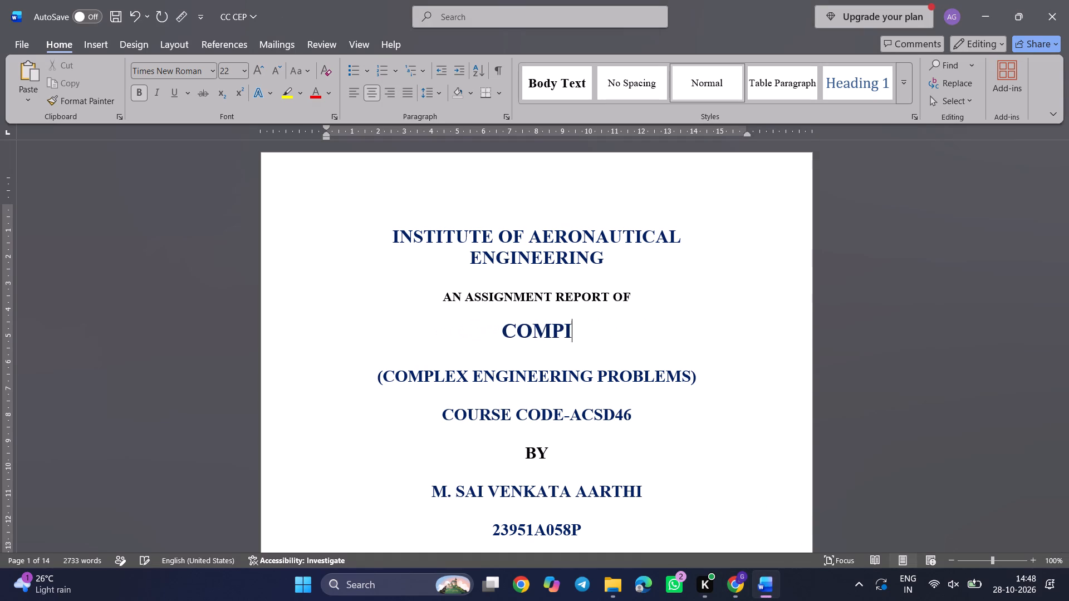
key("BackSpace")
key("BackSpace")
key("BackSpace")
key("BackSpace")
key("BackSpace")
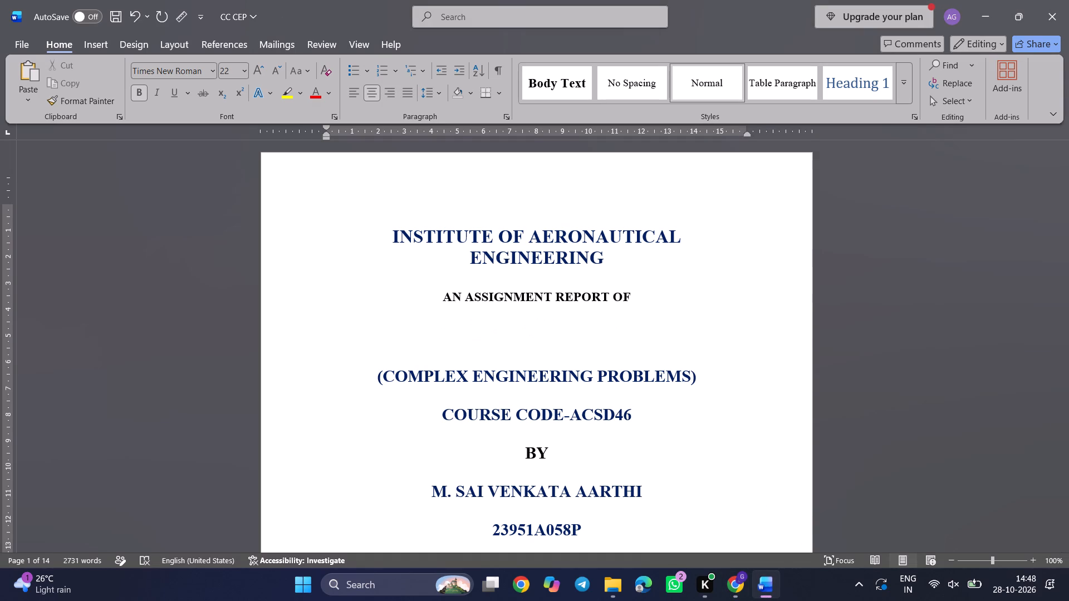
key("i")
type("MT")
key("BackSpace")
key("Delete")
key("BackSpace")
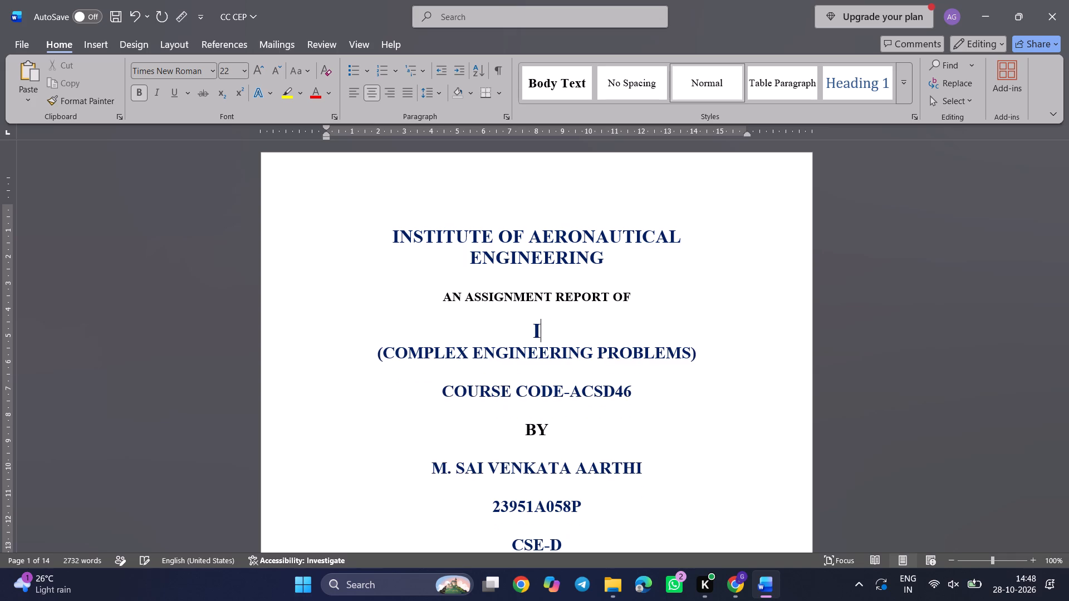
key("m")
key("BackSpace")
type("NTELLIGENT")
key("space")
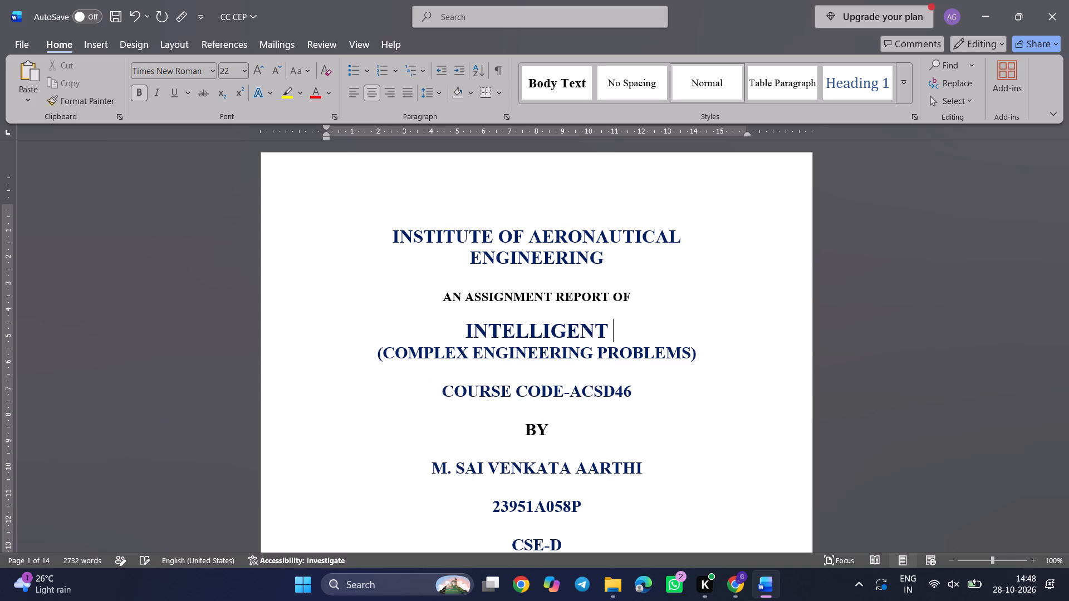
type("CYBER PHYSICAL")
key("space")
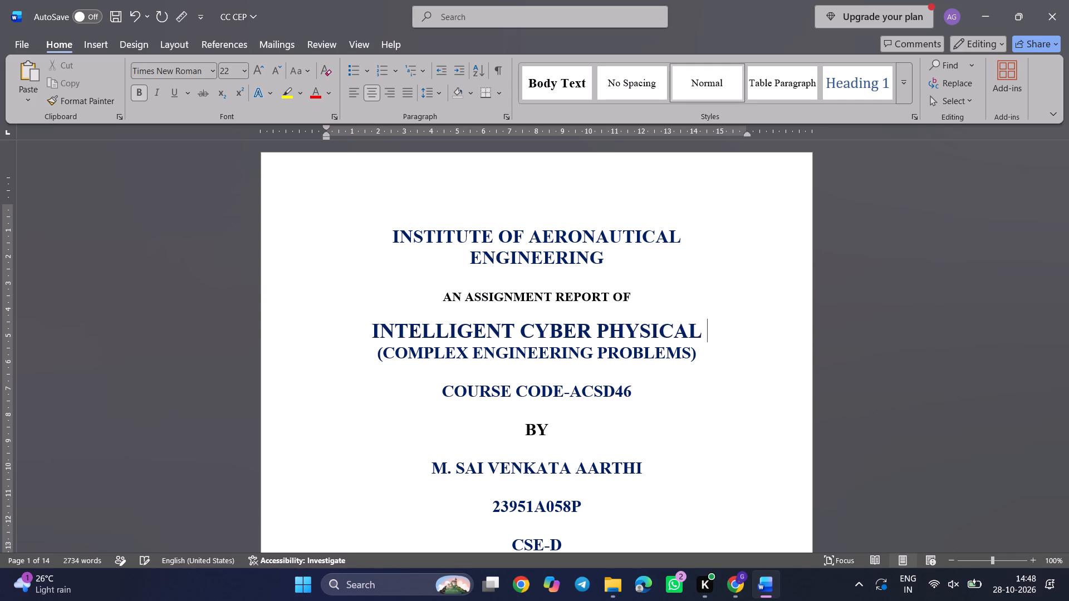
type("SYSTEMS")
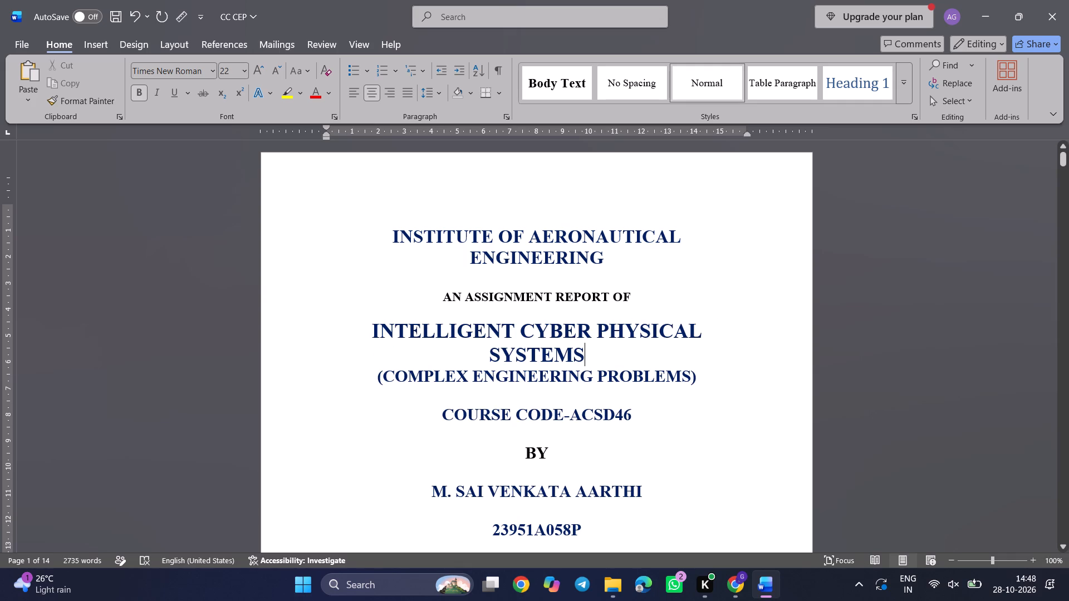
Set the font size of the new course title on the cover page to 18.
left_click_drag(600, 349, 478, 333)
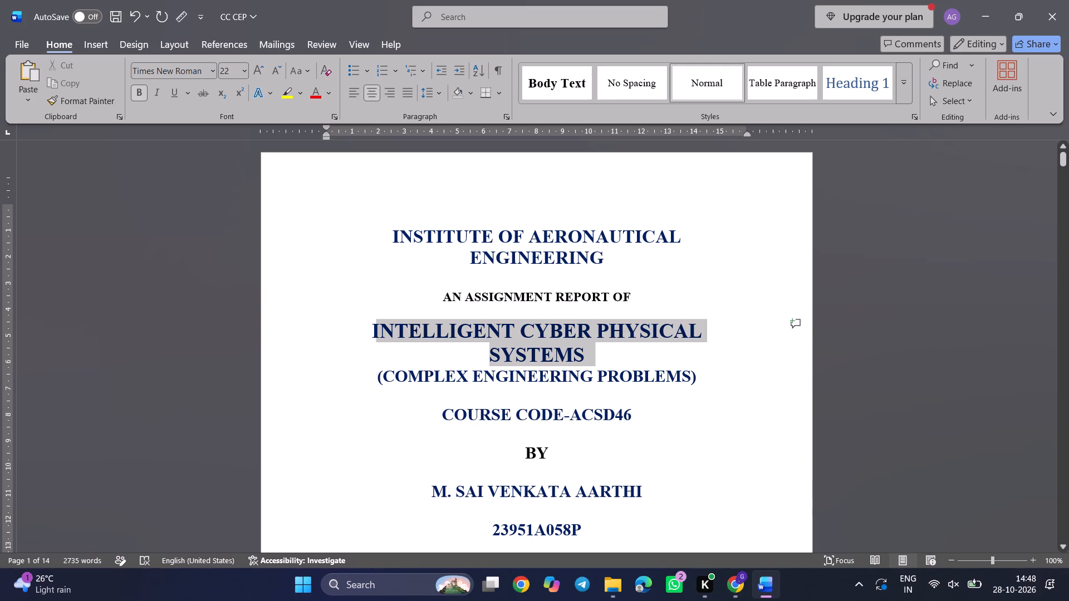
left_click_drag(478, 333, 425, 333)
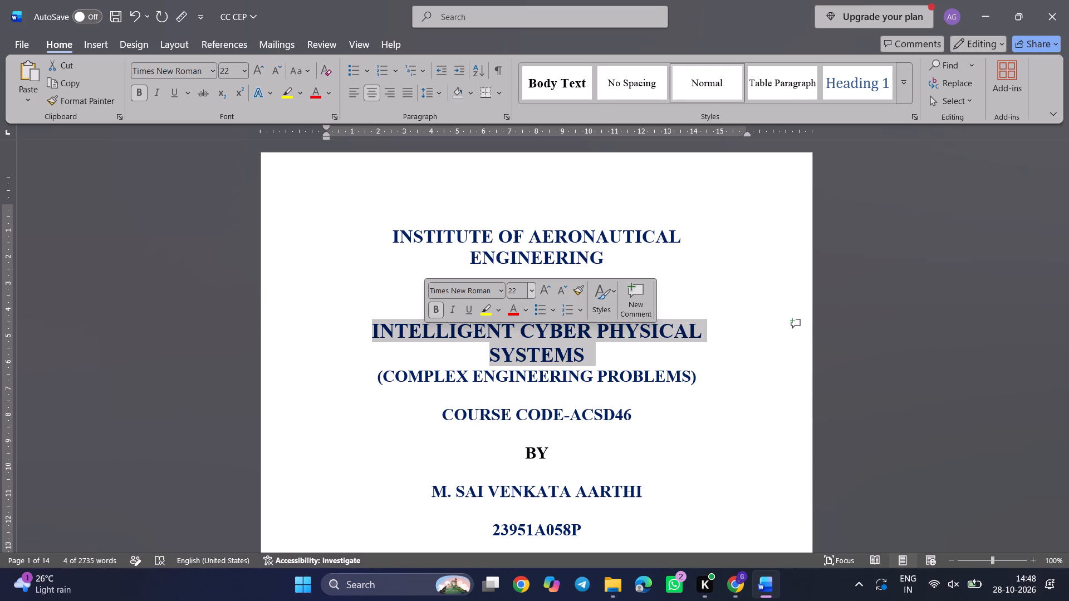
left_click(522, 289)
key("BackSpace")
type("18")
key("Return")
left_click(635, 373)
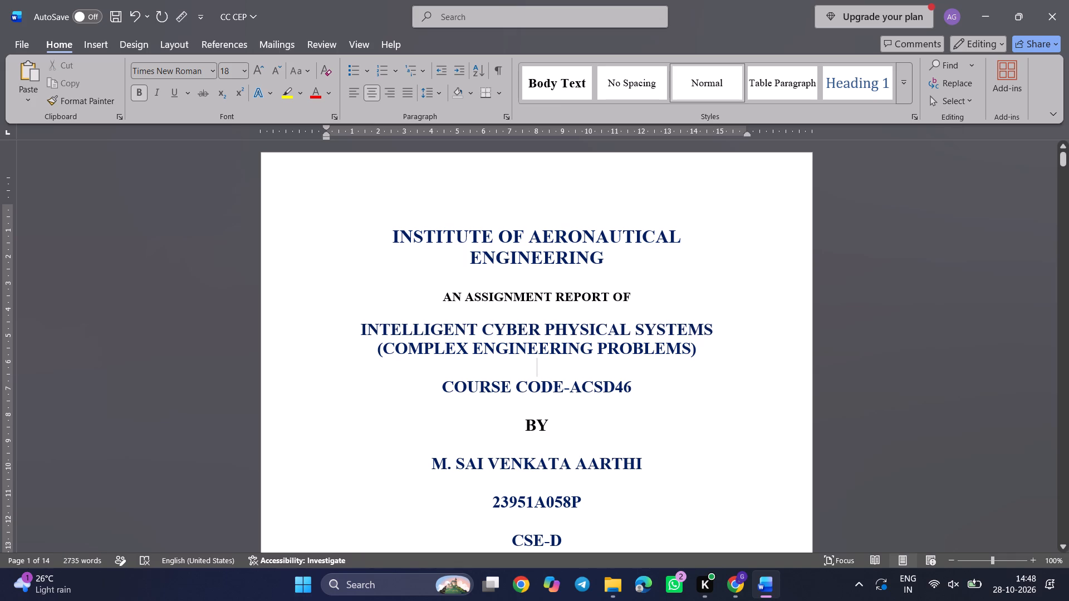
Copy course code AITD19 from the IARE AAT-II page in Chrome and paste it over the code on Word's cover page.
scroll(620, 406, "down", 1)
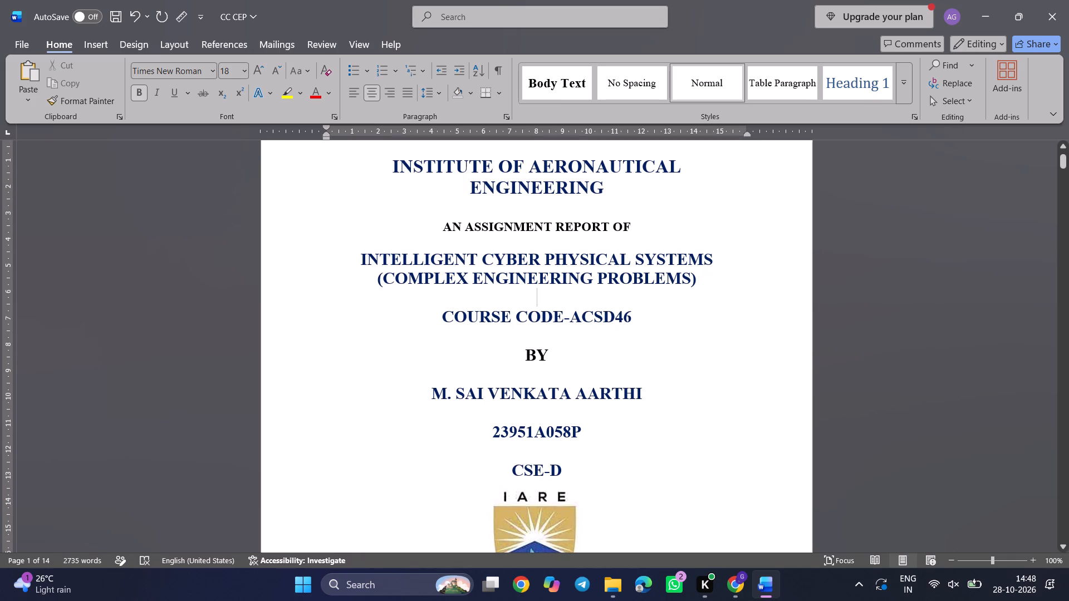
left_click(730, 583)
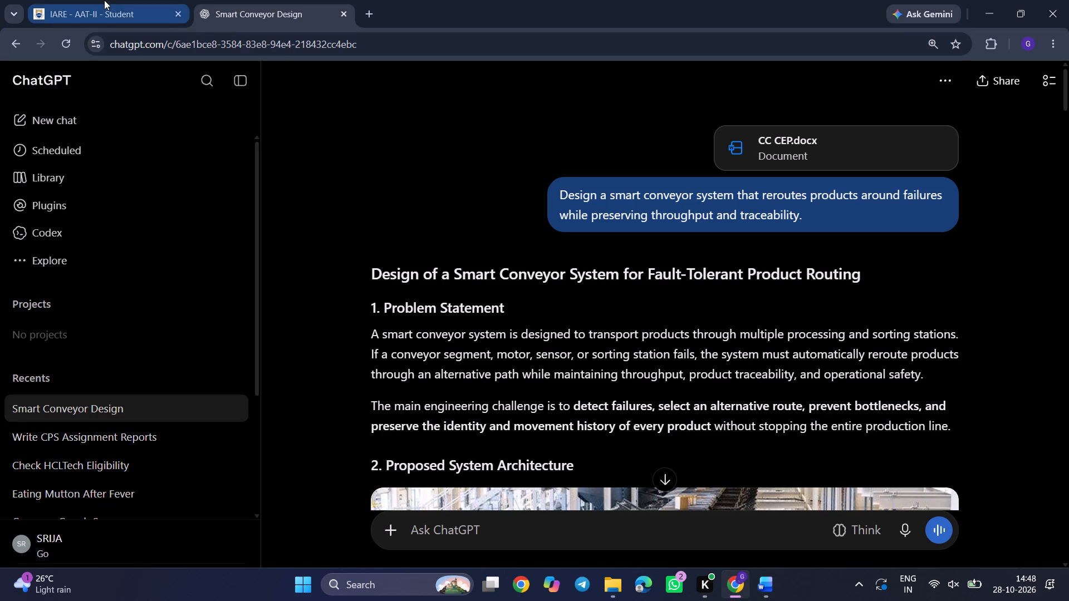
left_click(104, 0)
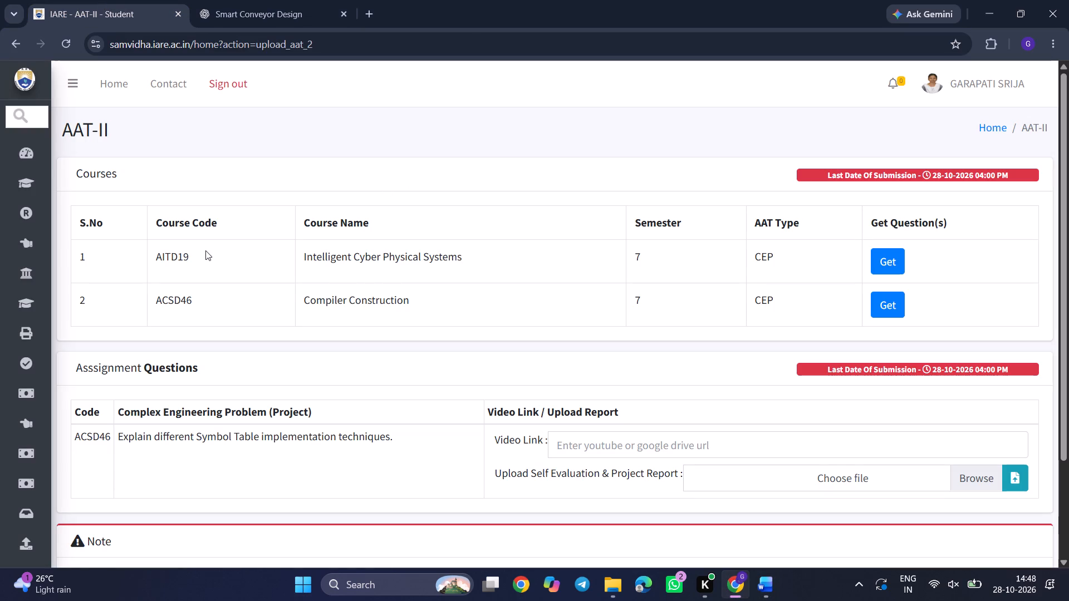
left_click_drag(205, 250, 158, 258)
key("ctrl+c")
left_click(234, 31)
left_click(763, 594)
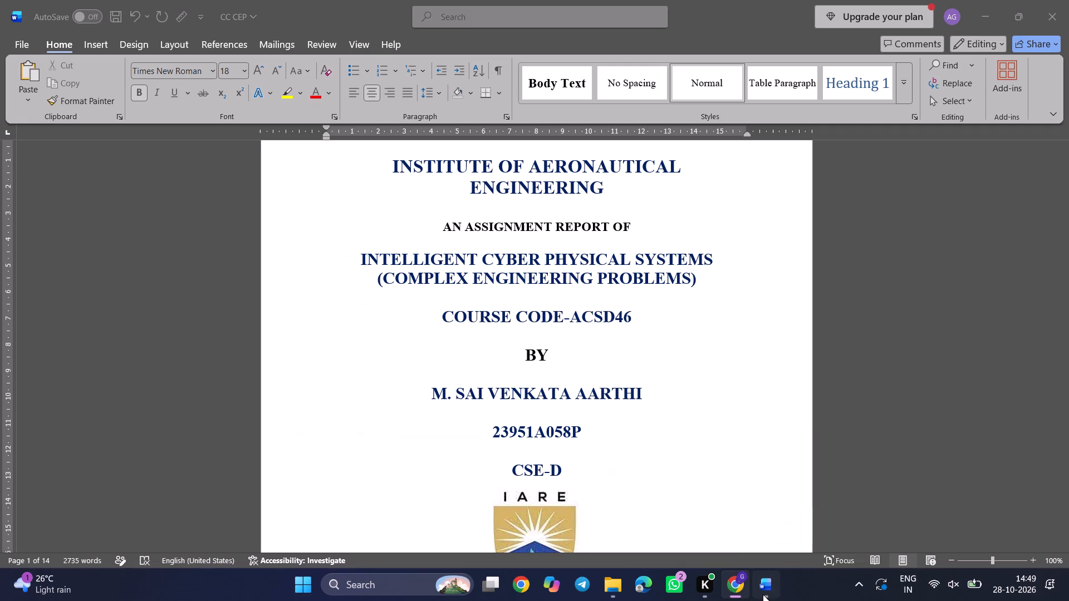
left_click_drag(572, 319, 581, 319)
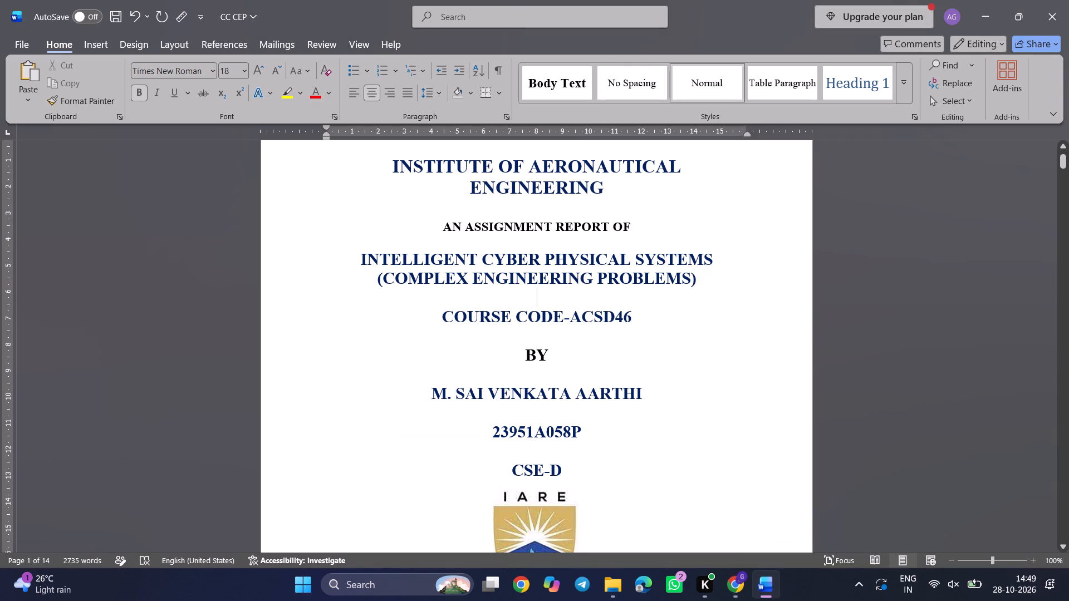
left_click_drag(581, 319, 636, 323)
key("ctrl+v")
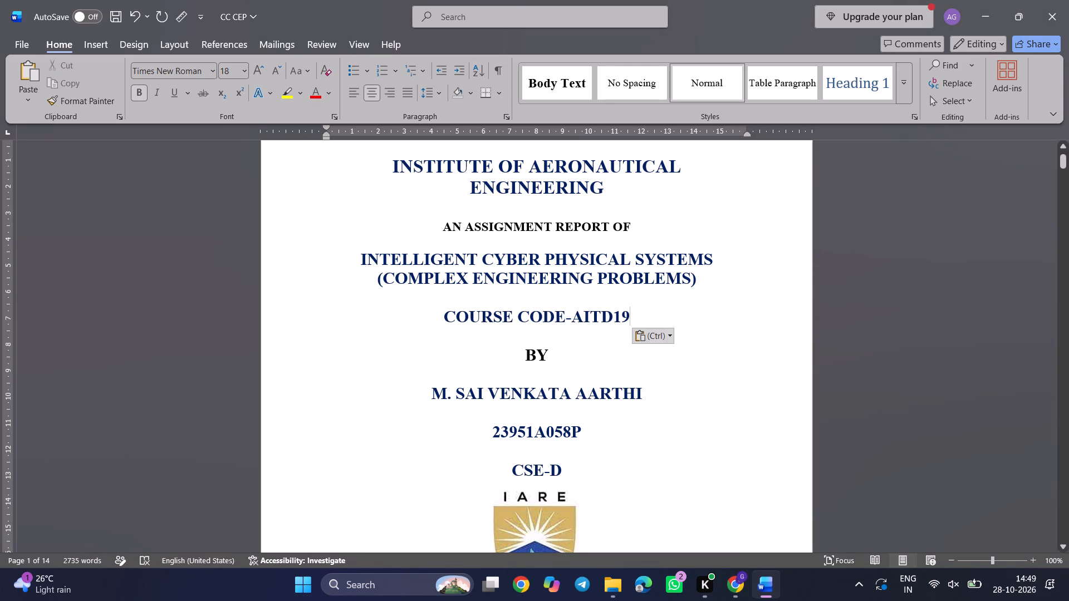
Replace the author name under "BY" on the cover page with the submitting student's name in capitals.
left_click(641, 394)
key("BackSpace")
key("BackSpace")
key("BackSpace")
key("BackSpace")
key("BackSpace")
key("BackSpace")
key("BackSpace")
key("BackSpace")
key("BackSpace")
key("BackSpace")
key("BackSpace")
key("BackSpace")
key("BackSpace")
key("BackSpace")
key("BackSpace")
key("BackSpace")
key("BackSpace")
key("BackSpace")
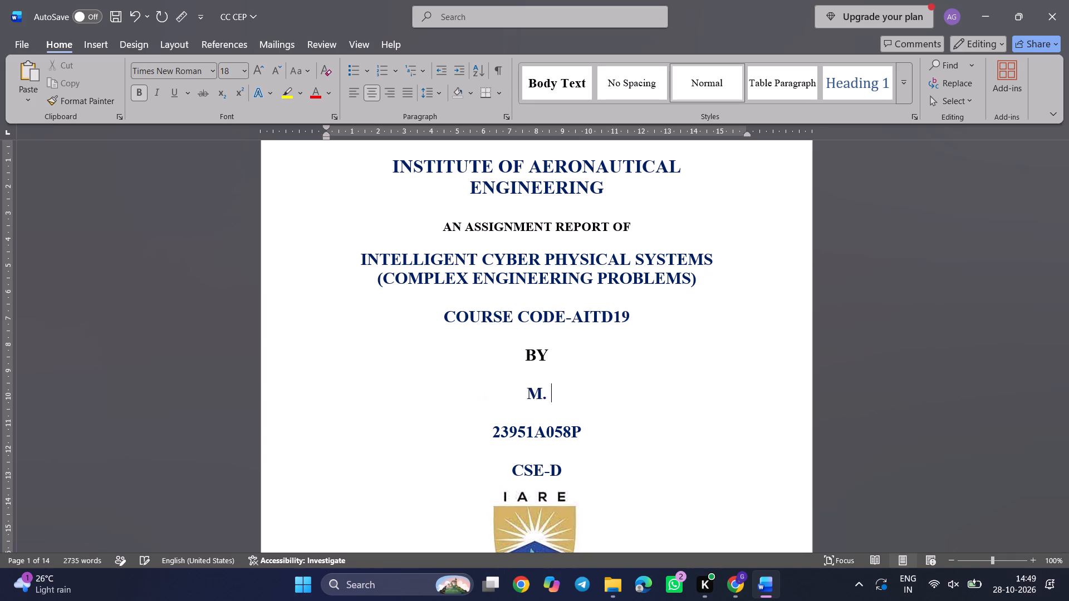
key("BackSpace")
key("BackSpace")
key("BackSpace")
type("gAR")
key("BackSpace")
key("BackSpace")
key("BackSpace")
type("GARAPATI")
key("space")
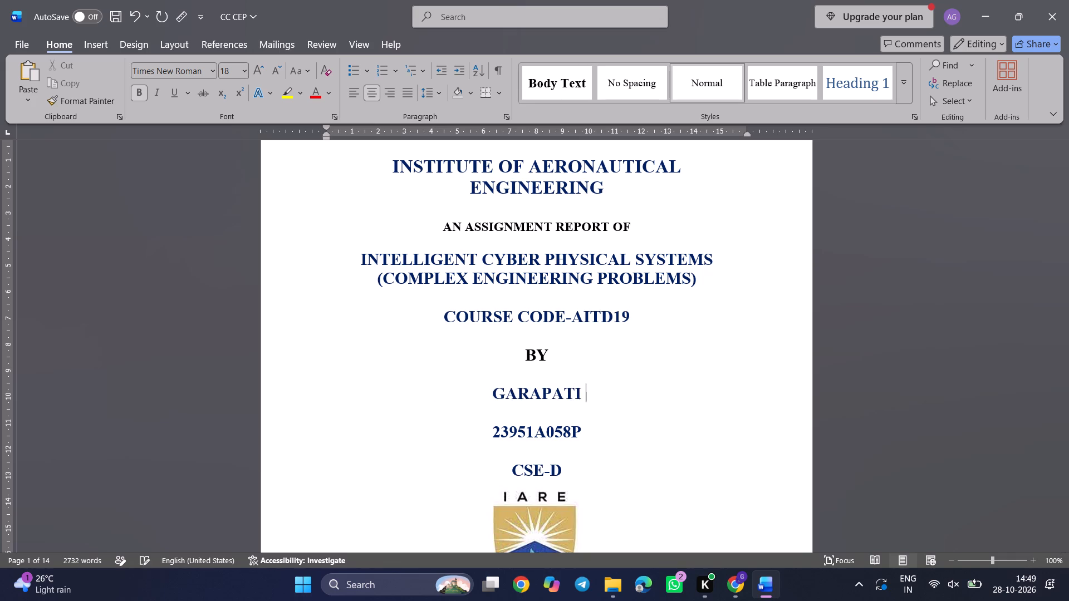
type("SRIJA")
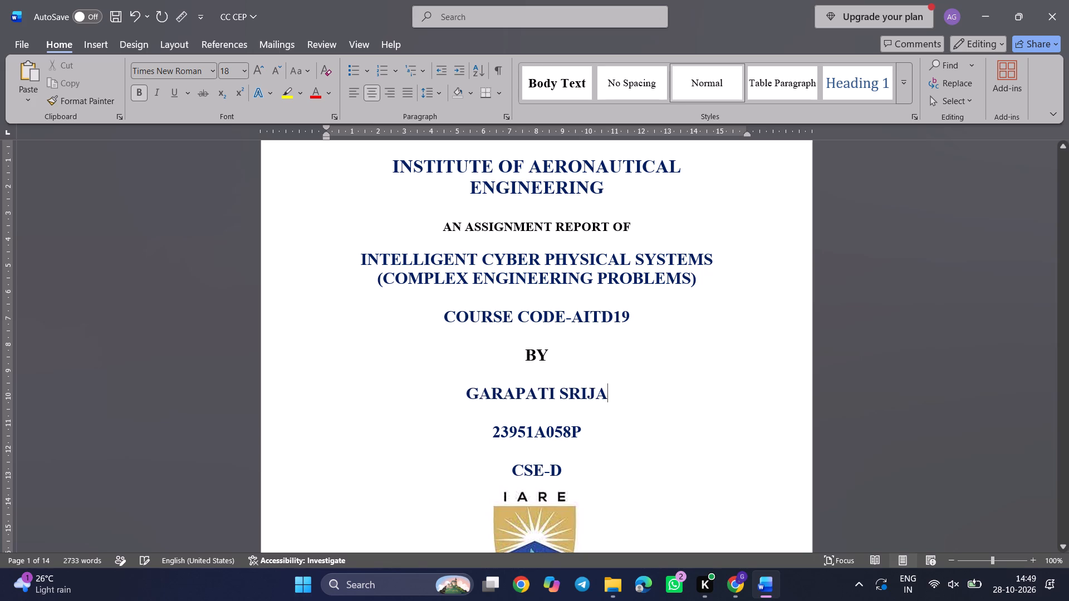
Change the last two characters of the cover page's roll number to match the submitting student's roll number.
left_click(587, 430)
key("BackSpace")
key("BackSpace")
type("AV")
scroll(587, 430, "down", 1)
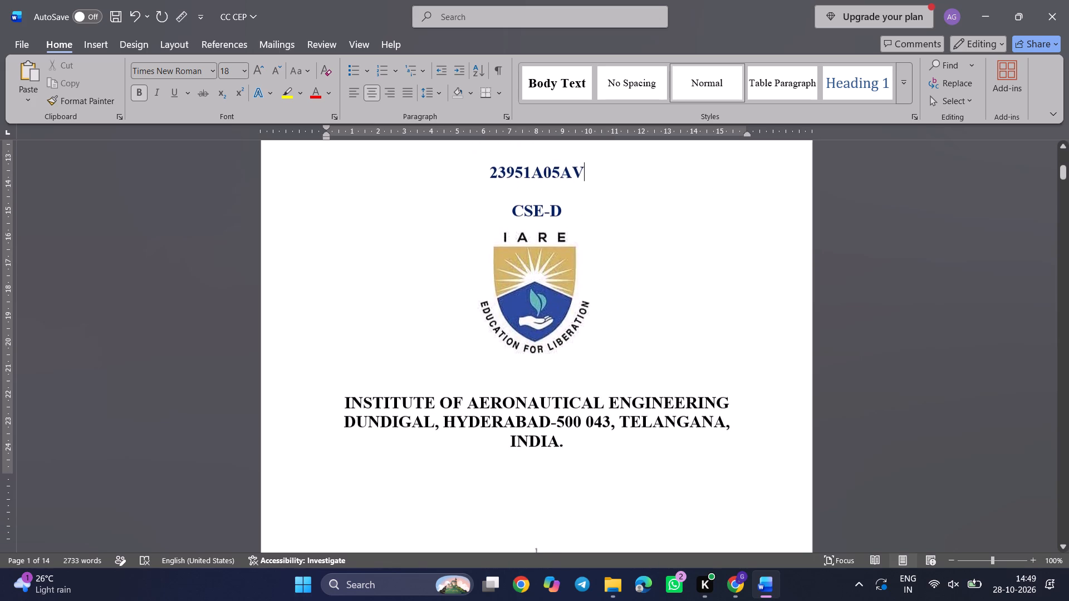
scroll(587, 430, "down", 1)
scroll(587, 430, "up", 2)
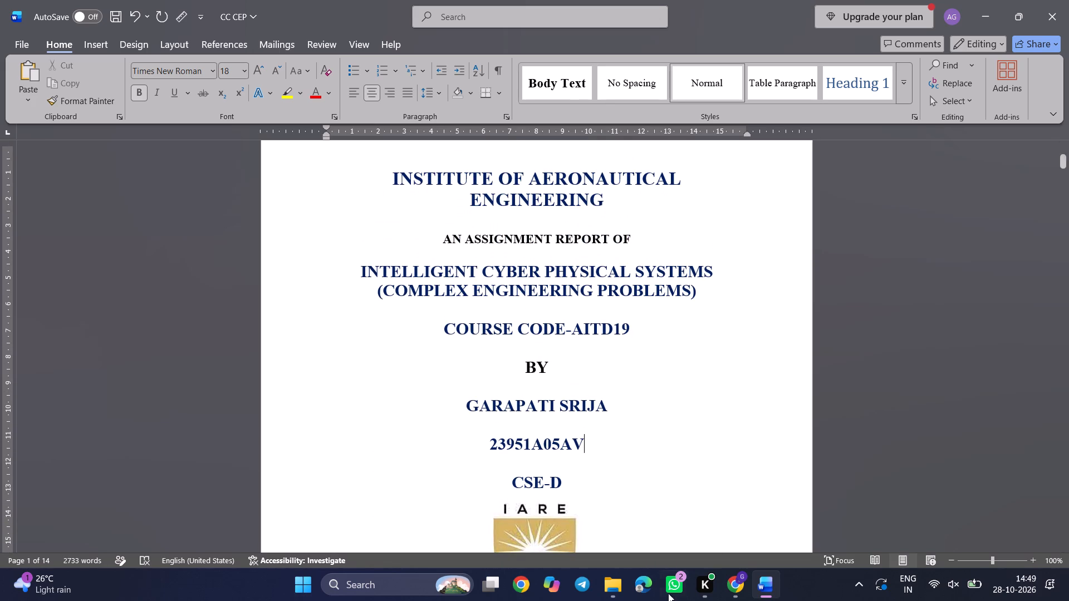
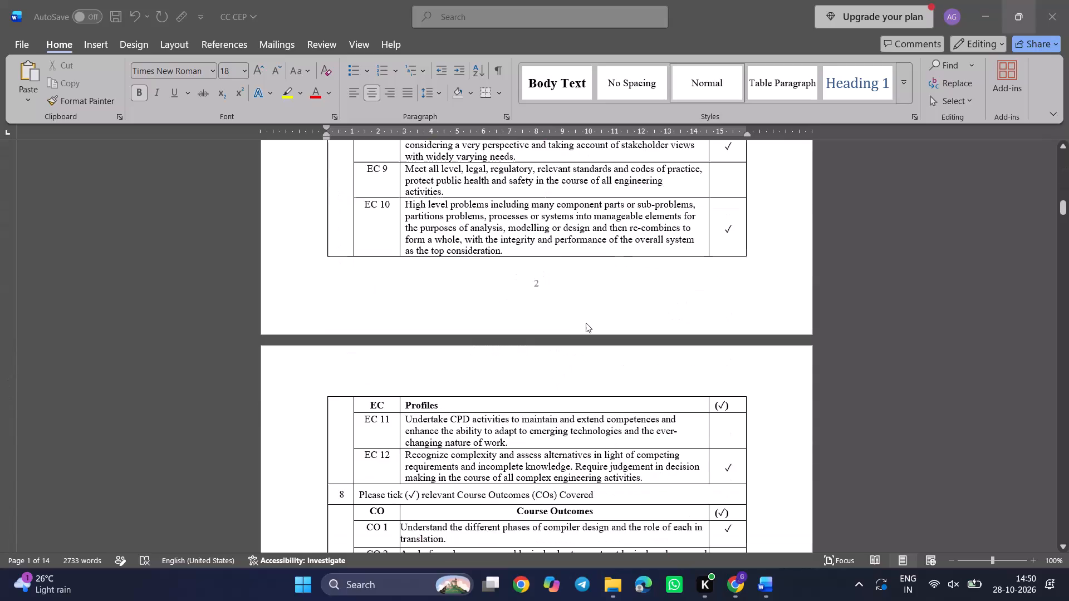
Place the text cursor at the end of the student name in the Complex Problem Solving Self-Assessment Form.
scroll(586, 323, "up", 3)
scroll(586, 323, "down", 1)
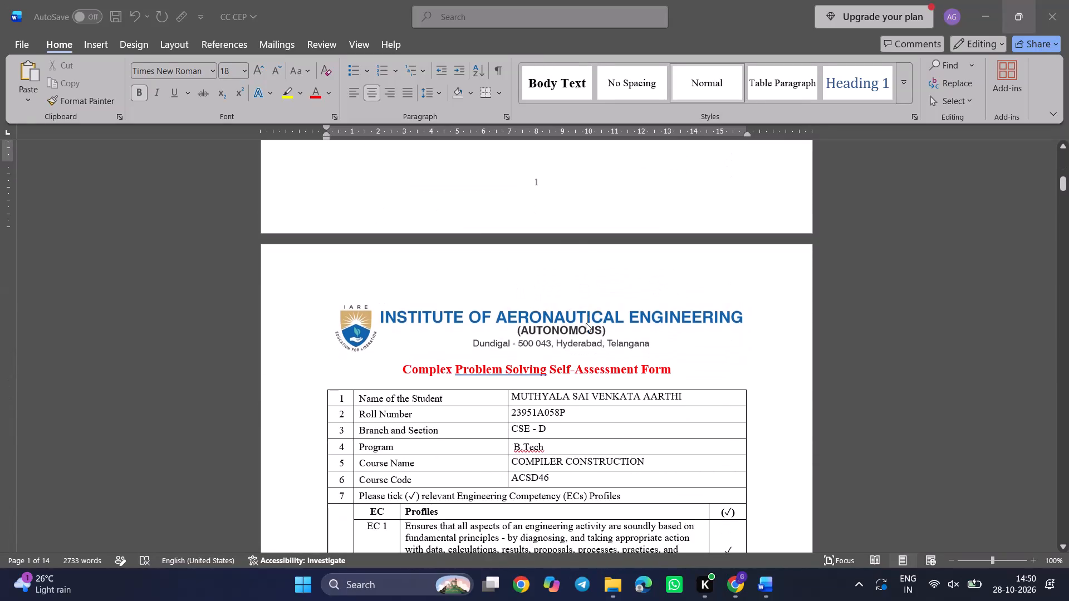
scroll(586, 323, "down", 1)
left_click(684, 274)
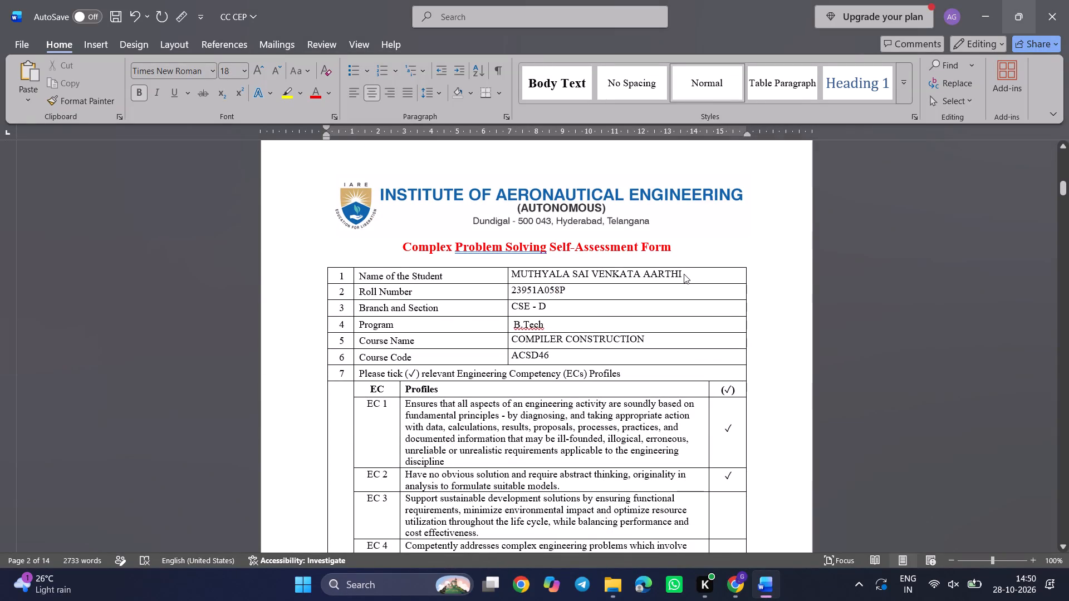
left_click(592, 579)
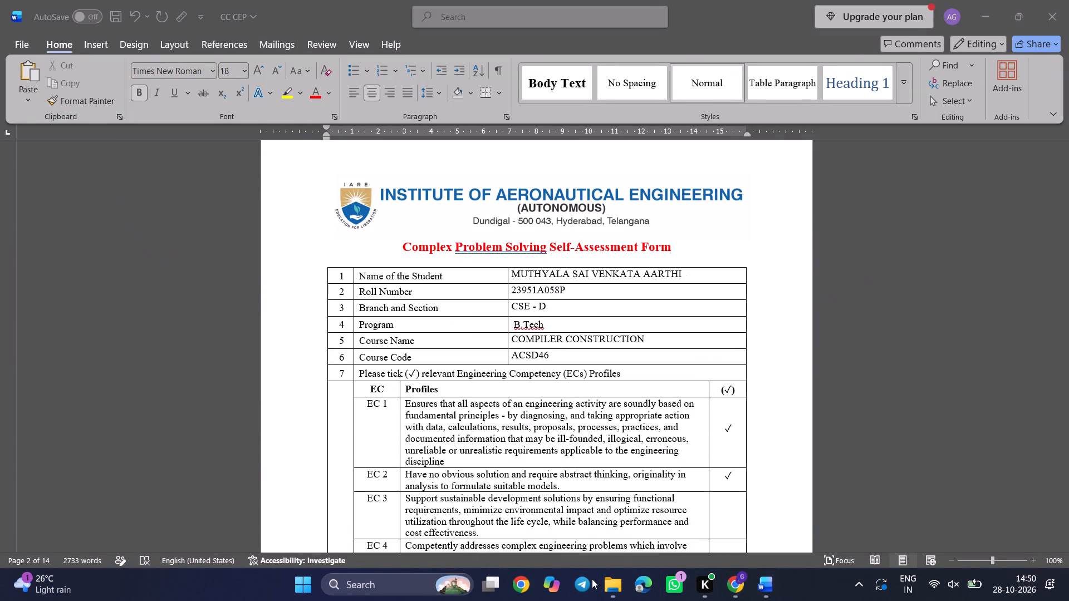
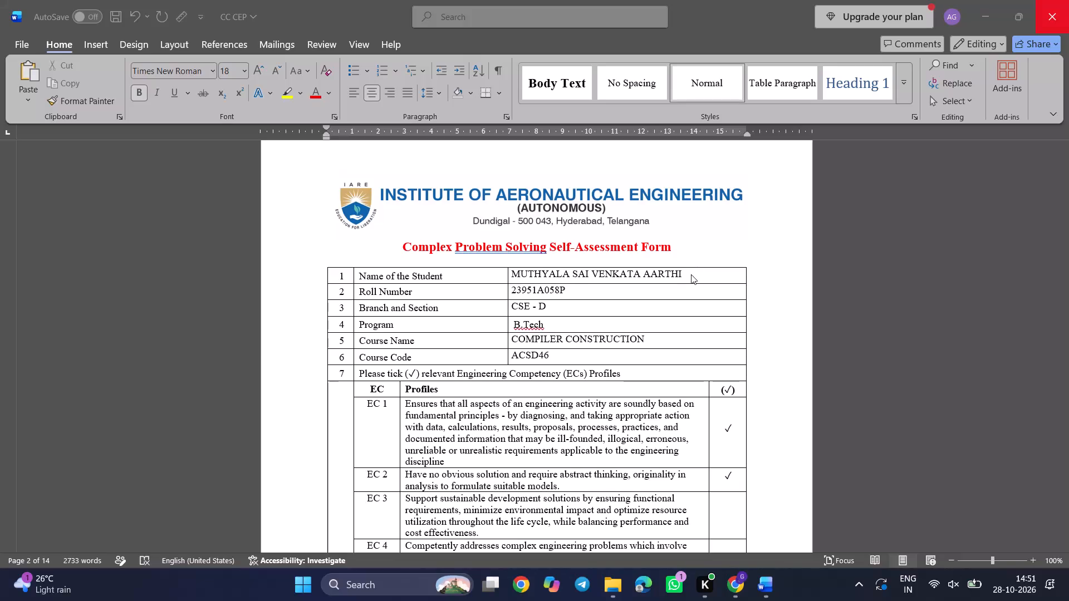
Replace the student name in the Complex Problem Solving Self-Assessment Form with the report author's name from the cover page.
left_click(691, 274)
left_click(682, 274)
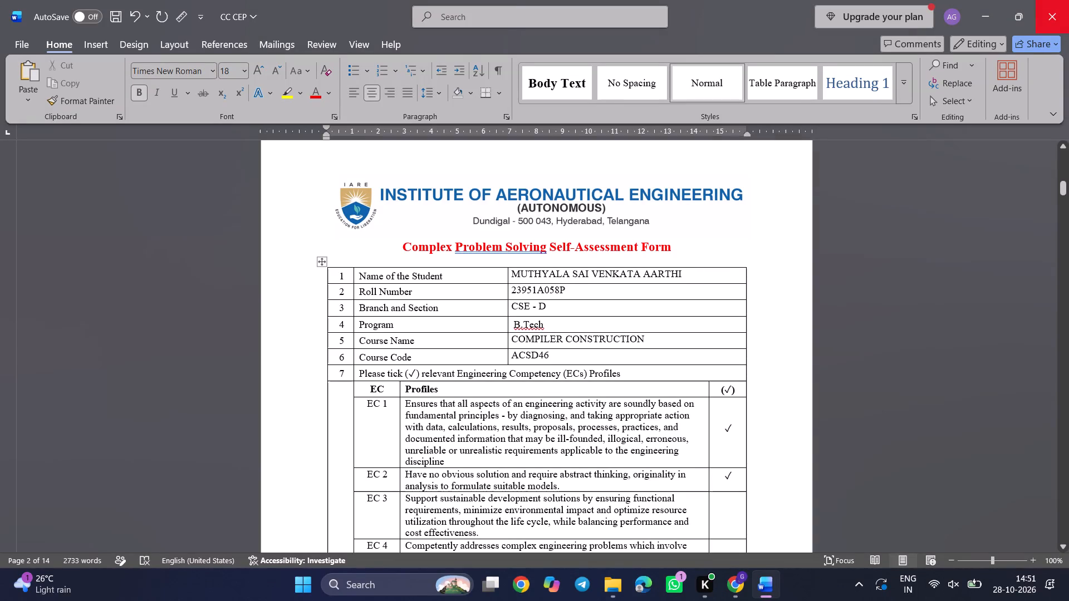
key("BackSpace")
key("BackSpace")
key("BackSpace")
key("BackSpace")
key("BackSpace")
key("BackSpace")
key("BackSpace")
key("BackSpace")
key("BackSpace")
key("BackSpace")
key("BackSpace")
key("BackSpace")
key("BackSpace")
key("BackSpace")
key("BackSpace")
key("BackSpace")
key("BackSpace")
key("BackSpace")
key("BackSpace")
key("BackSpace")
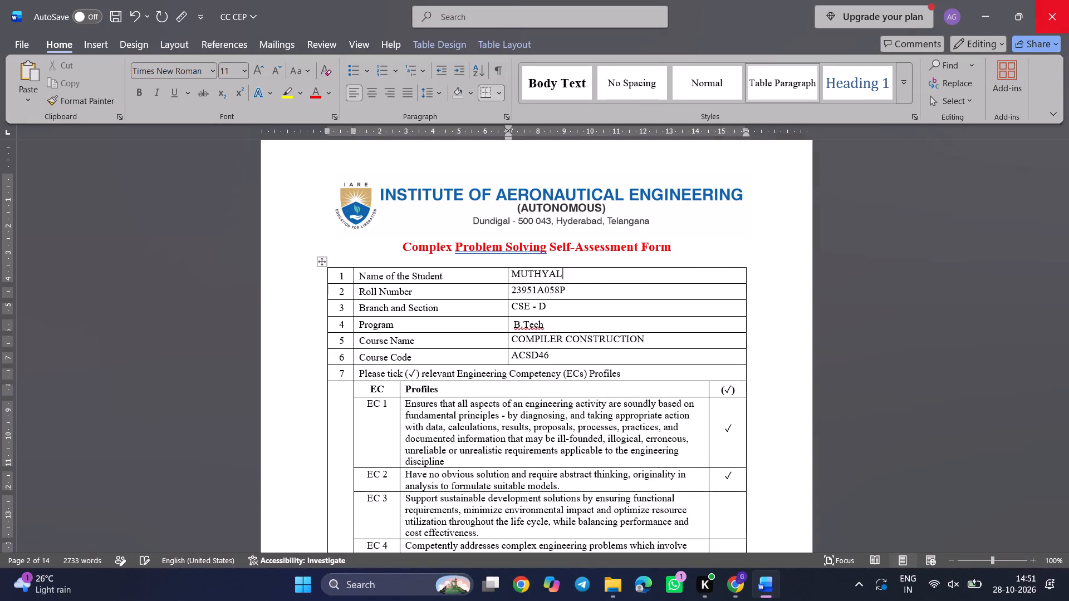
key("BackSpace")
key("BackSpace")
key("BackSpace")
key("BackSpace")
key("BackSpace")
key("BackSpace")
key("BackSpace")
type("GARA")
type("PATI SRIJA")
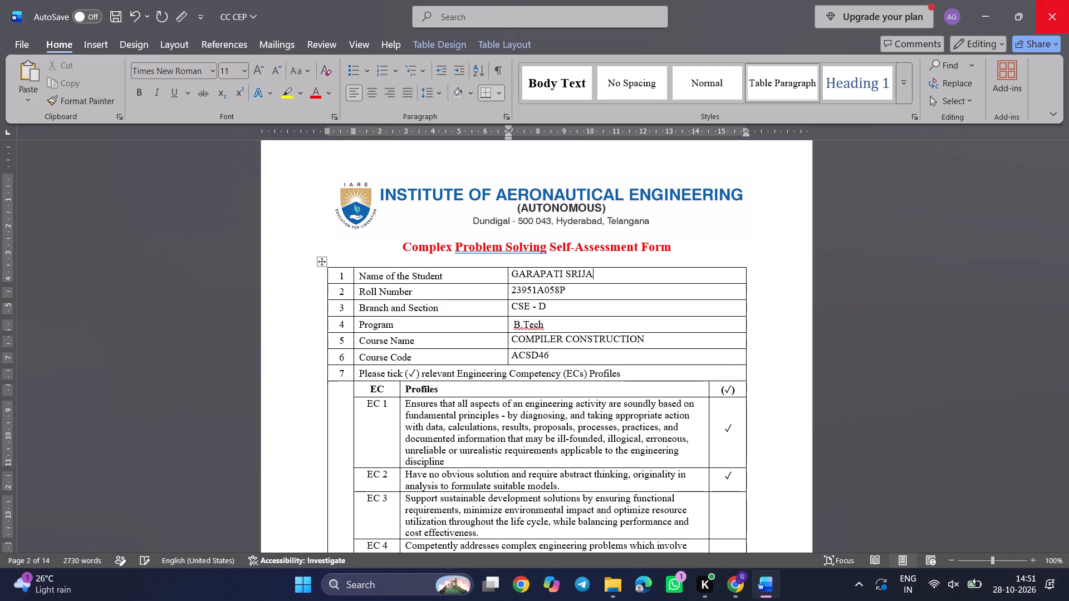
Change the last two characters of the form's roll number to match the roll number on the cover page.
left_click(595, 294)
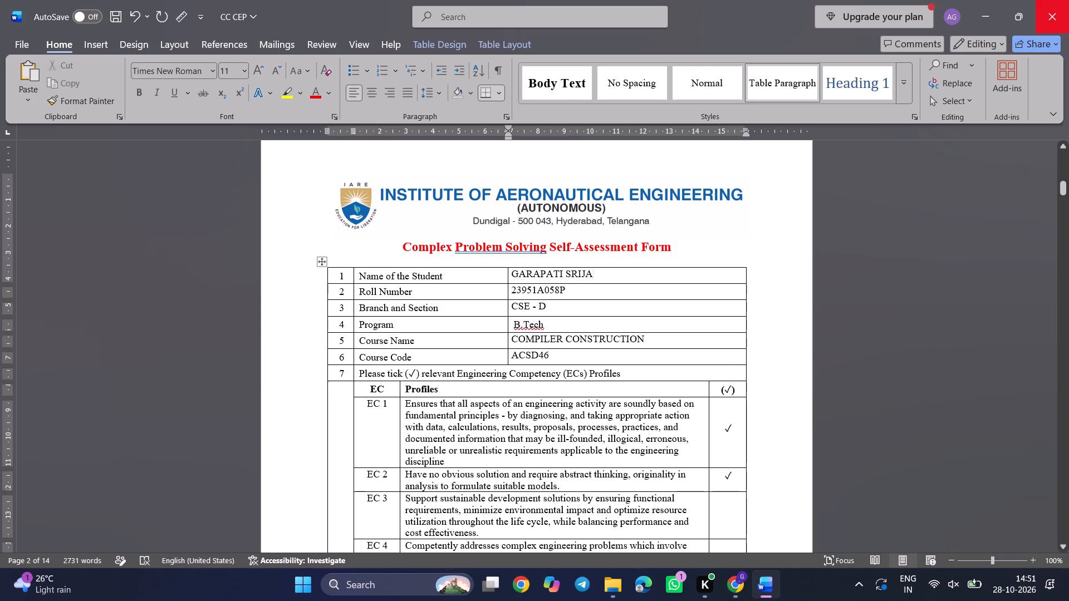
key("BackSpace")
key("BackSpace")
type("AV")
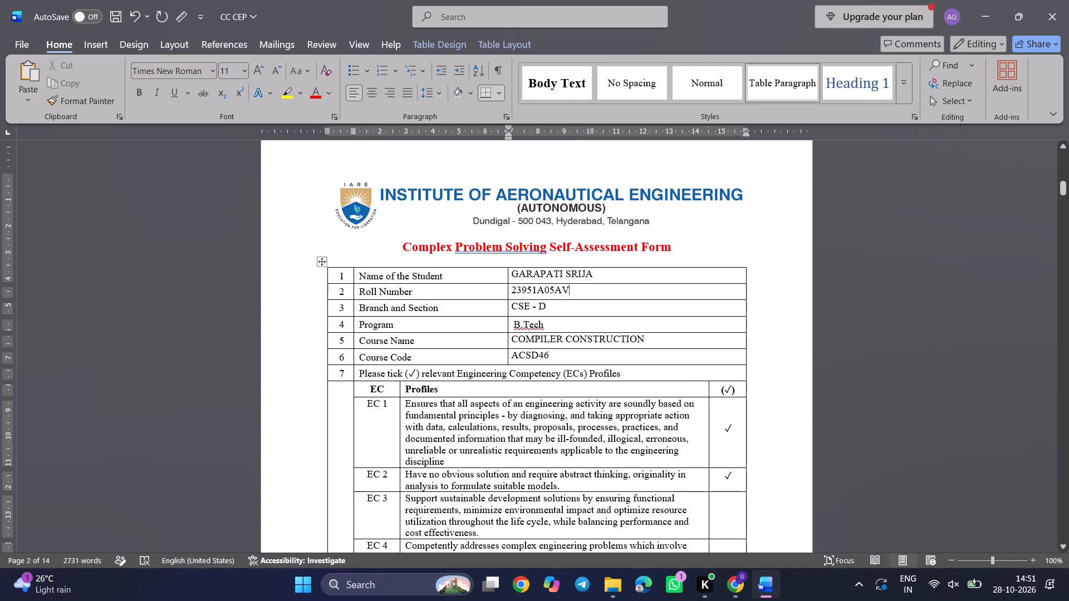
Replace the form's course name with INTELLIGENT CYBER PHYSICAL SYSTEMS copied from the cover page title.
left_click(646, 341)
scroll(643, 307, "up", 5)
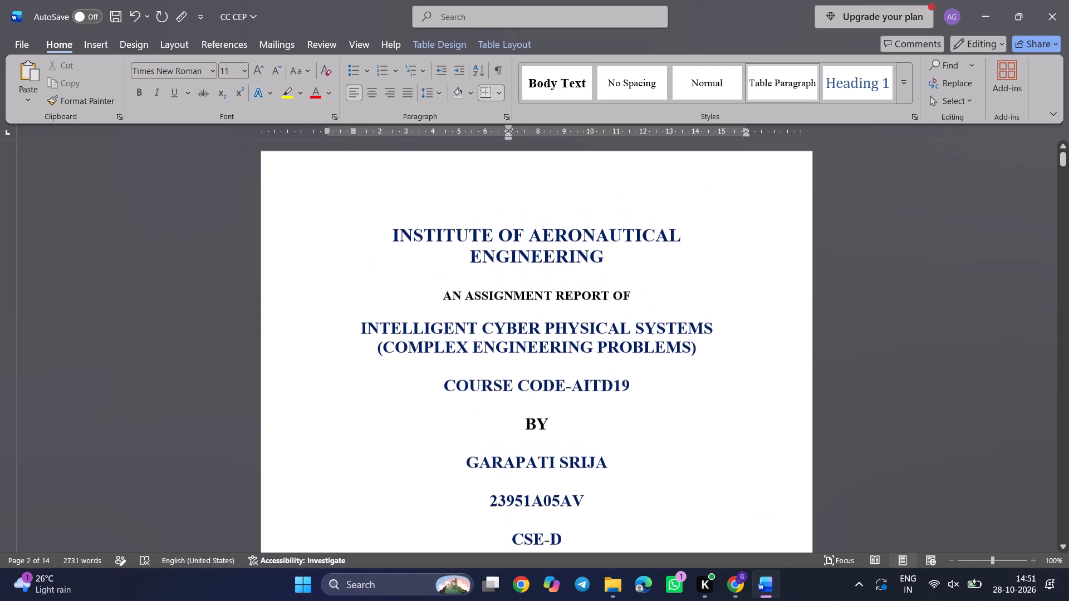
left_click_drag(714, 322, 365, 329)
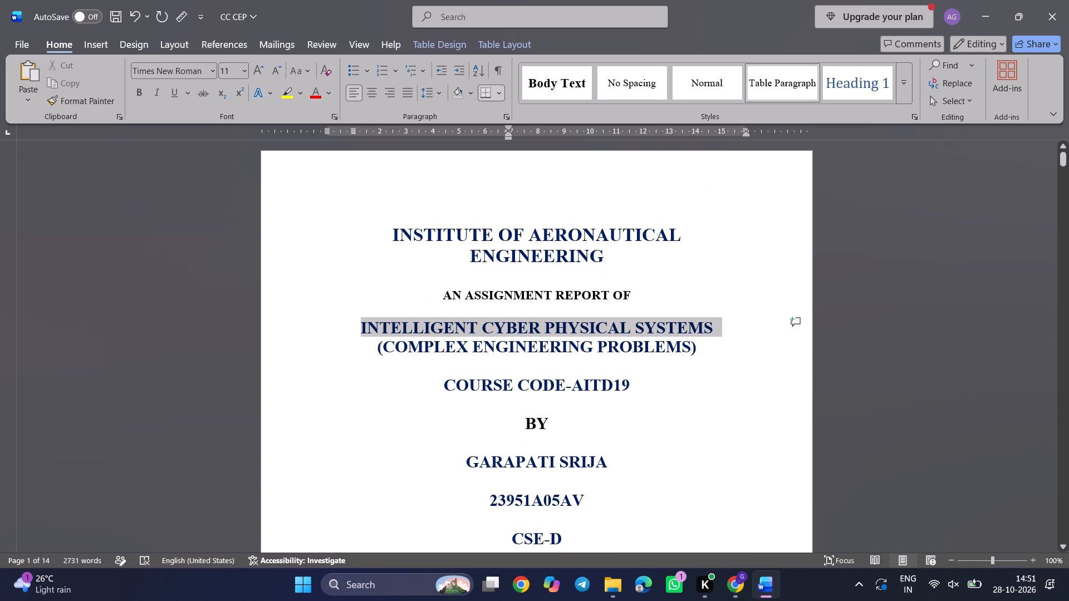
left_click_drag(365, 329, 357, 329)
key("ctrl+c")
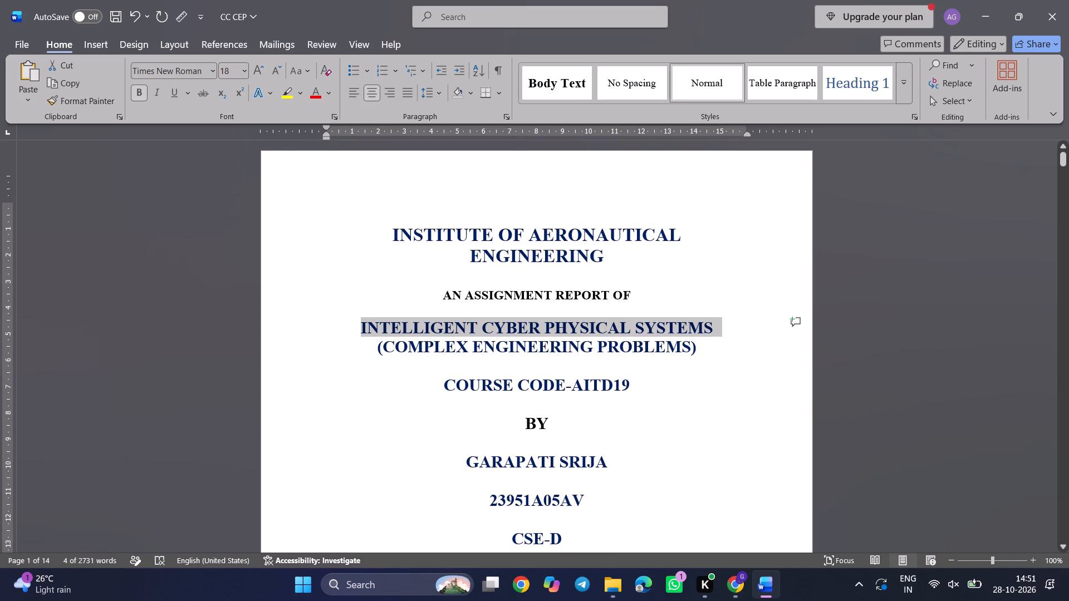
scroll(509, 406, "down", 4)
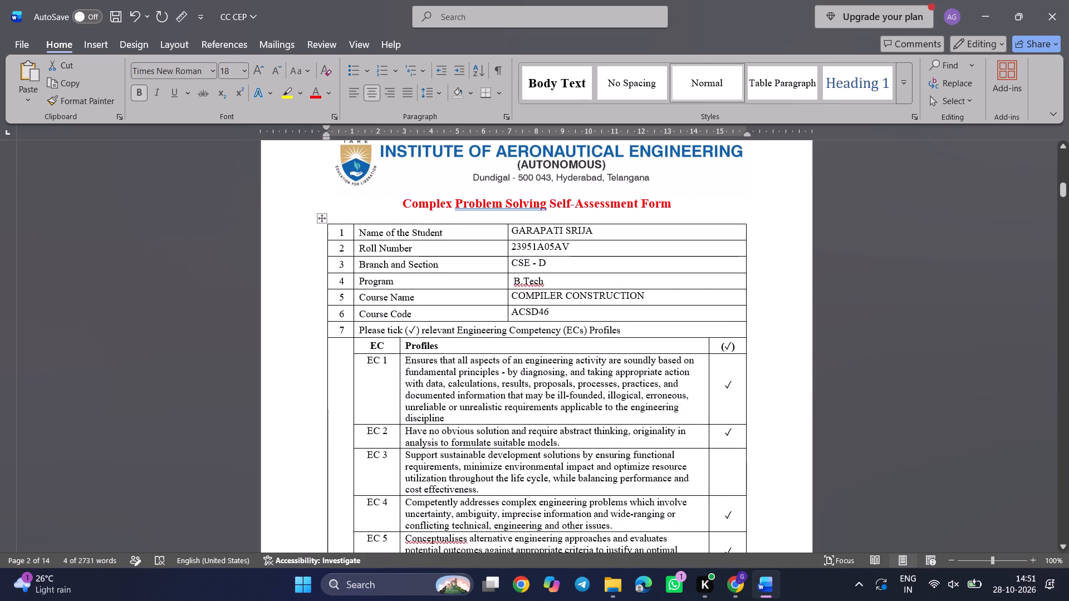
left_click_drag(648, 300, 512, 302)
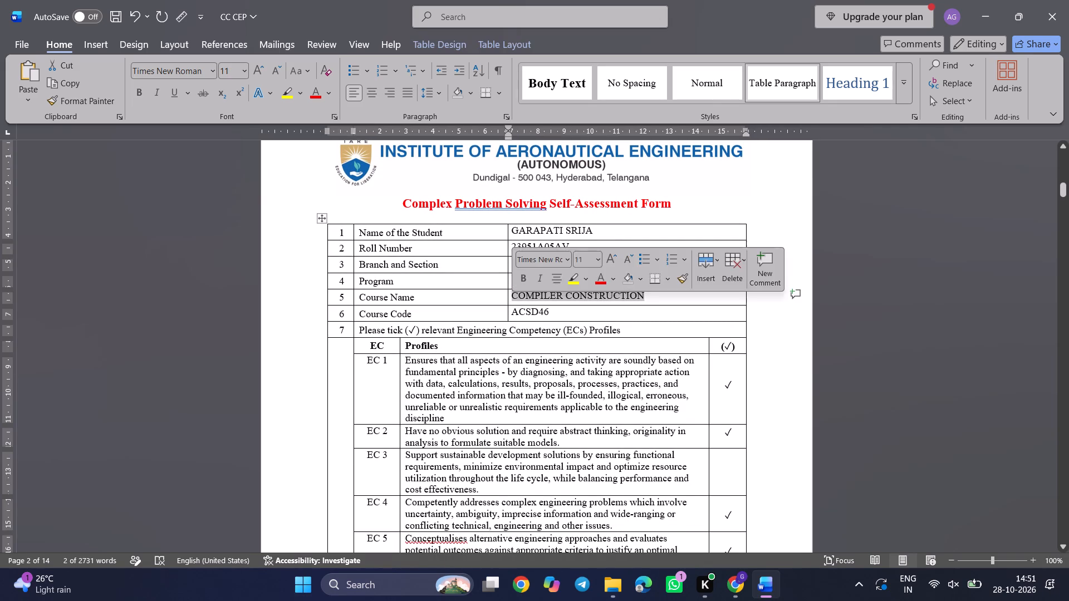
key("ctrl+v")
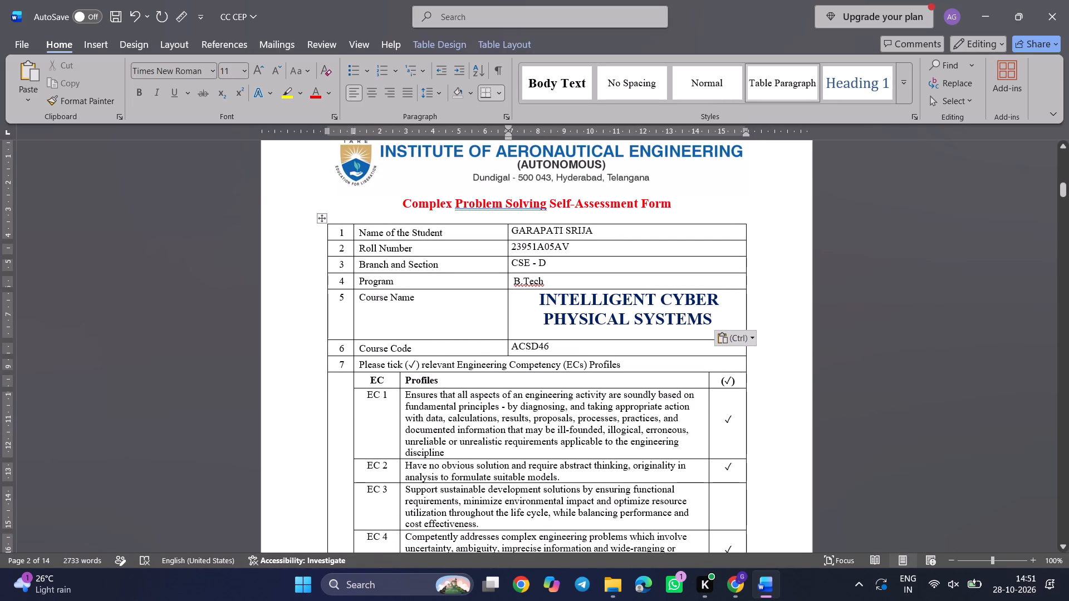
Set the pasted course name's font colour to Automatic and remove its bold formatting.
left_click_drag(712, 317, 557, 289)
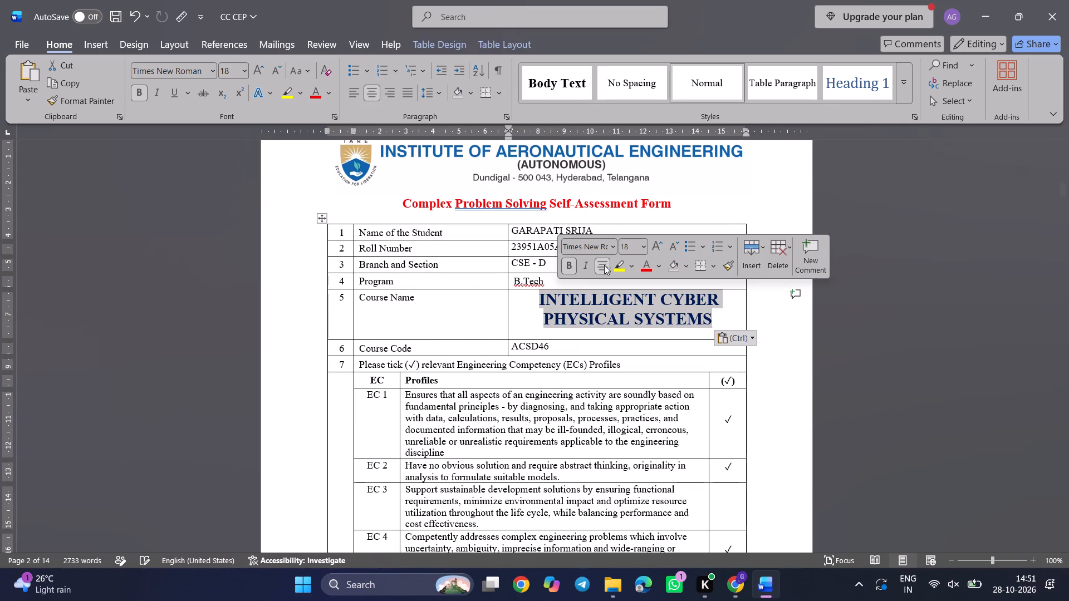
left_click(657, 269)
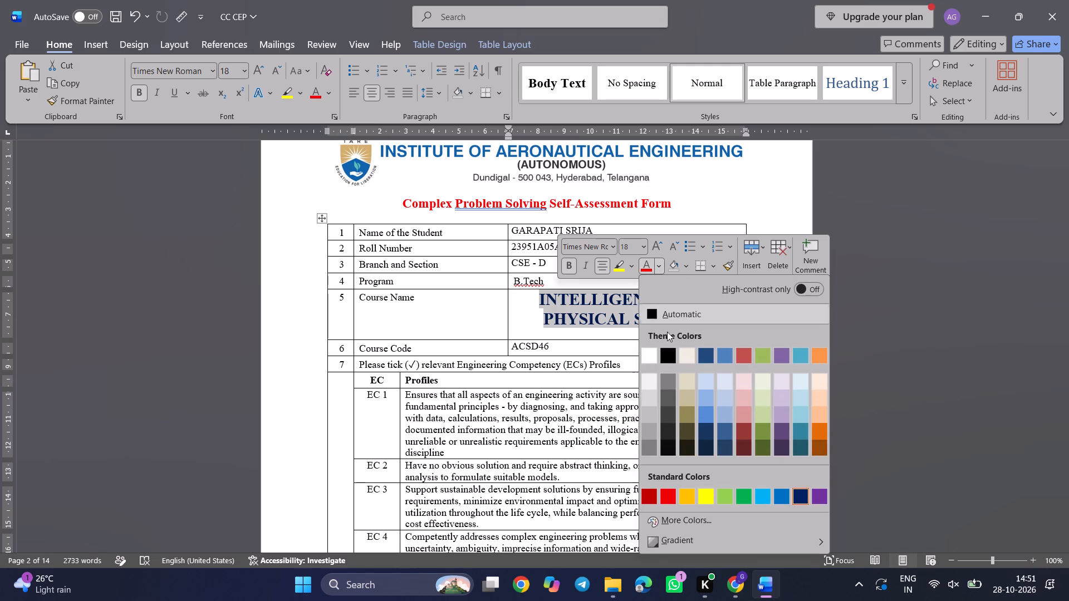
left_click(650, 314)
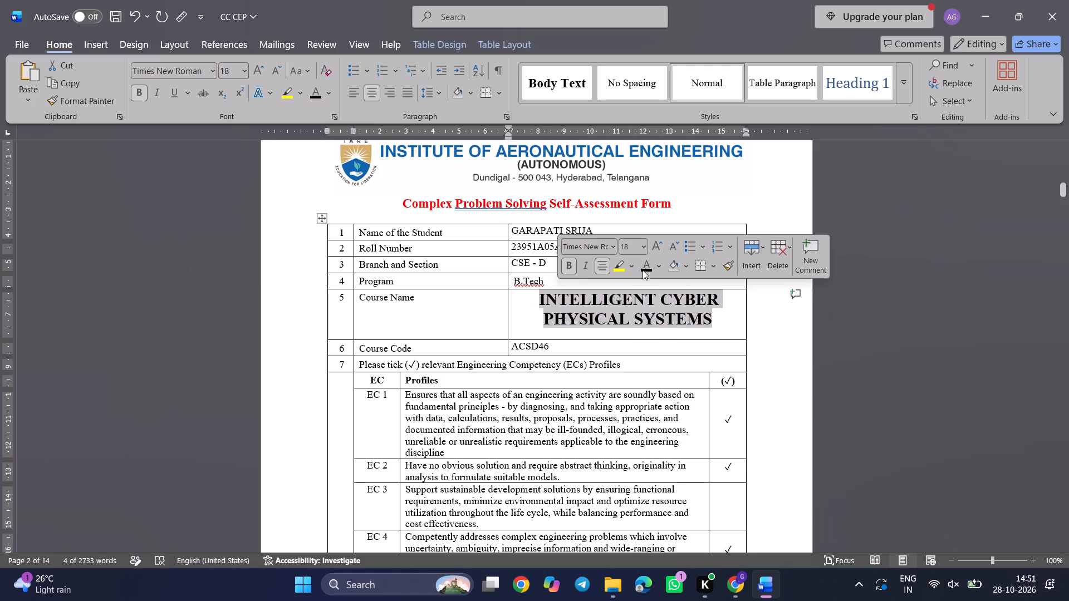
left_click(570, 272)
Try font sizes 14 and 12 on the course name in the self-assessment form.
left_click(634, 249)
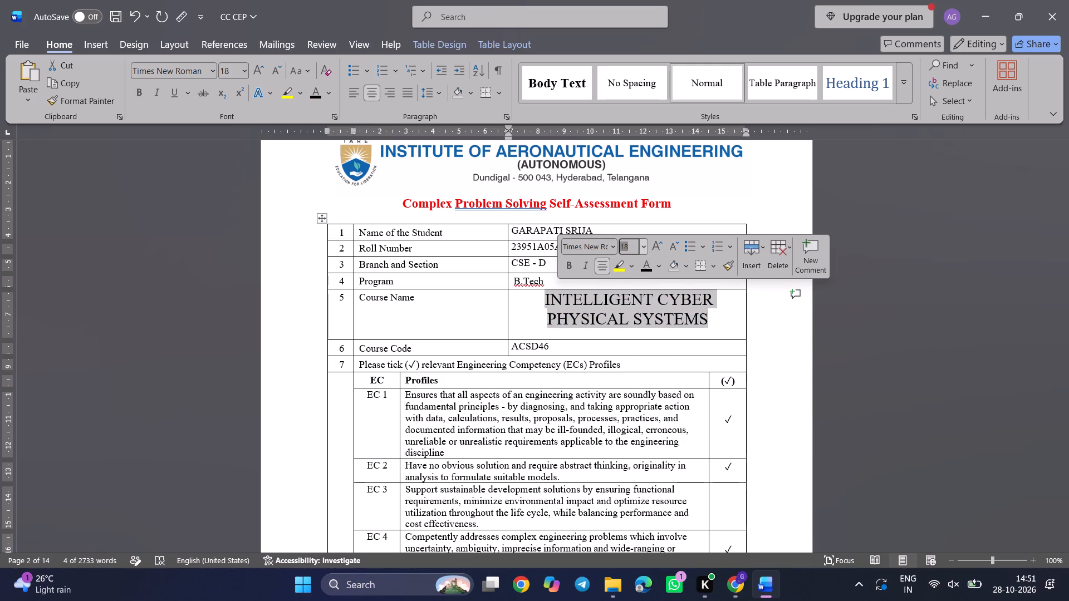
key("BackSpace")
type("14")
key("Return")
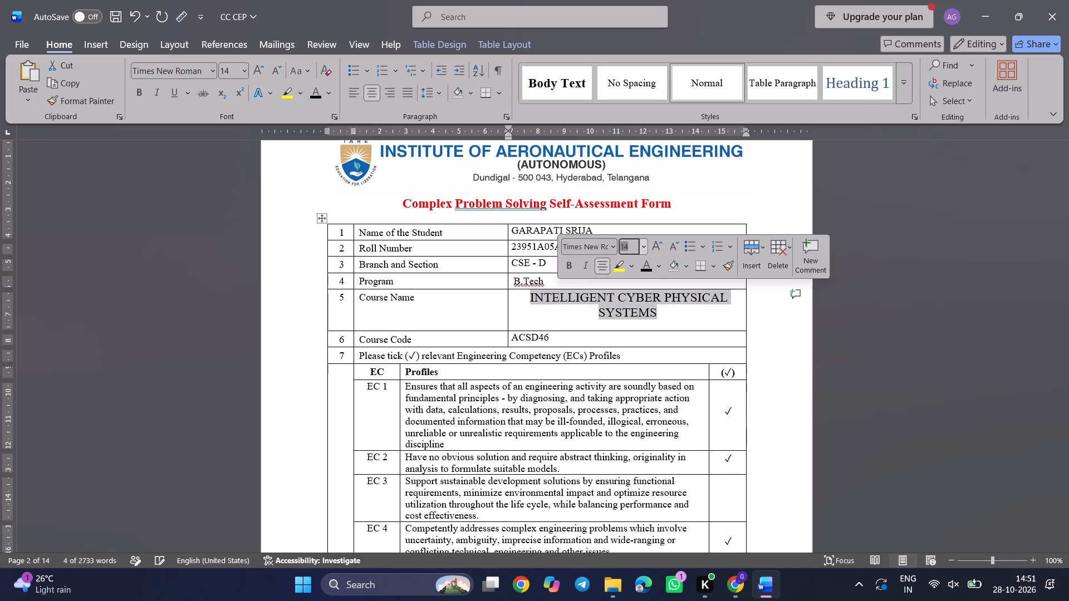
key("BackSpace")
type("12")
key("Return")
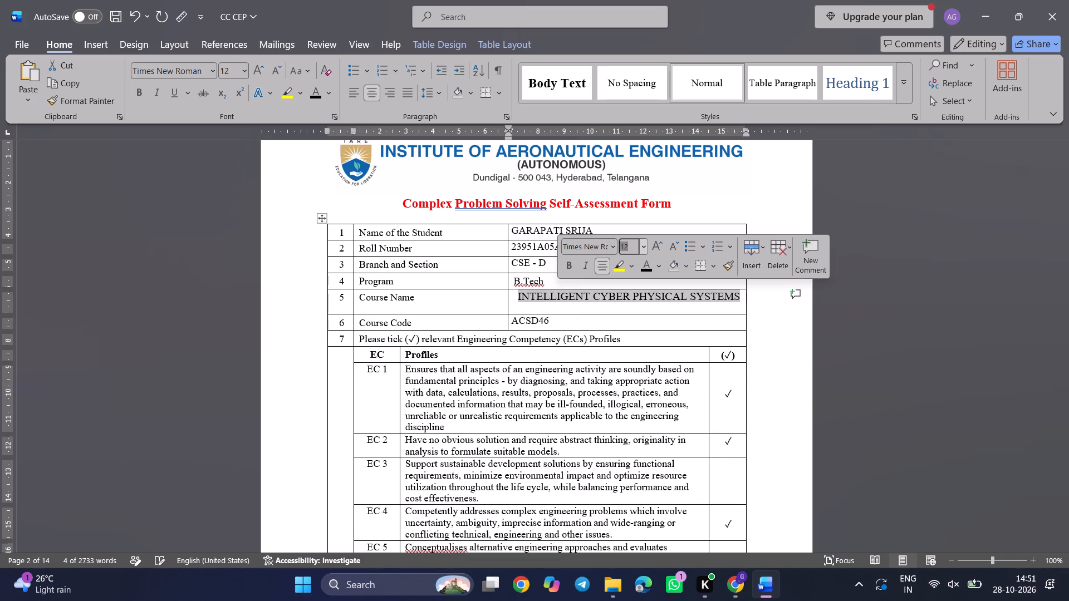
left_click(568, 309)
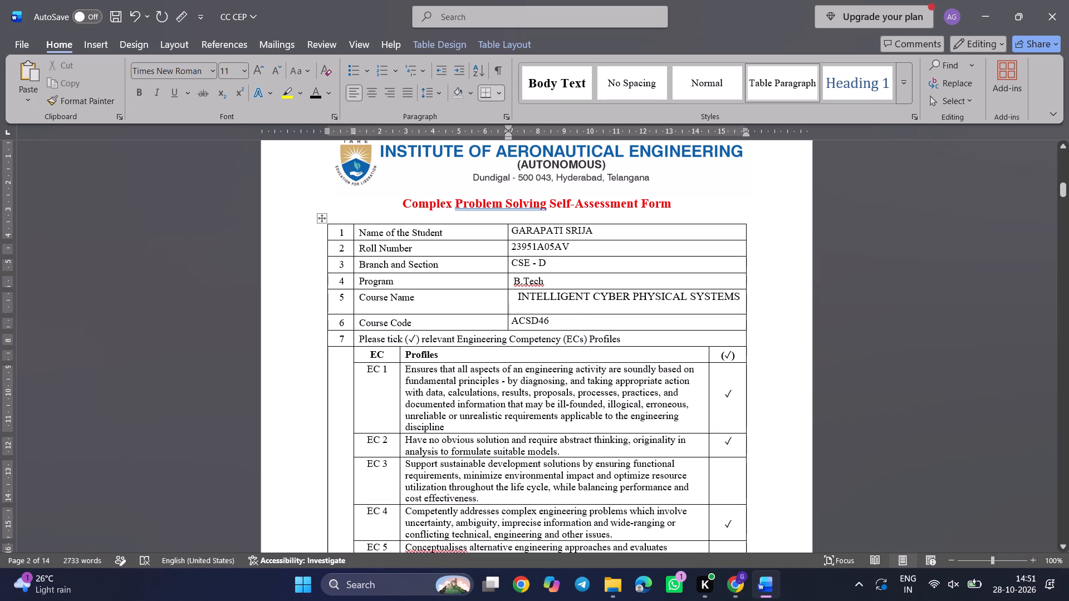
Set the course name's font size to 11, matching the Branch and Section entry, and align it left.
left_click_drag(548, 263, 512, 263)
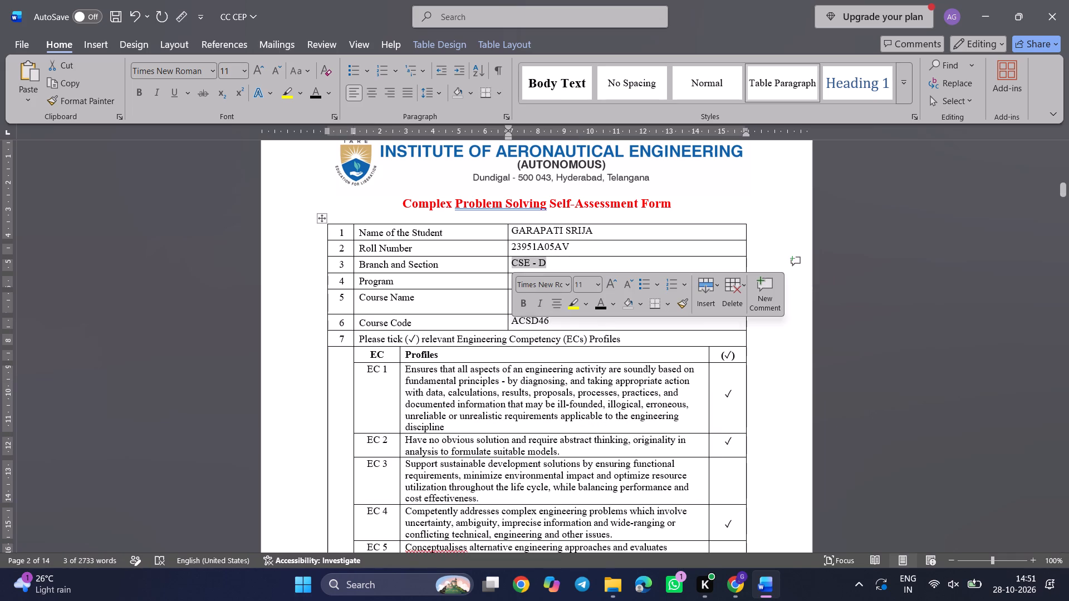
left_click(565, 334)
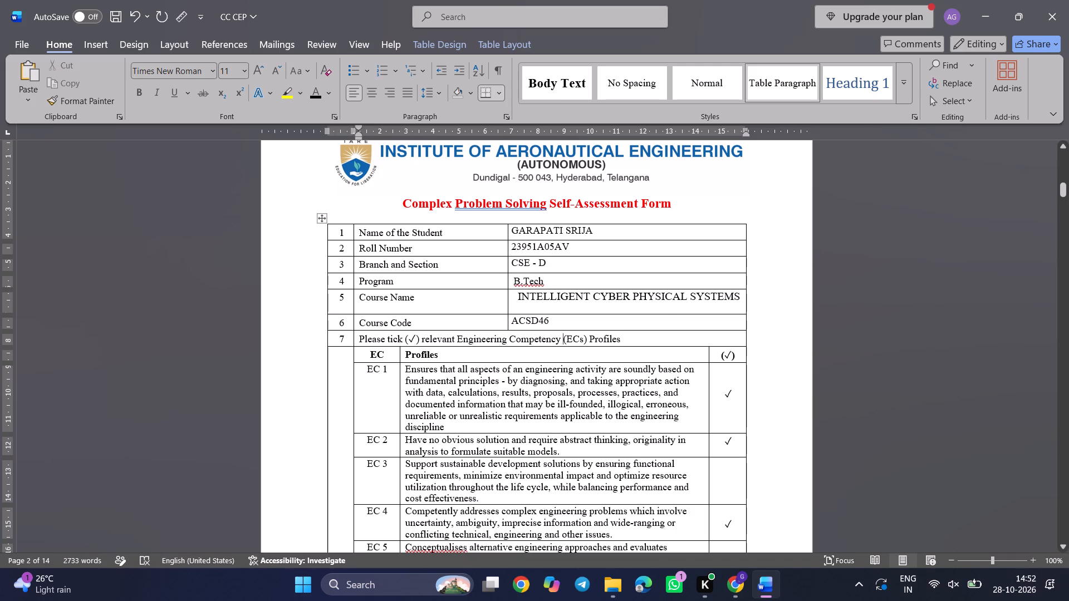
left_click_drag(740, 298, 536, 294)
left_click(606, 253)
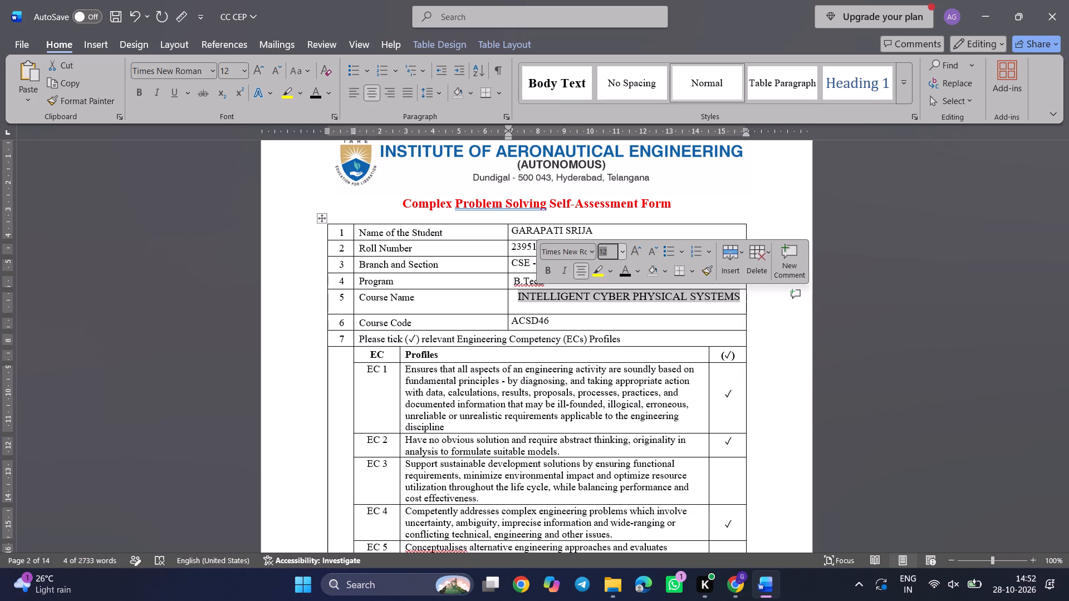
key("BackSpace")
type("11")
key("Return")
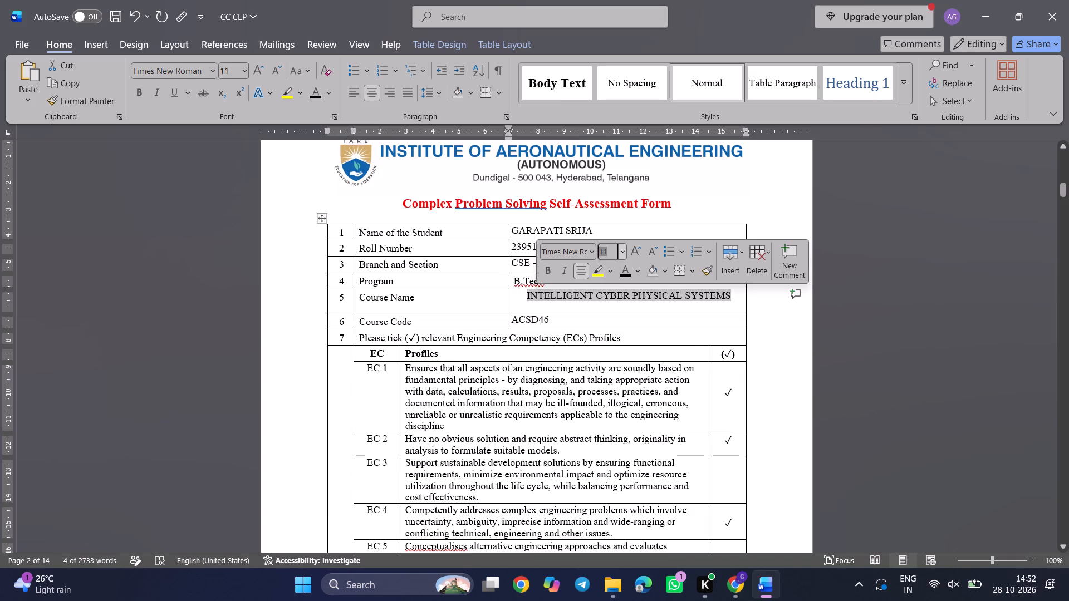
left_click(357, 92)
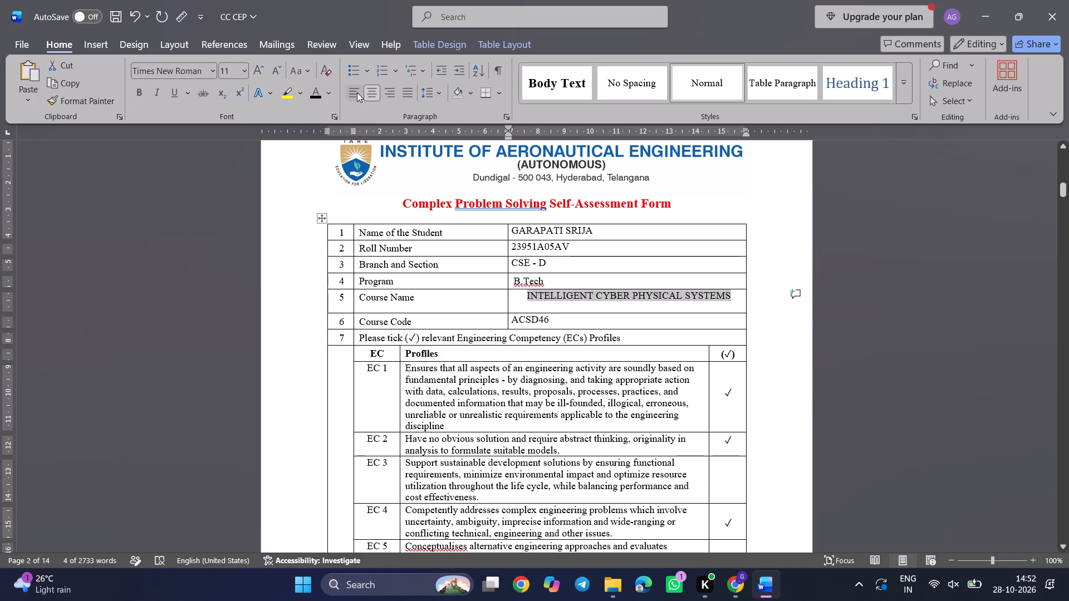
Change the form's course code to AITD19, as given on the cover page.
left_click(560, 322)
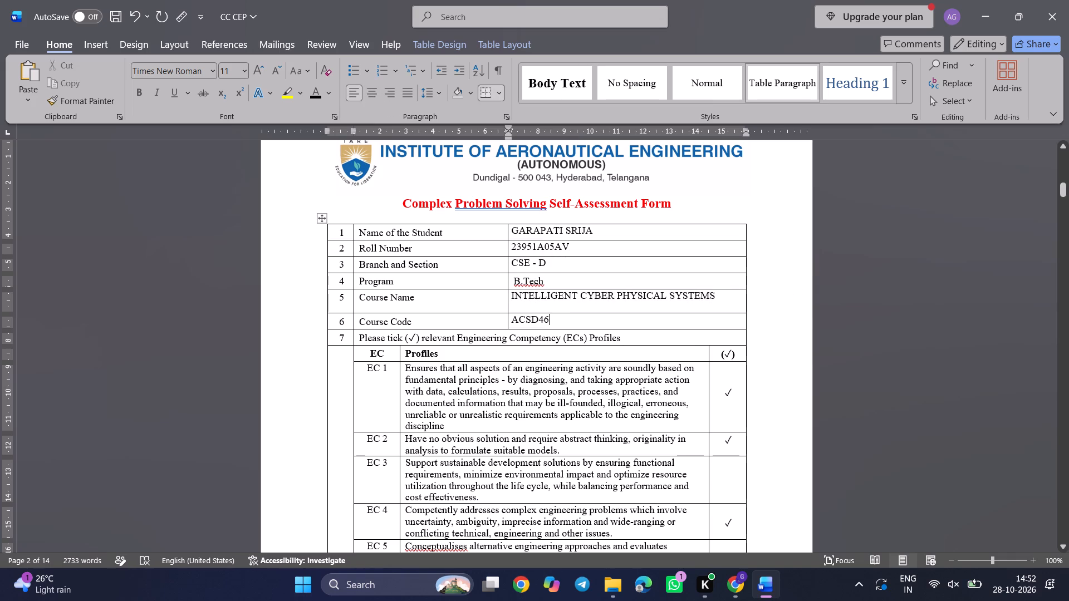
scroll(518, 273, "up", 4)
scroll(518, 273, "down", 1)
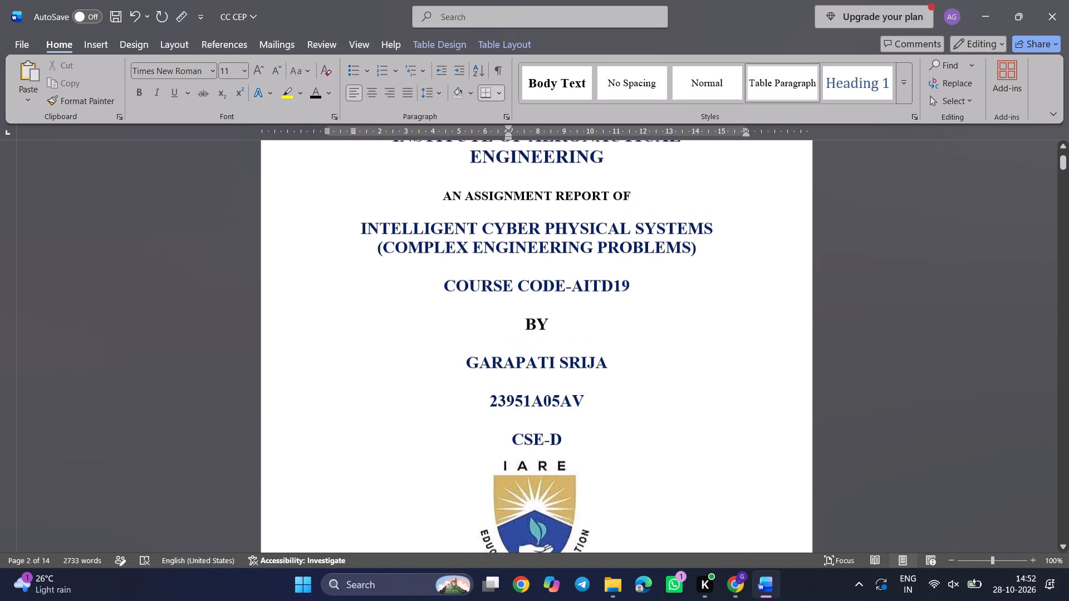
scroll(518, 273, "down", 2)
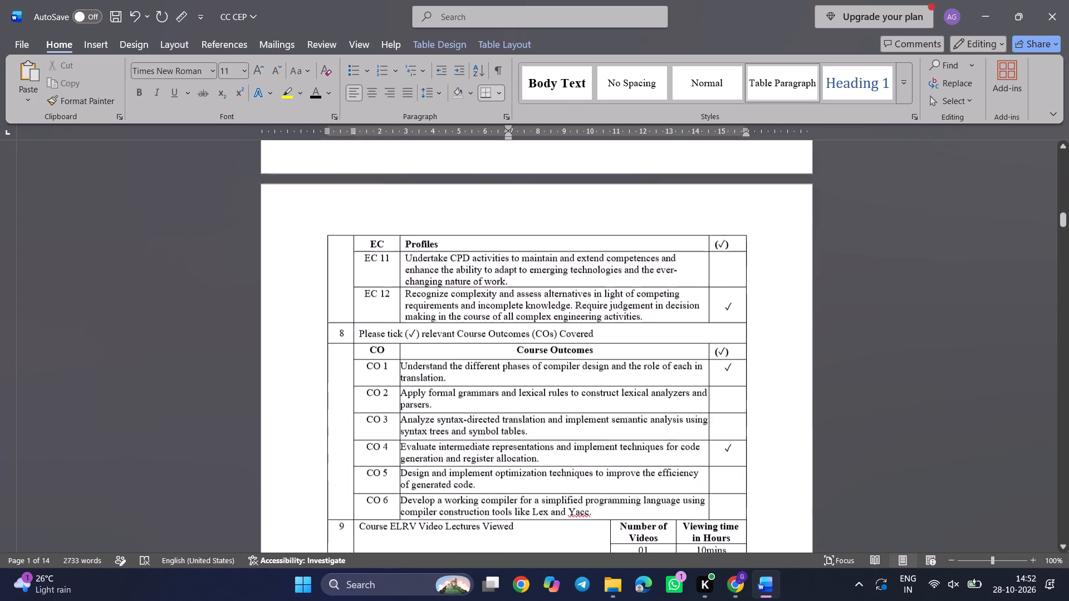
scroll(518, 273, "up", 3)
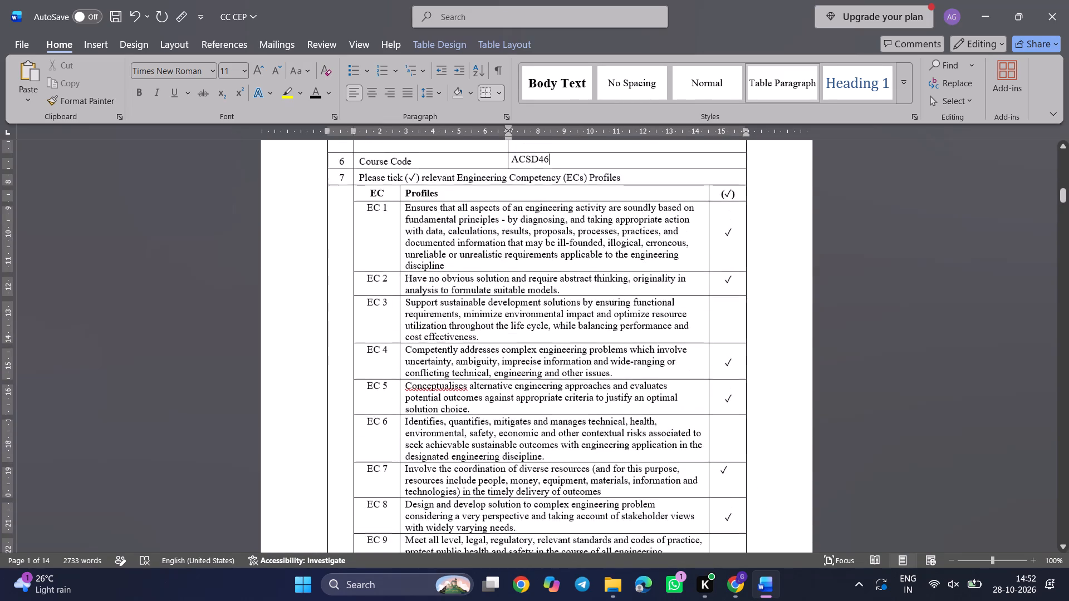
scroll(518, 273, "up", 1)
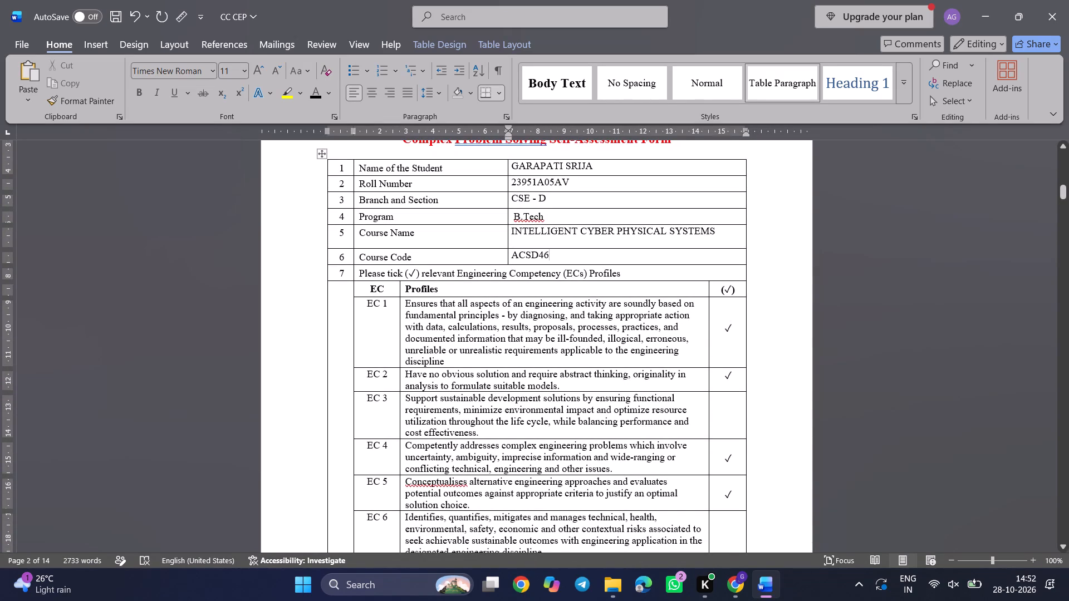
key("BackSpace")
key("BackSpace")
key("BackSpace")
key("BackSpace")
key("BackSpace")
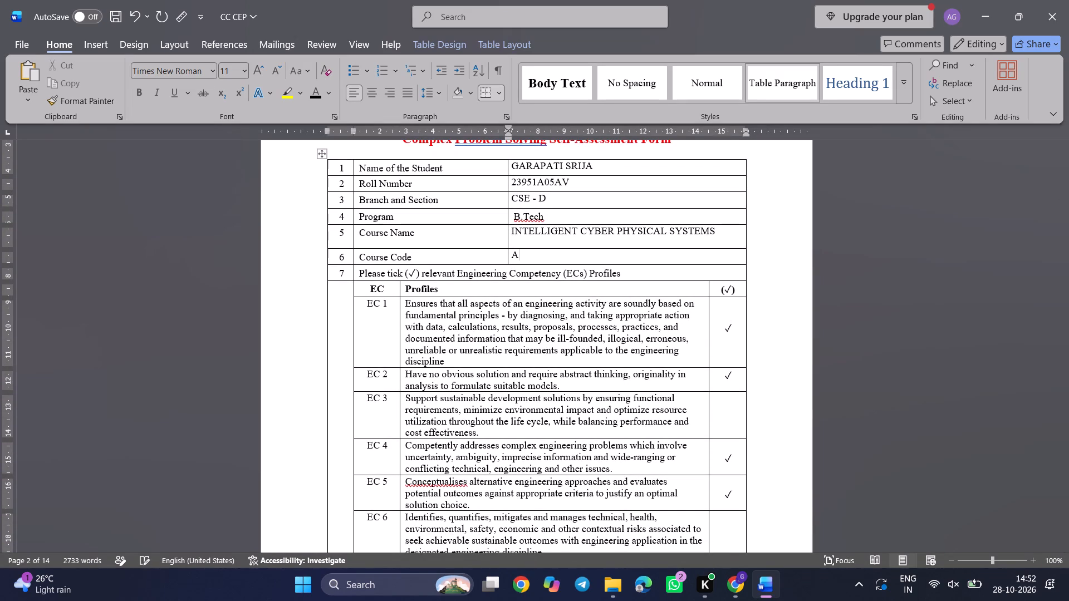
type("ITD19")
Review the rest of the self-assessment form, from the EC profiles and course outcomes through the WK justifications to the date and signature.
scroll(550, 257, "down", 1)
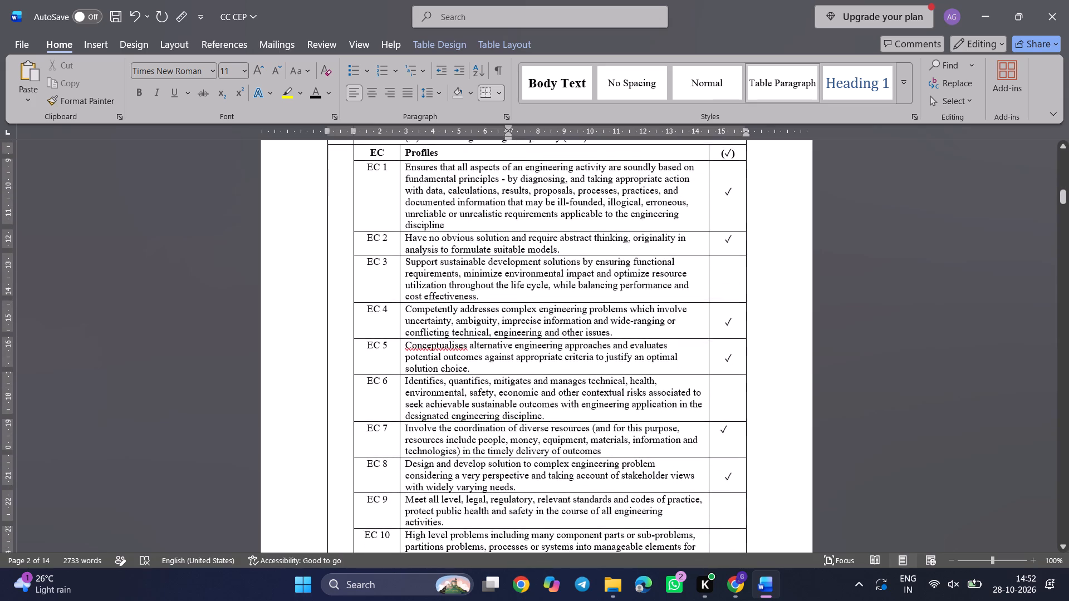
scroll(550, 257, "down", 2)
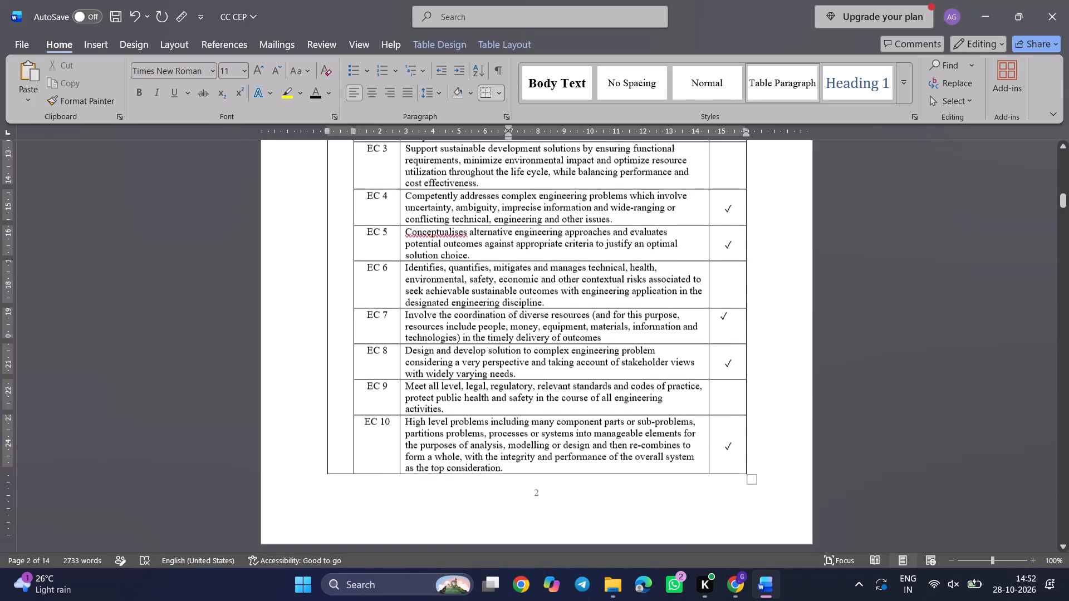
scroll(550, 257, "down", 2)
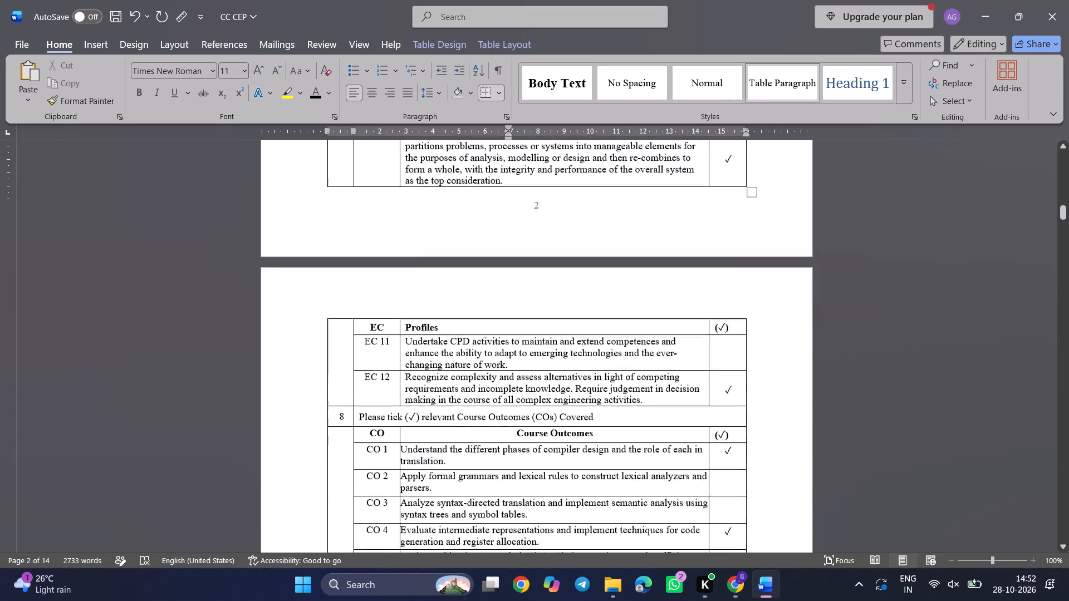
scroll(550, 257, "down", 4)
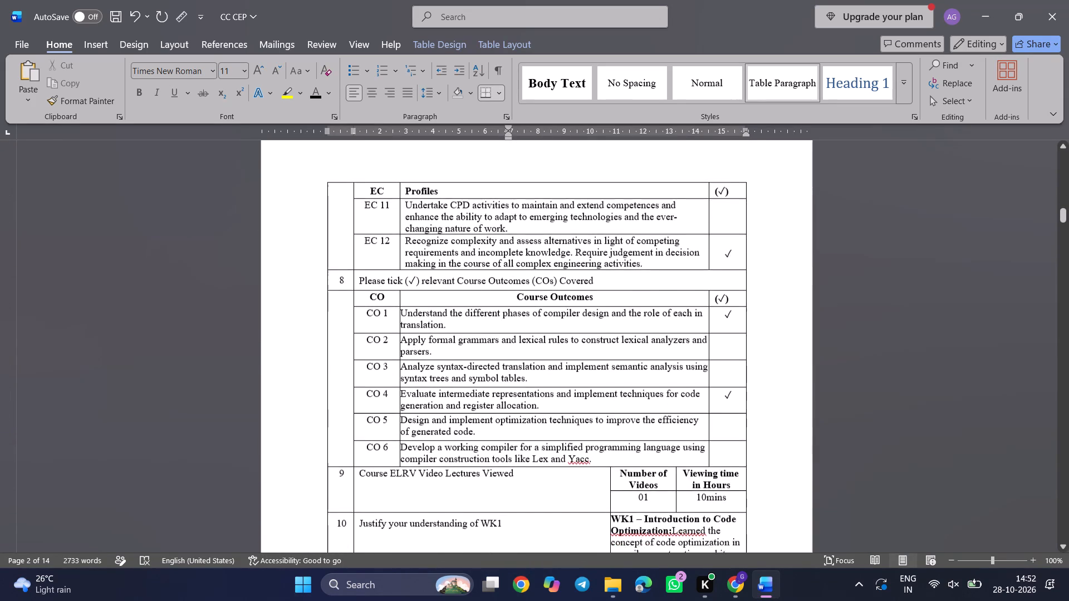
scroll(550, 257, "down", 4)
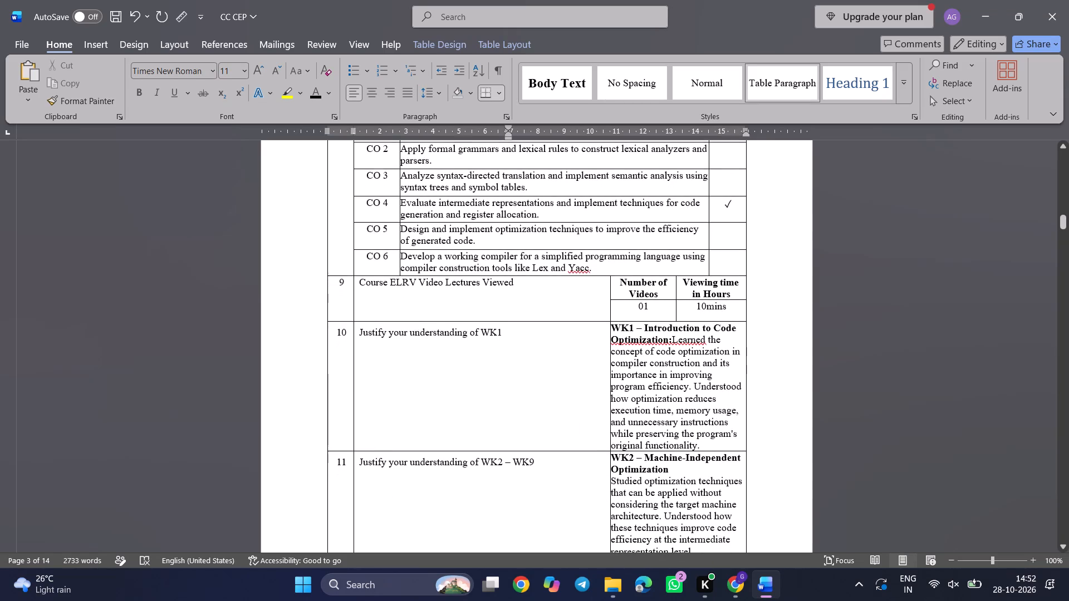
scroll(550, 257, "down", 2)
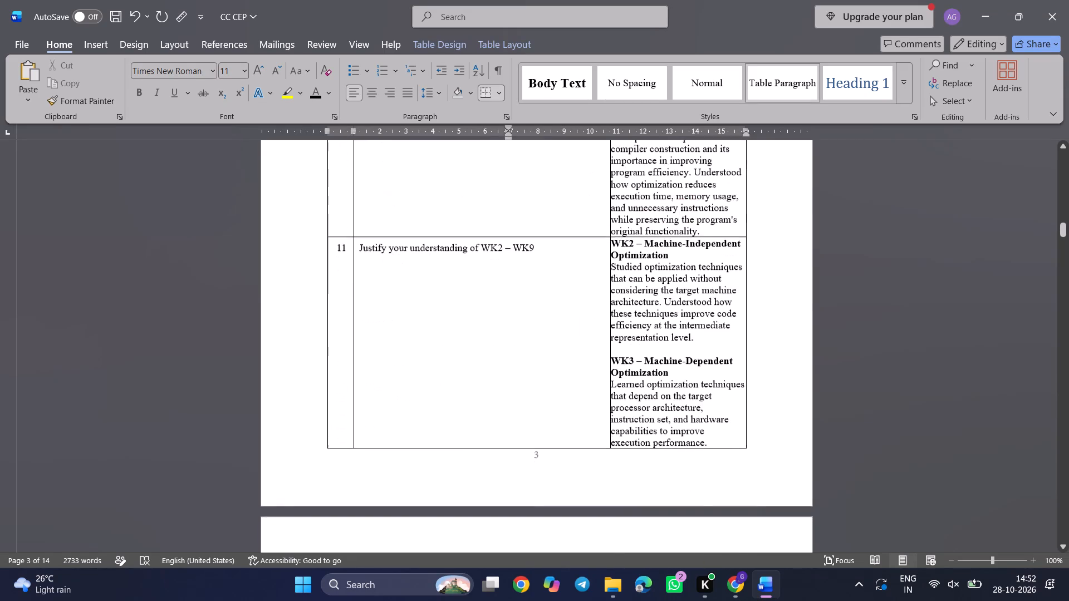
scroll(550, 257, "down", 2)
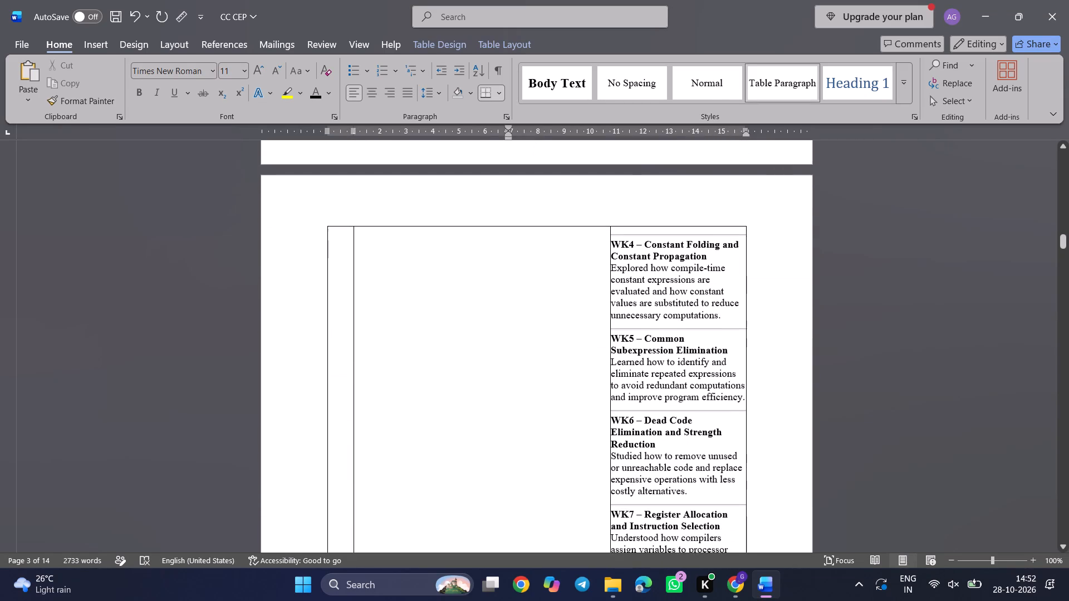
scroll(550, 257, "down", 3)
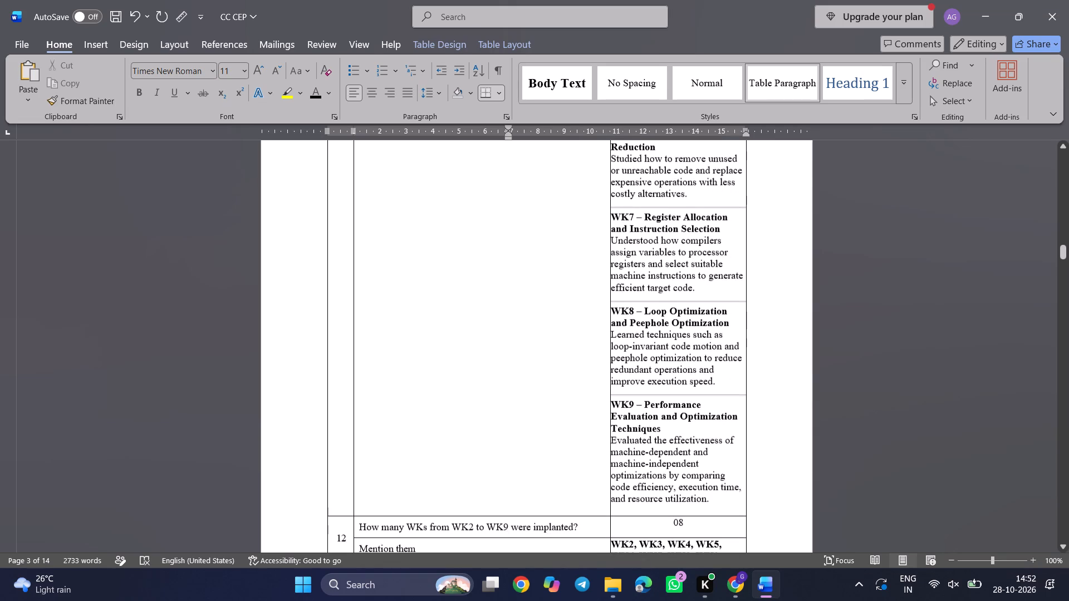
scroll(550, 257, "down", 2)
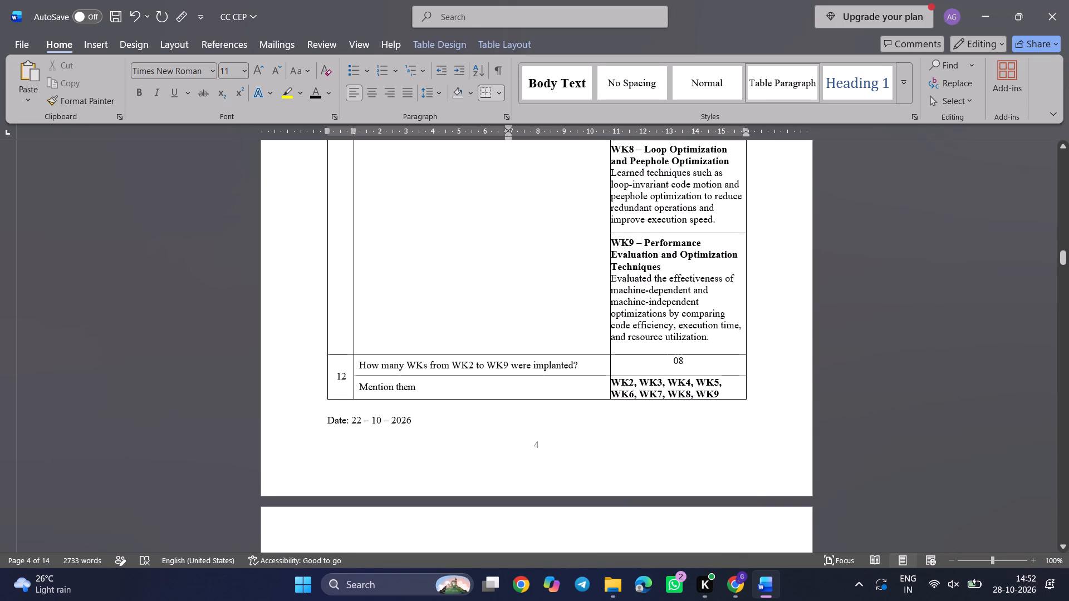
scroll(646, 308, "down", 2)
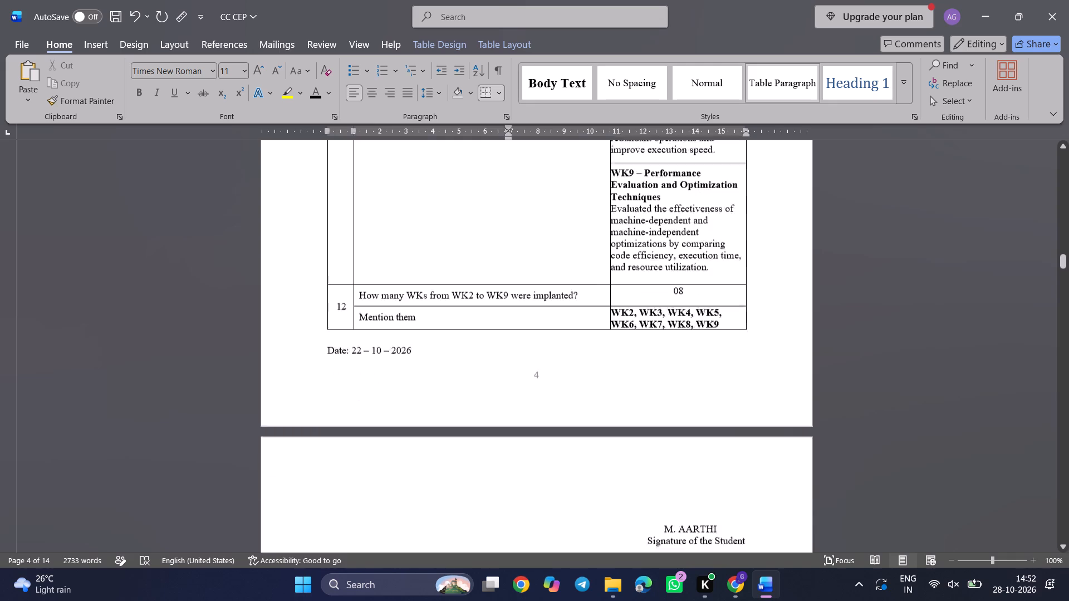
scroll(646, 308, "down", 3)
Change the day in the date below the self-assessment table to 26, keeping the month and year.
scroll(646, 308, "up", 3)
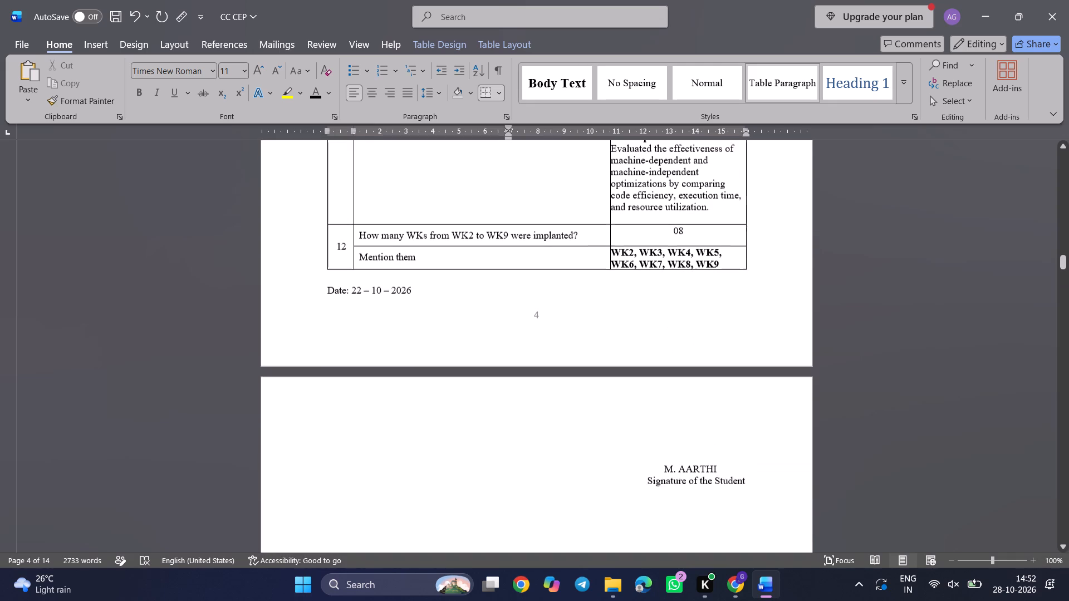
left_click(361, 296)
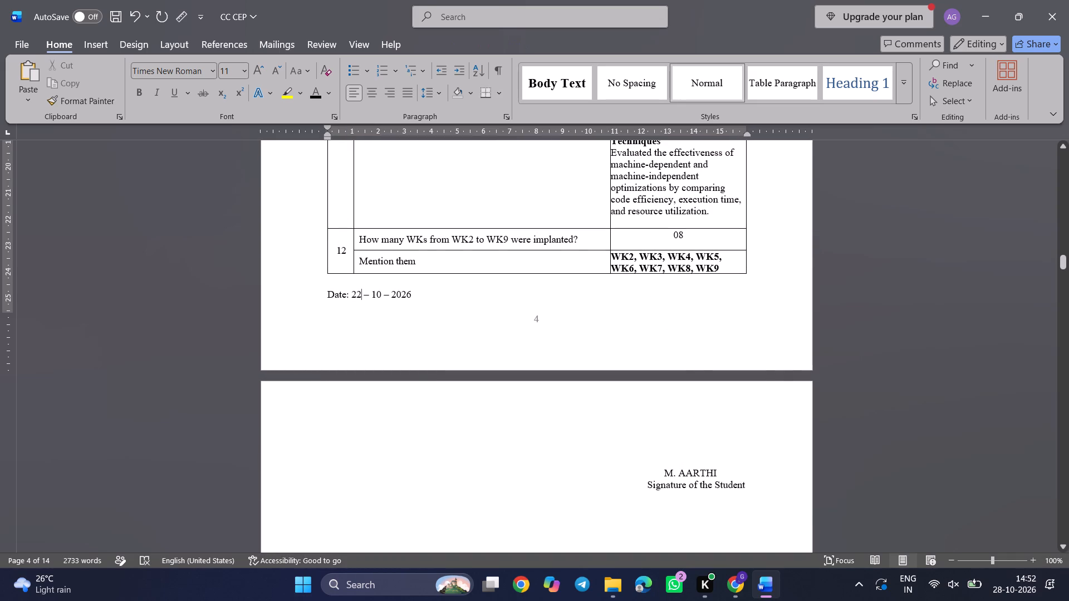
key("BackSpace")
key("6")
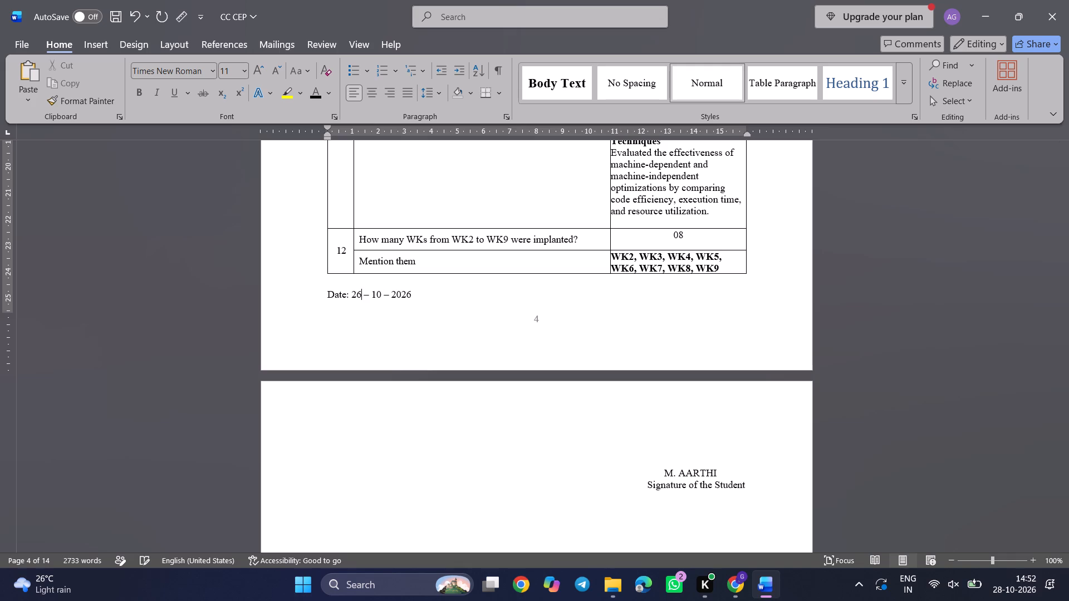
Replace the name above "Signature of the Student" with the current student's initial and given name in capitals.
left_click(718, 470)
key("BackSpace")
key("BackSpace")
key("BackSpace")
key("BackSpace")
key("BackSpace")
key("BackSpace")
key("BackSpace")
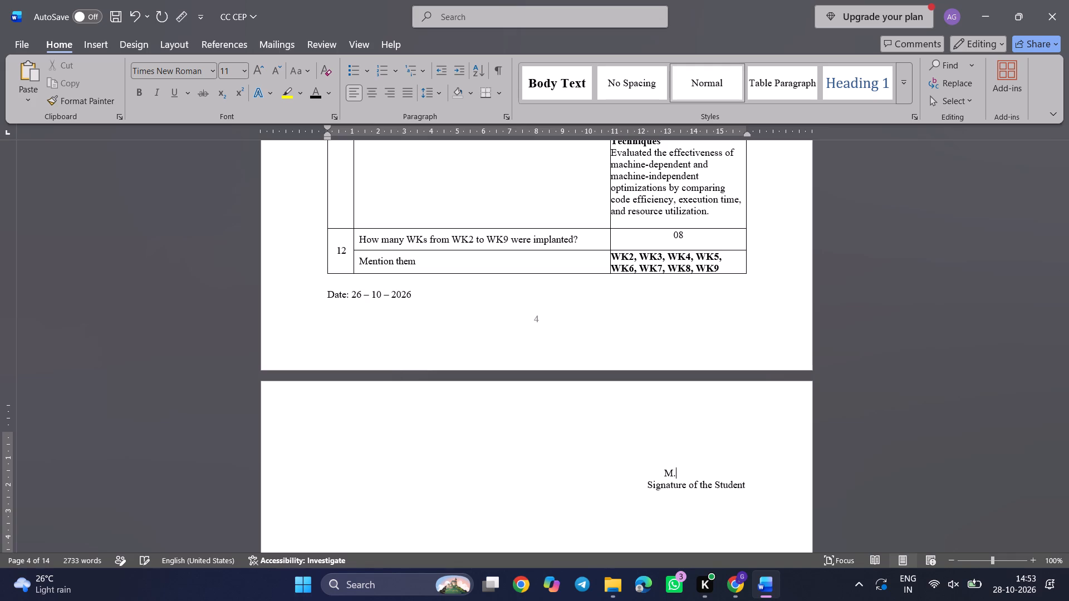
key("BackSpace")
key("BackSpace")
key("BackSpace")
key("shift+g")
key("BackSpace")
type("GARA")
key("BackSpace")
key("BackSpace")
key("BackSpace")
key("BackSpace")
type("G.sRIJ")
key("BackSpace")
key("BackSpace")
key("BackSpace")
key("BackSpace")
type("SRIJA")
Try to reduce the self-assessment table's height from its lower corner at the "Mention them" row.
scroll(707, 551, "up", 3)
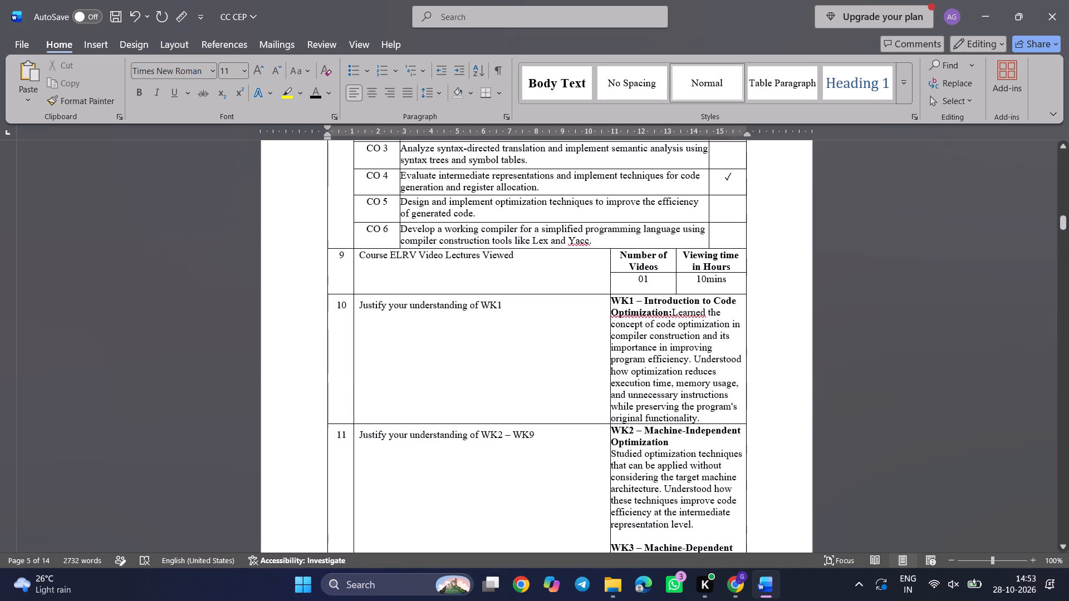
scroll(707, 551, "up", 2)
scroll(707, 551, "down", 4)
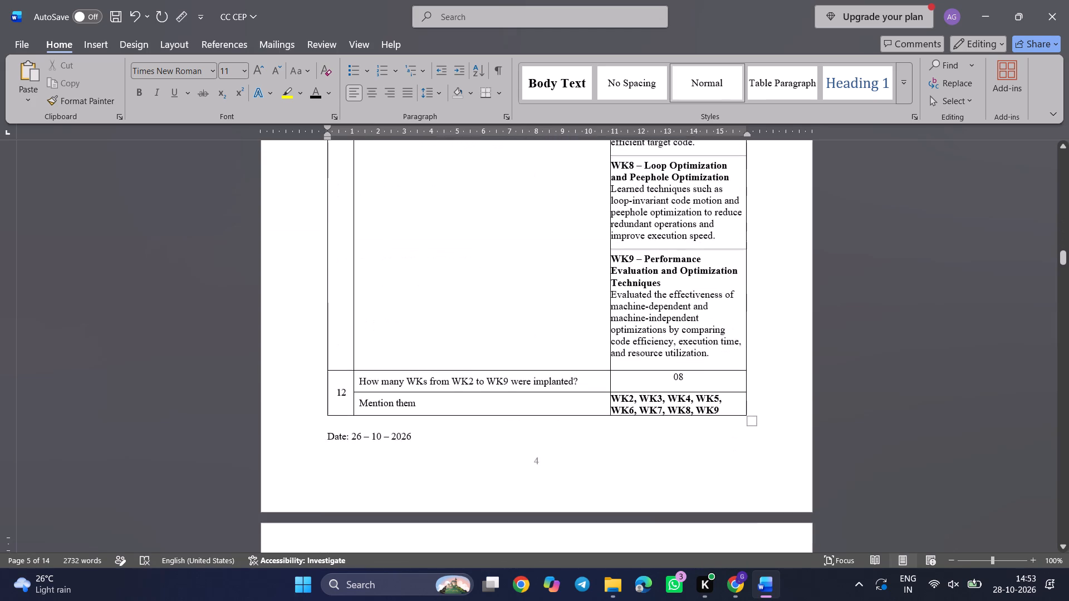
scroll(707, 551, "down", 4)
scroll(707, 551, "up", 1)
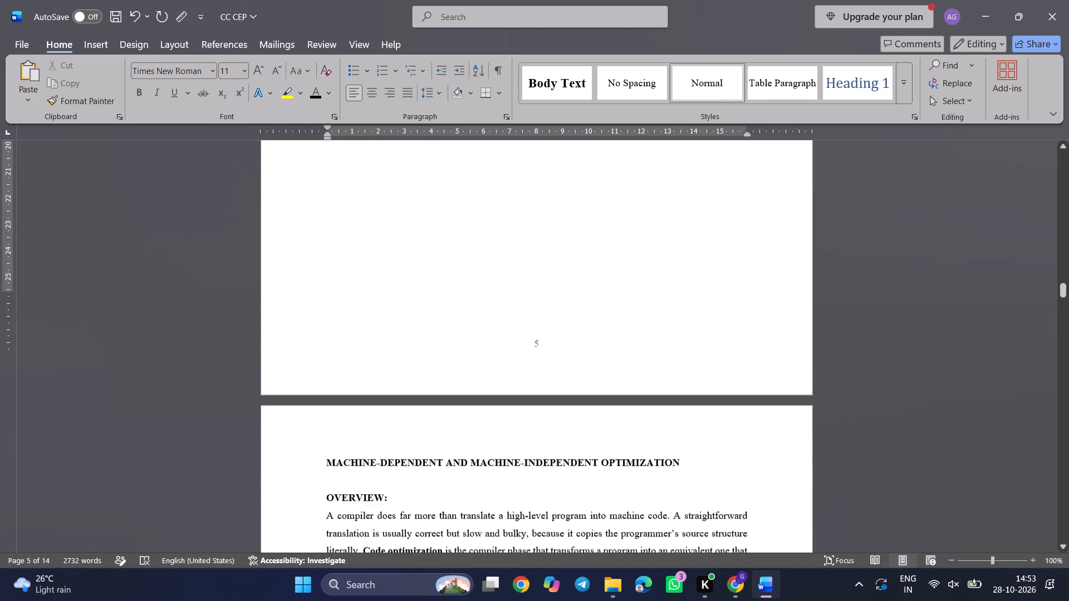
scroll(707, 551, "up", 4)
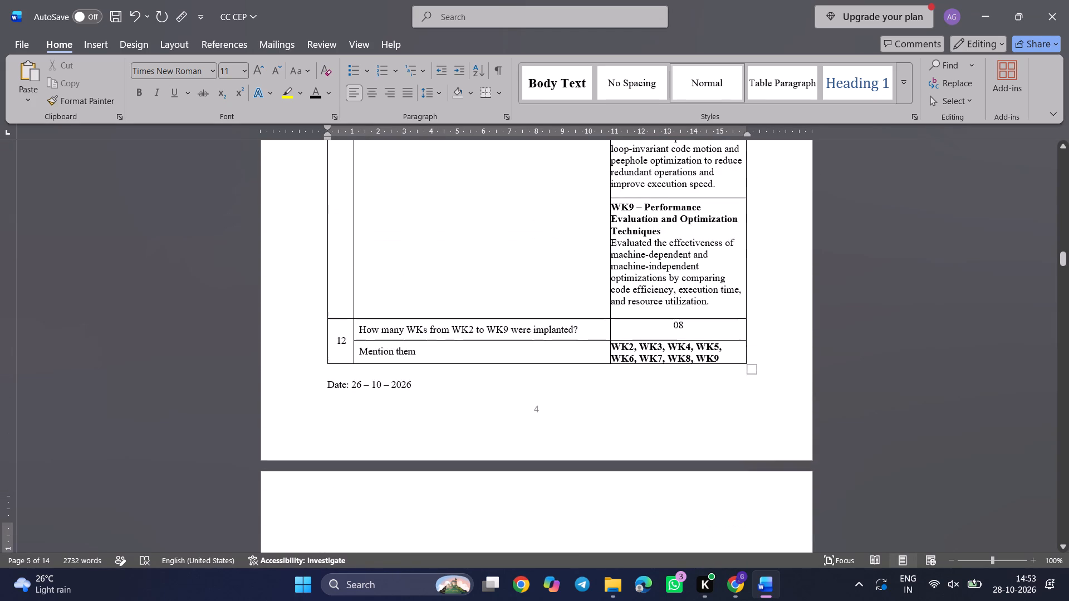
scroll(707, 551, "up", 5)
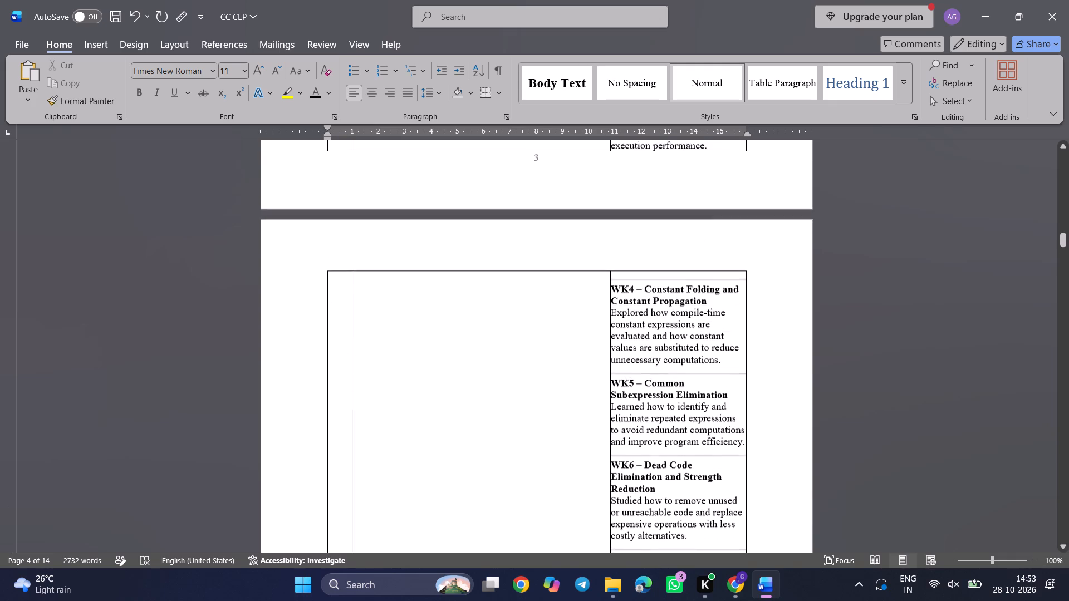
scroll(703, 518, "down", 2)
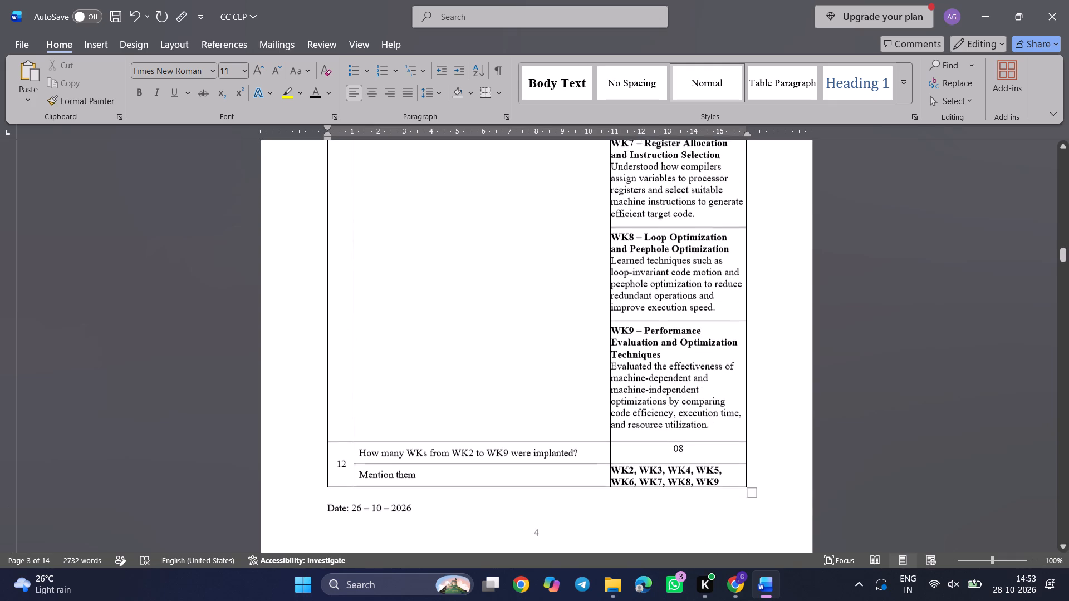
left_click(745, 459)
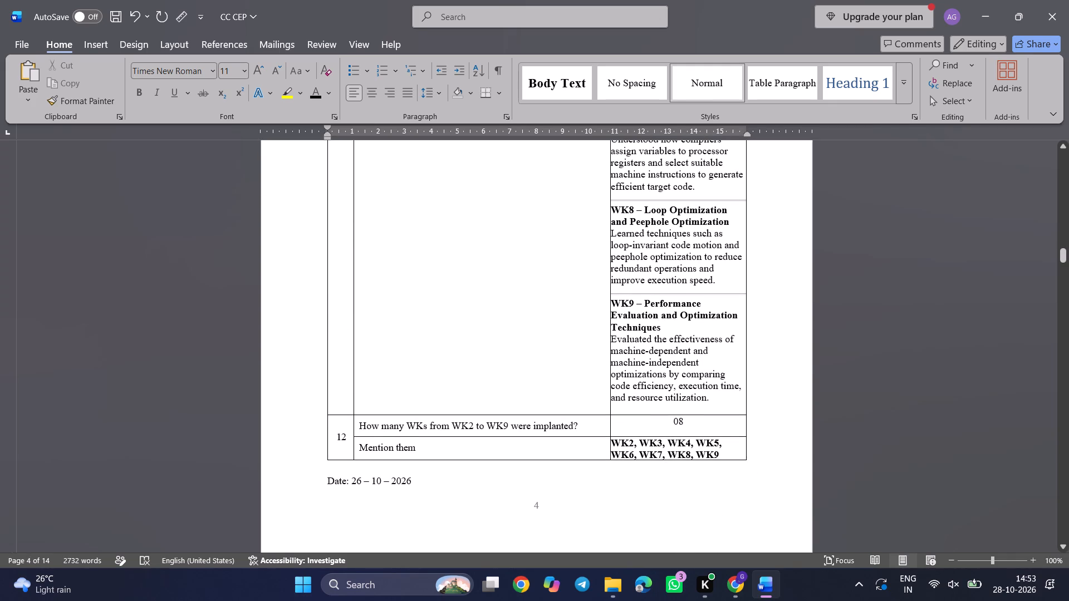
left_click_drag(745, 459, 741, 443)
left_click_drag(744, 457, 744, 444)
Review the signature page and the form pages side by side at reduced zoom, back to the course outcomes section.
scroll(764, 442, "down", 3)
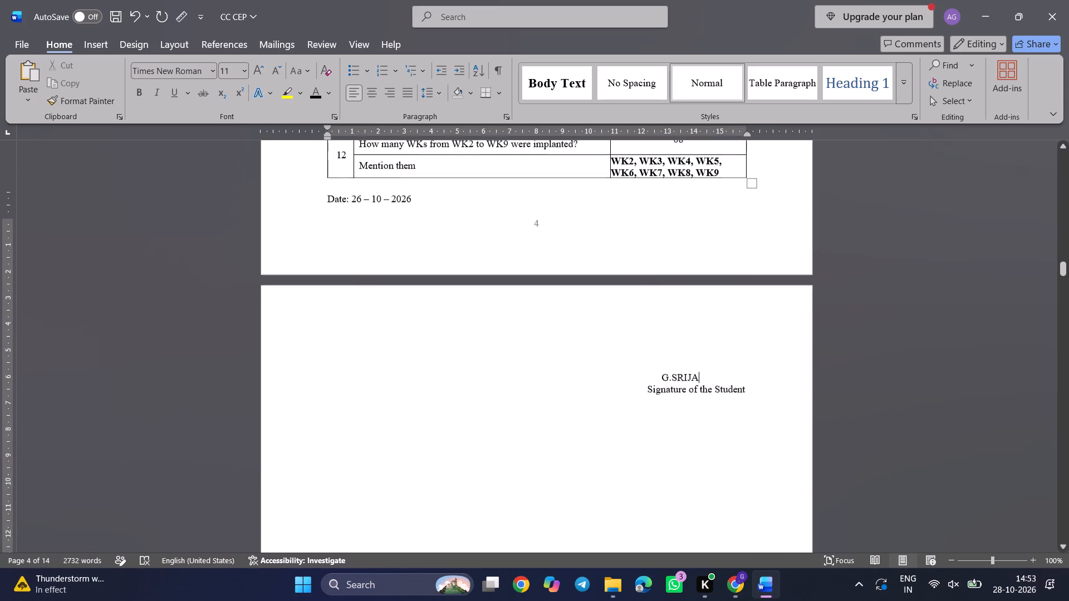
scroll(764, 442, "down", 2)
scroll(764, 442, "up", 3)
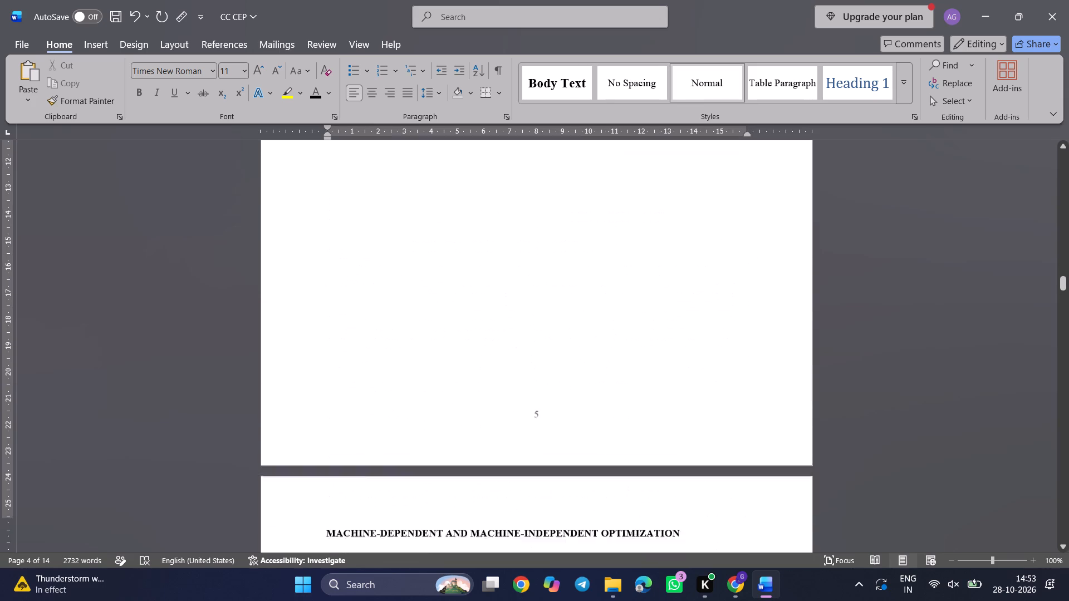
scroll(764, 442, "up", 1)
scroll(764, 442, "down", 3, "ctrl")
scroll(764, 442, "up", 1)
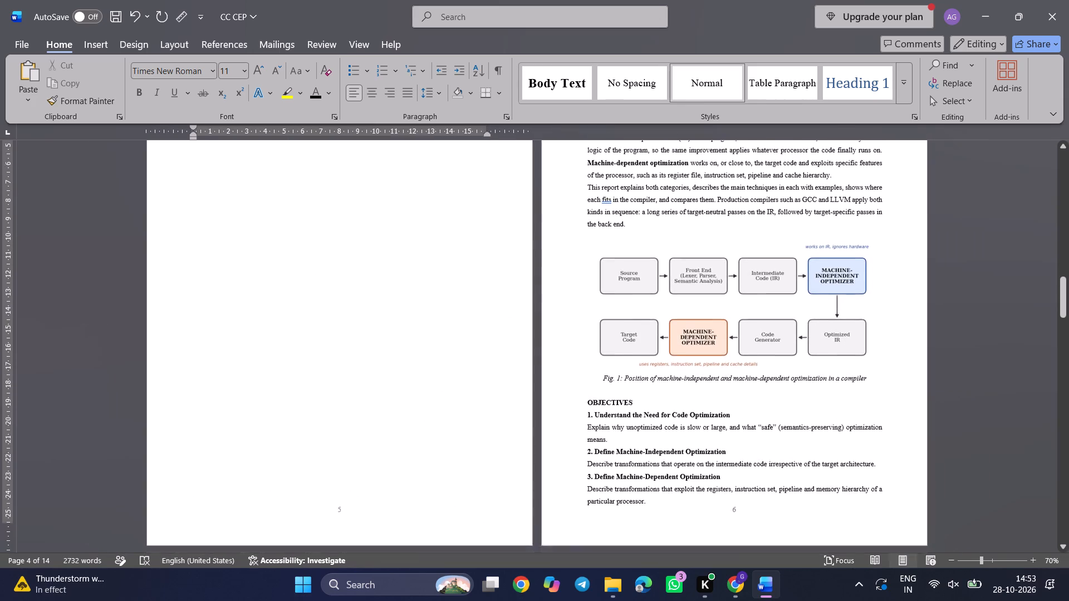
scroll(764, 442, "up", 4)
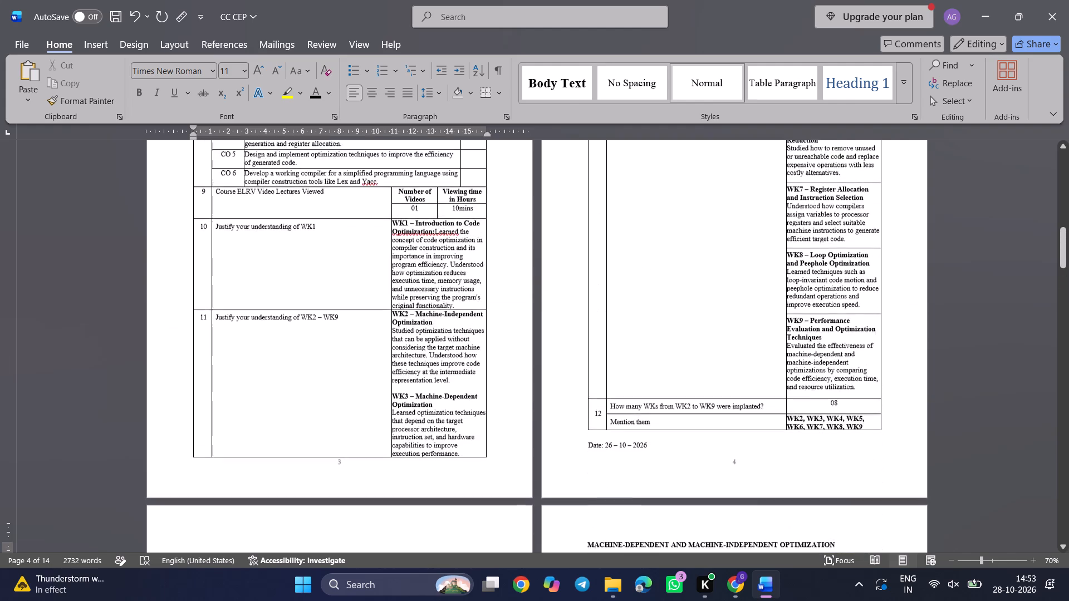
scroll(764, 442, "up", 2)
scroll(524, 426, "up", 1)
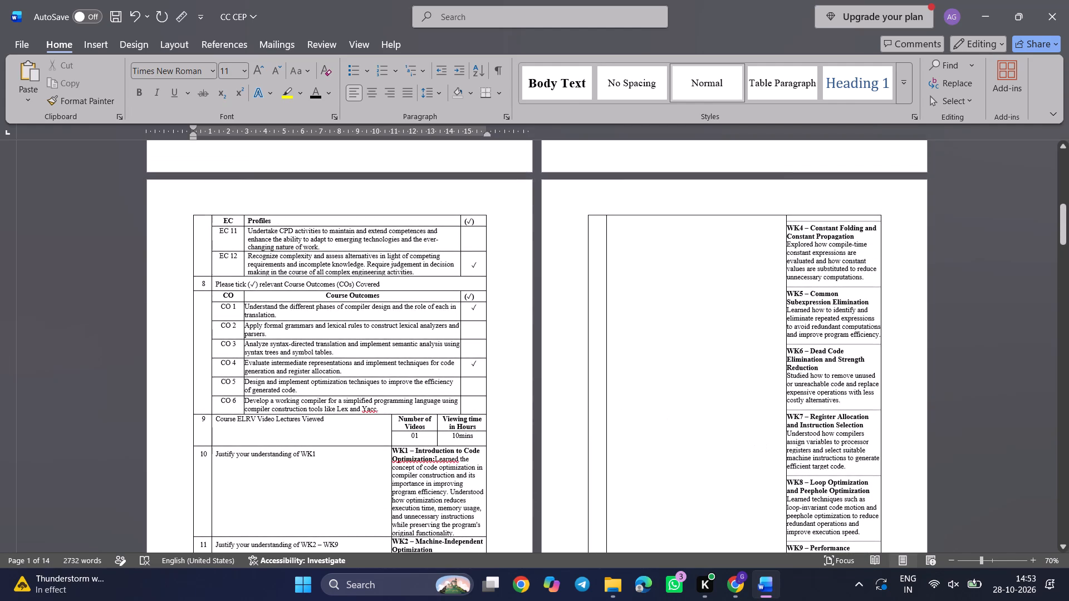
scroll(524, 426, "up", 3)
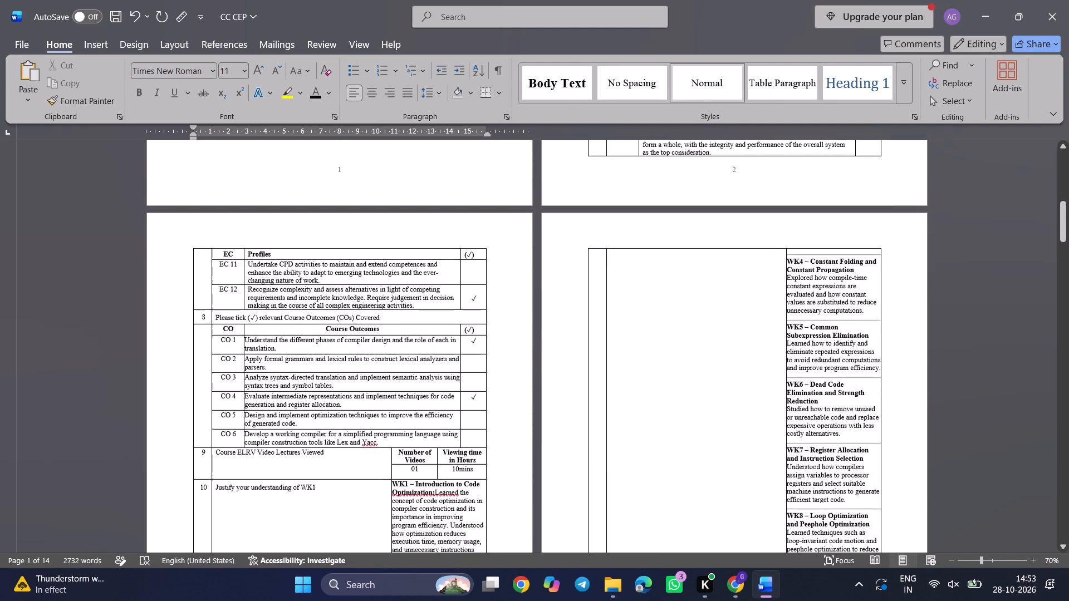
scroll(490, 428, "up", 1)
Switch to Chrome and open the Computer Science and Engineering department page of the IARE website in a new tab.
left_click(729, 574)
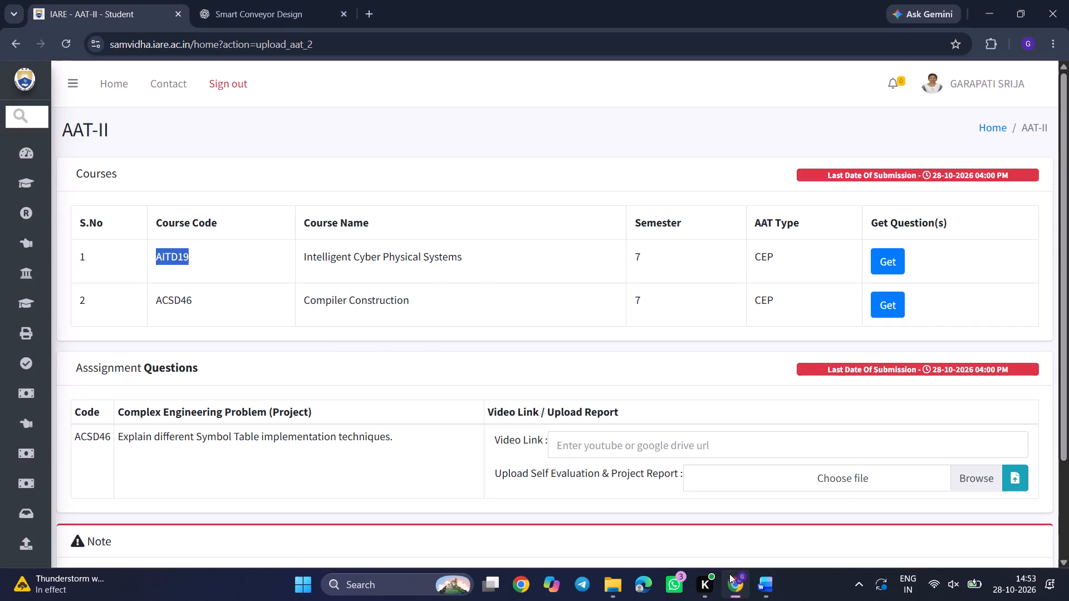
left_click(370, 1)
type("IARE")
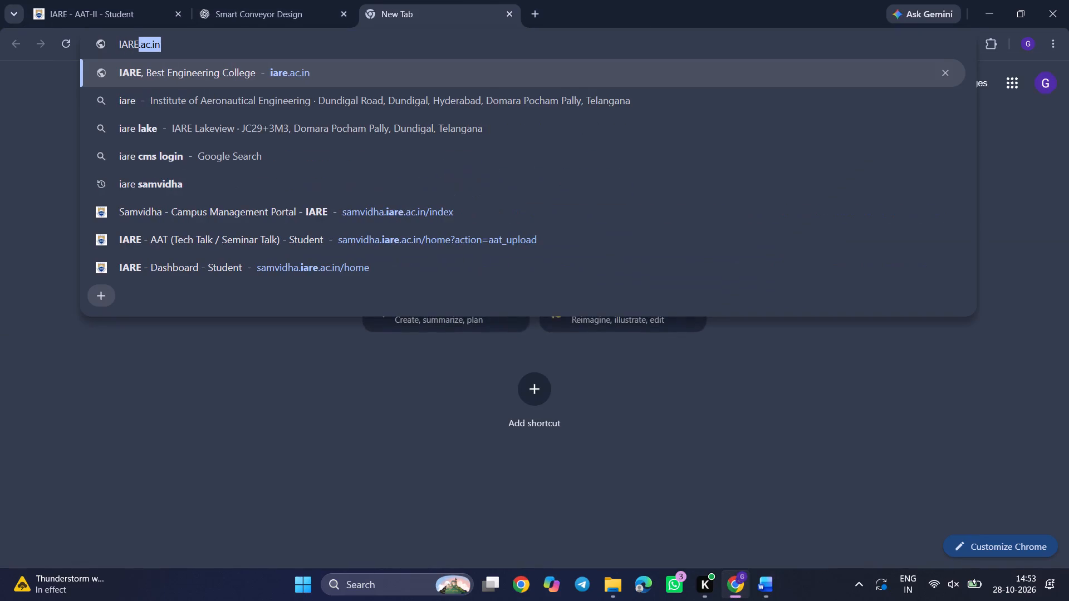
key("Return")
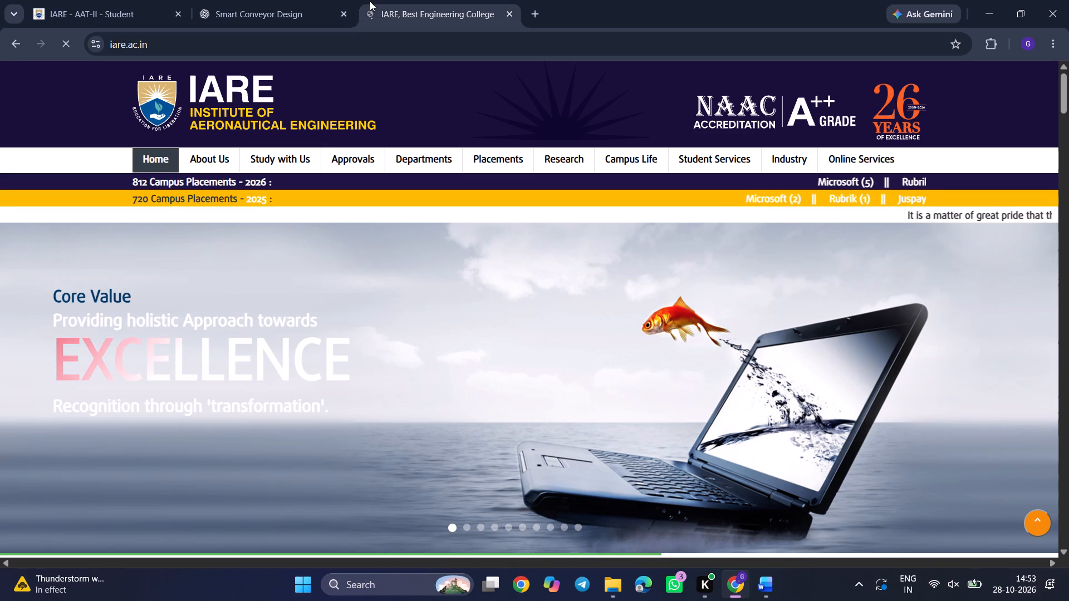
left_click(419, 167)
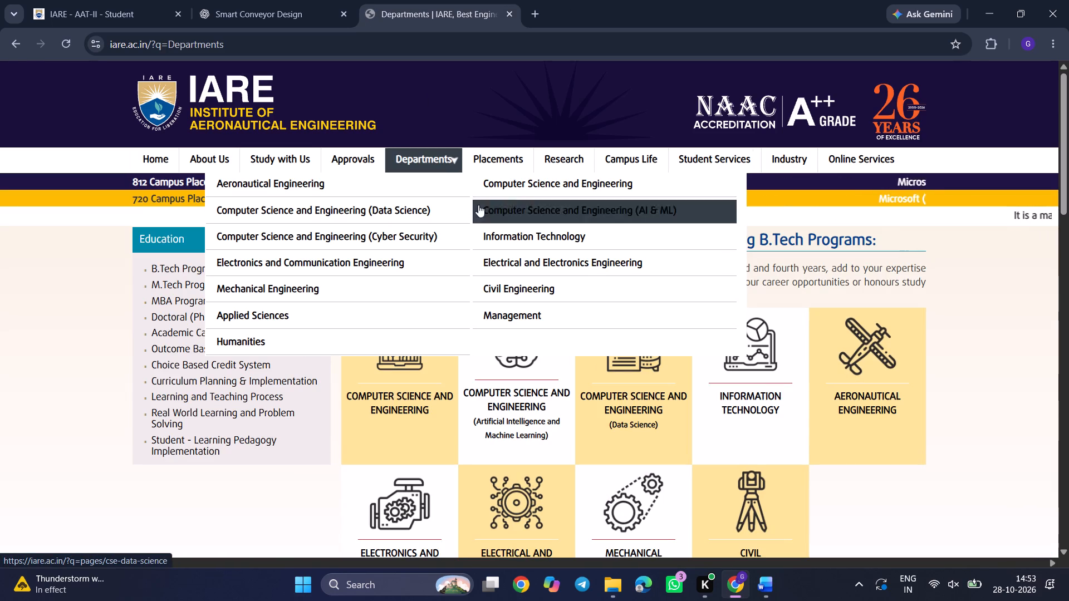
left_click(506, 179)
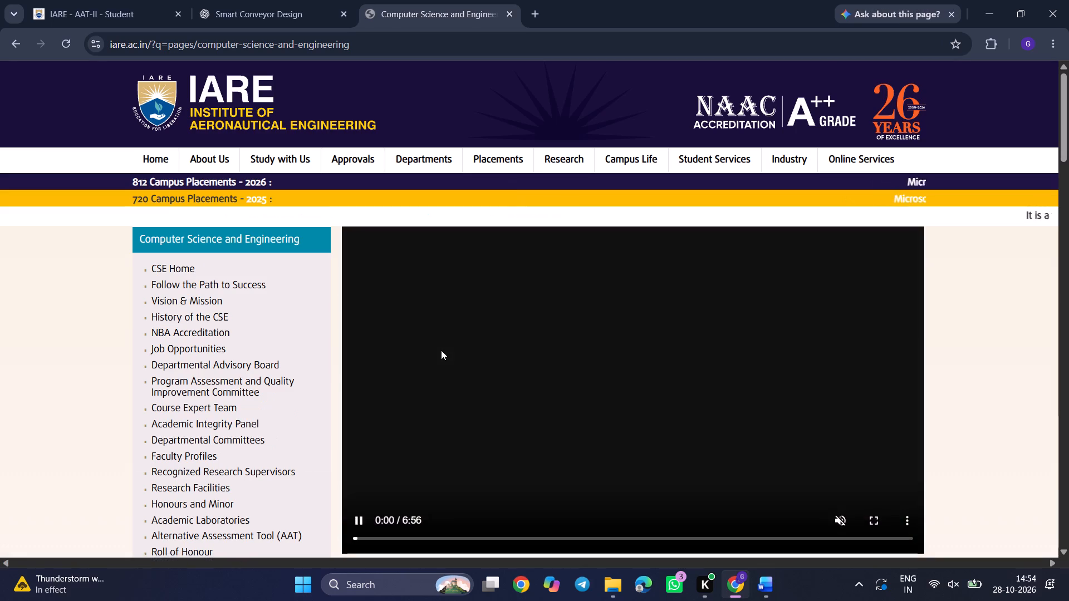
Open the AITD19 Intelligent Cyber Physical Systems syllabus PDF from VII Semester of the department's BT23 B.Tech course syllabi.
scroll(441, 350, "down", 4)
left_click(251, 378)
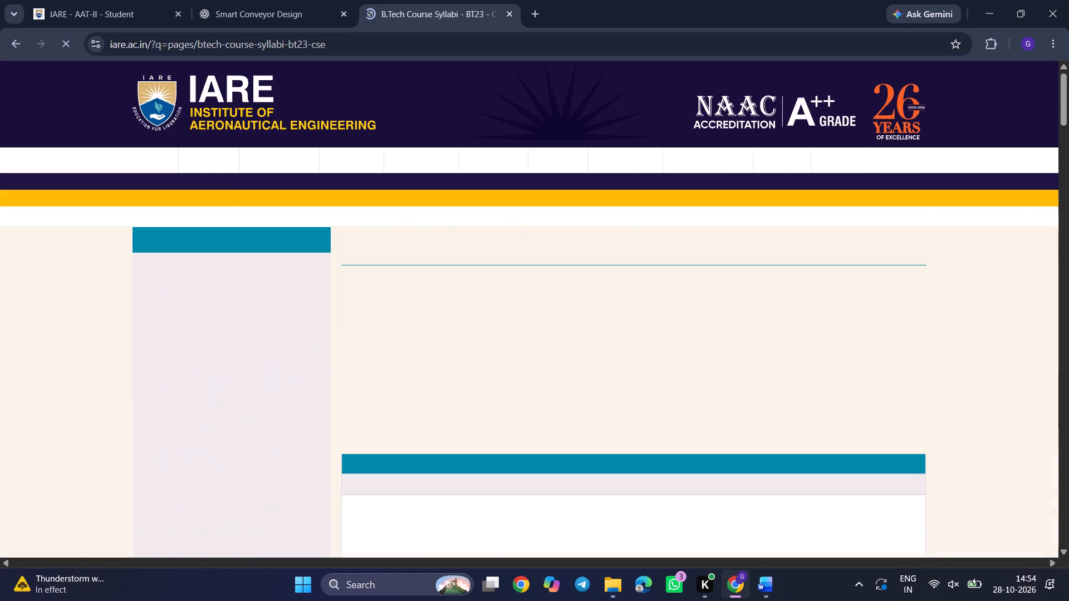
scroll(385, 385, "down", 6)
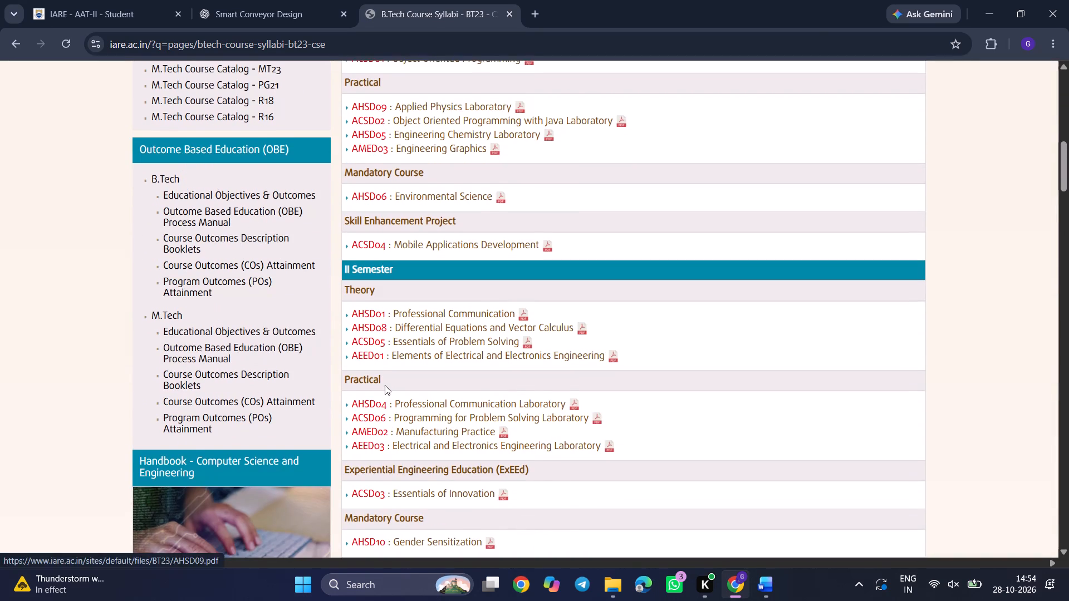
scroll(385, 385, "down", 9)
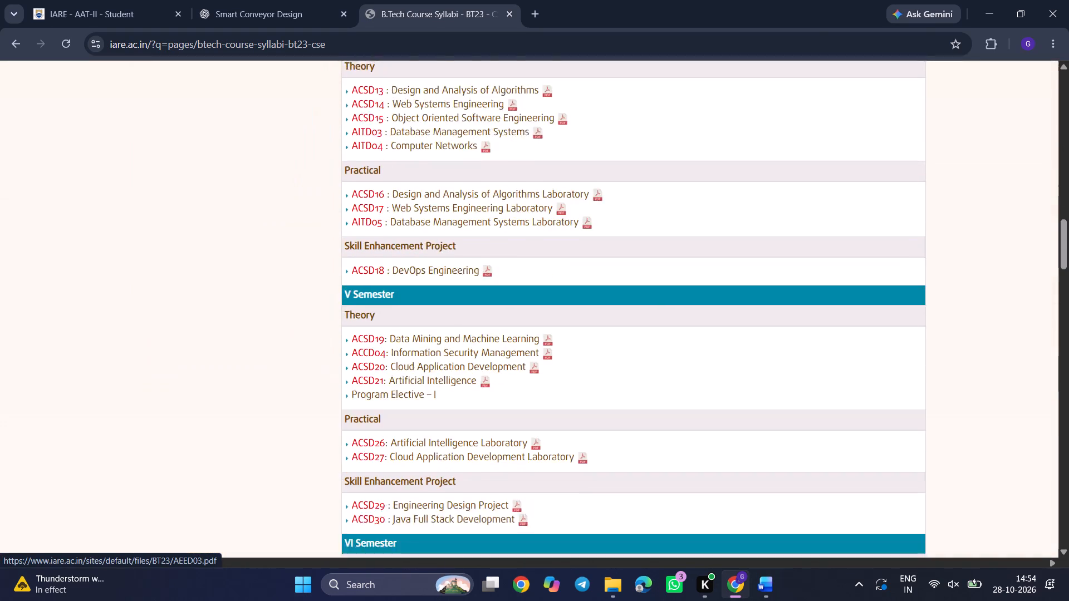
scroll(385, 385, "down", 3)
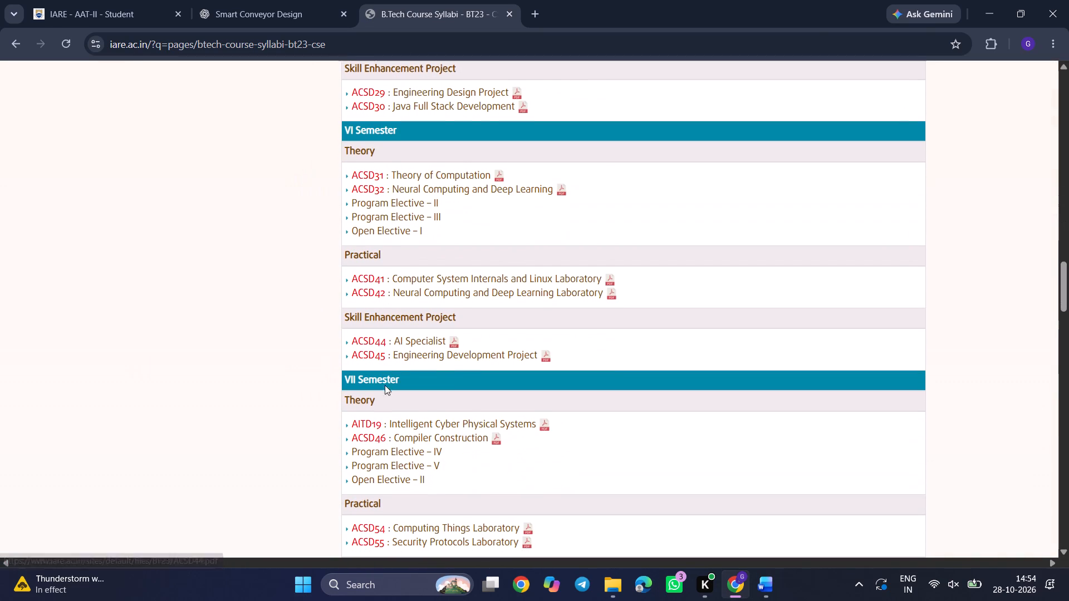
left_click(370, 425)
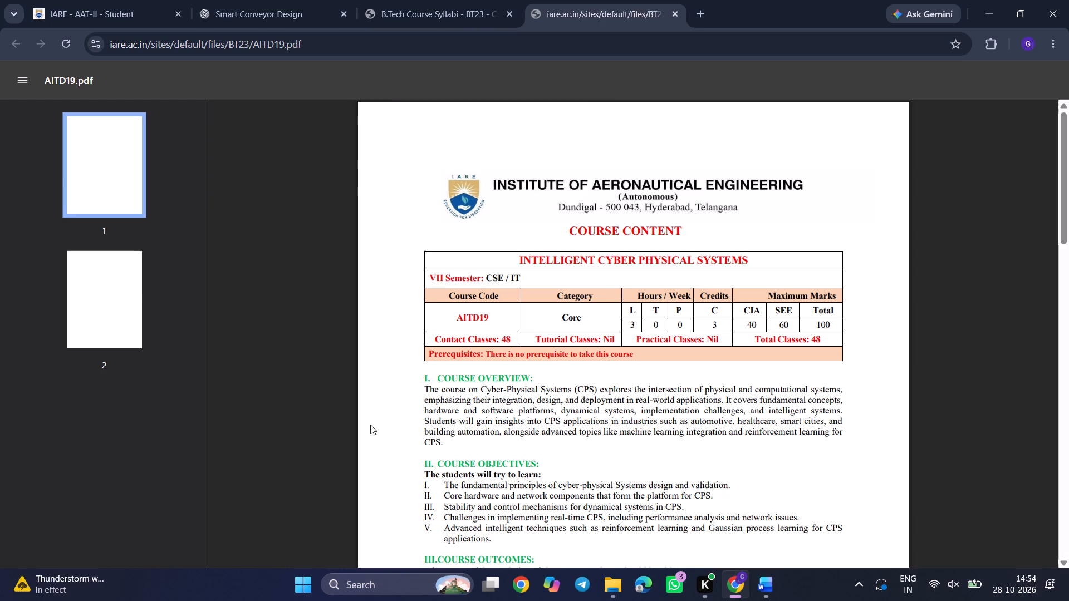
Copy the CO1 description from the syllabus PDF and replace the CO 1 text in the Word document's course outcomes table.
scroll(528, 490, "down", 1)
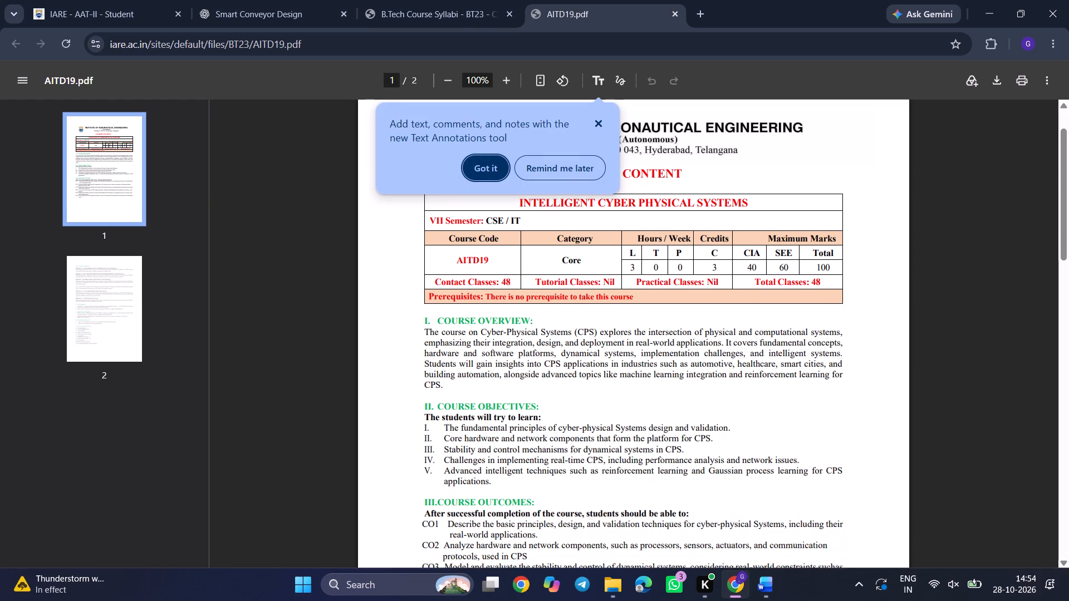
scroll(528, 490, "down", 3)
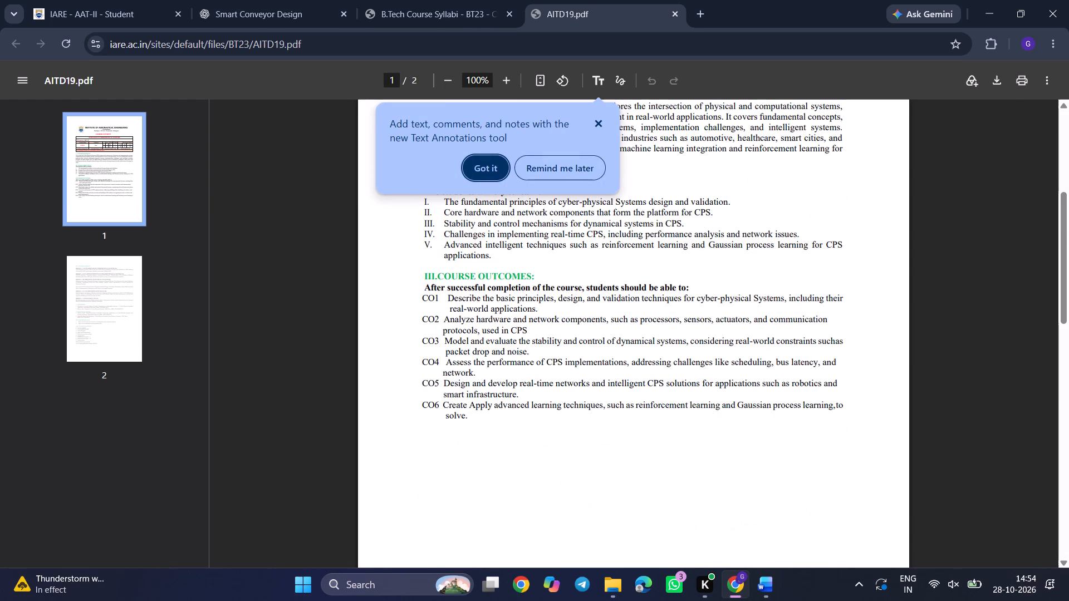
left_click_drag(544, 309, 517, 301)
left_click(517, 301)
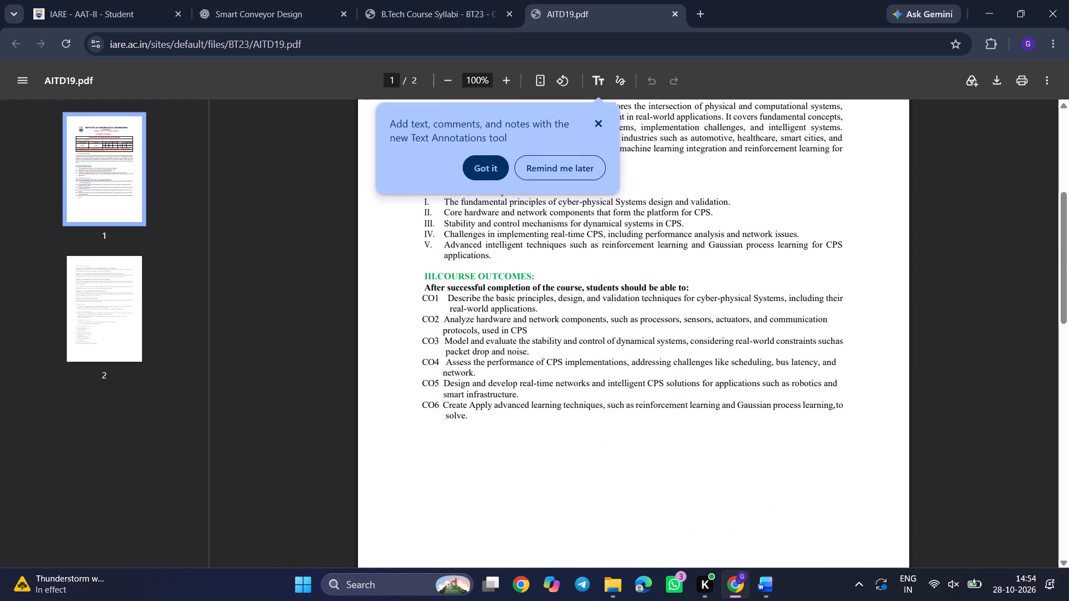
left_click_drag(449, 298, 529, 302)
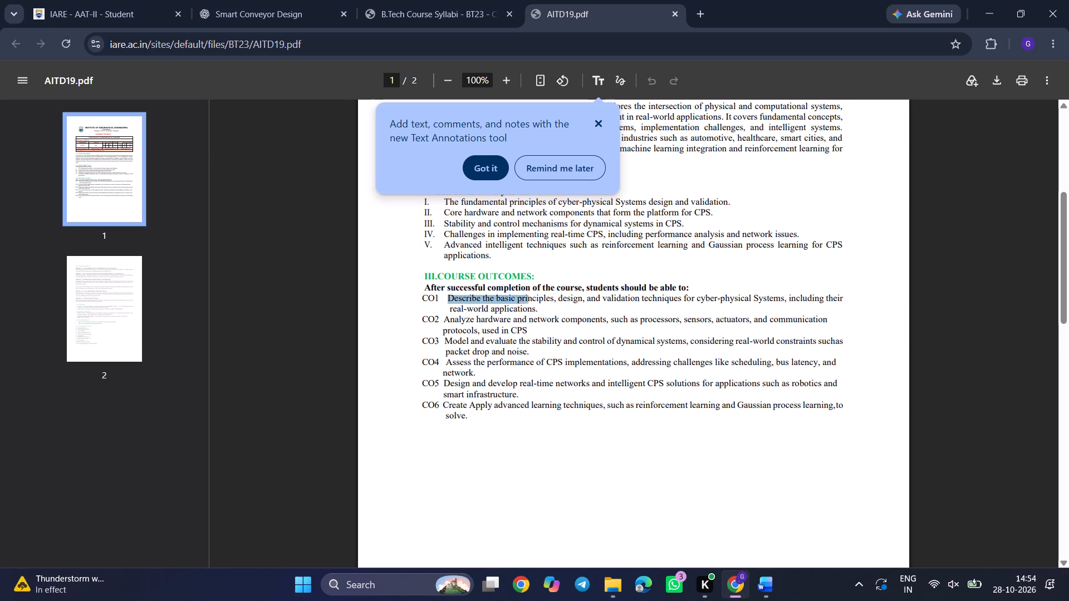
left_click_drag(529, 302, 540, 307)
left_click_drag(540, 307, 551, 311)
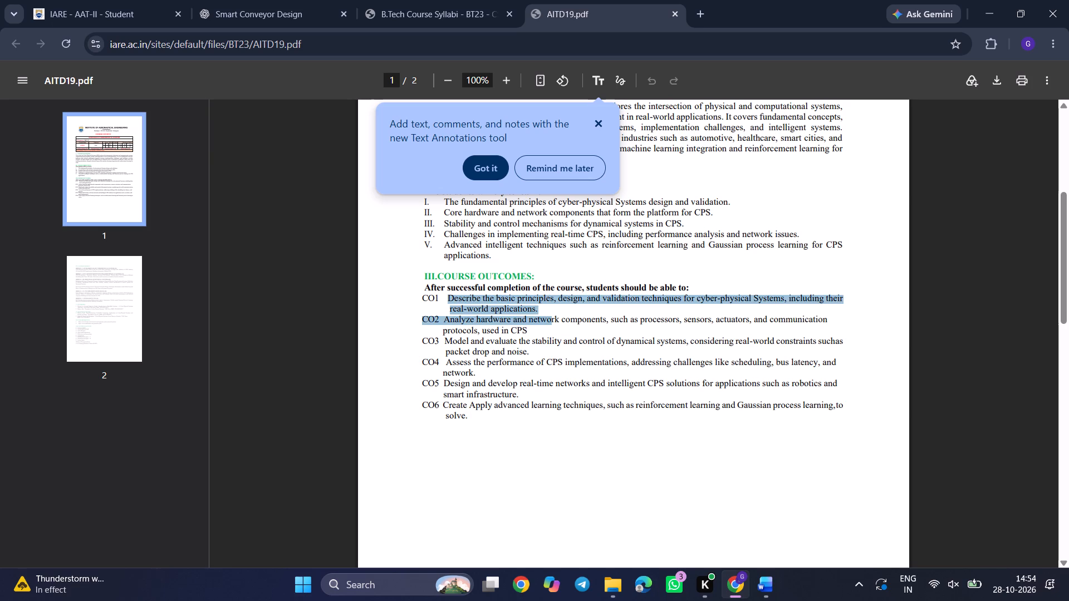
left_click_drag(551, 311, 542, 312)
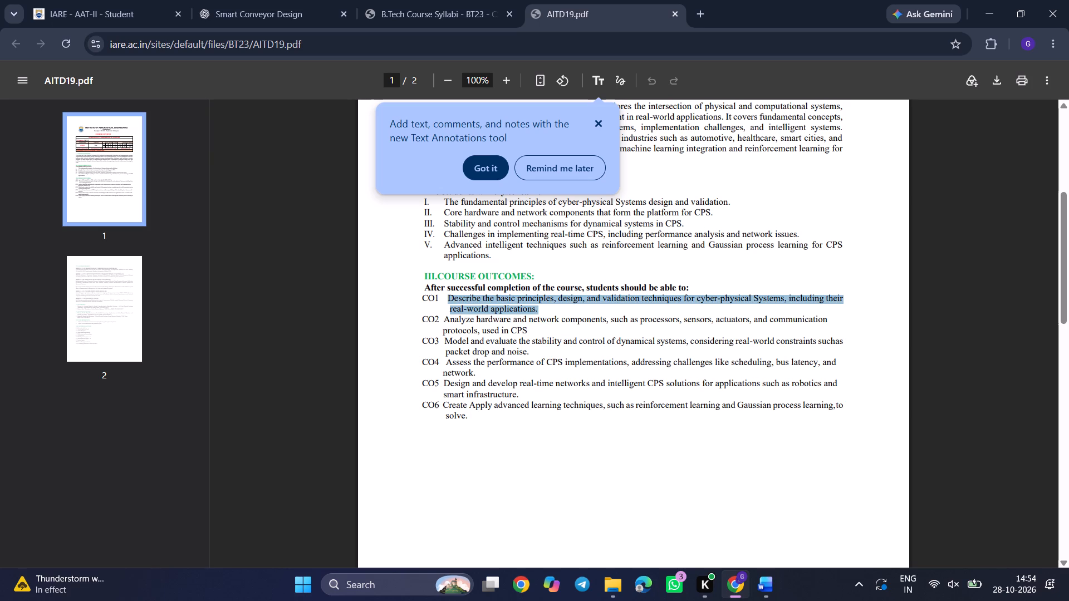
key("ctrl+c")
left_click(759, 583)
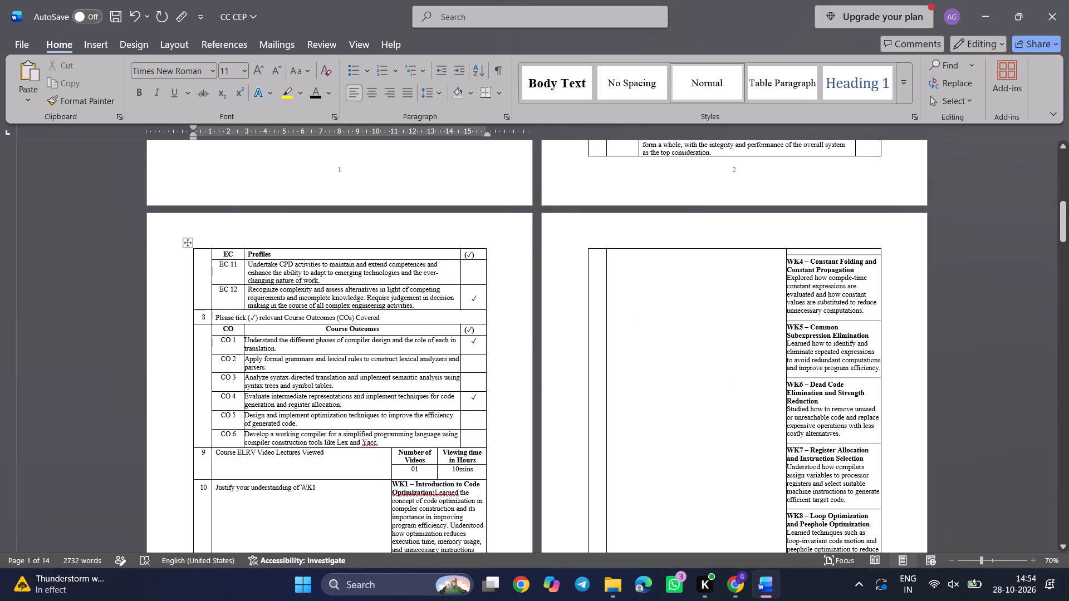
left_click_drag(245, 341, 279, 347)
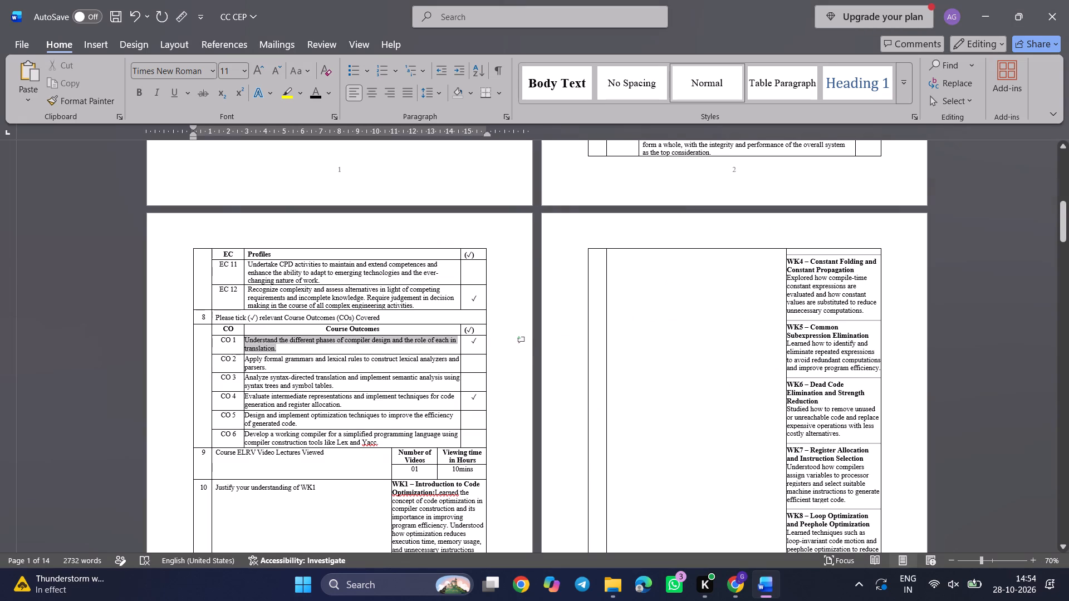
left_click_drag(279, 347, 280, 347)
key("ctrl+v")
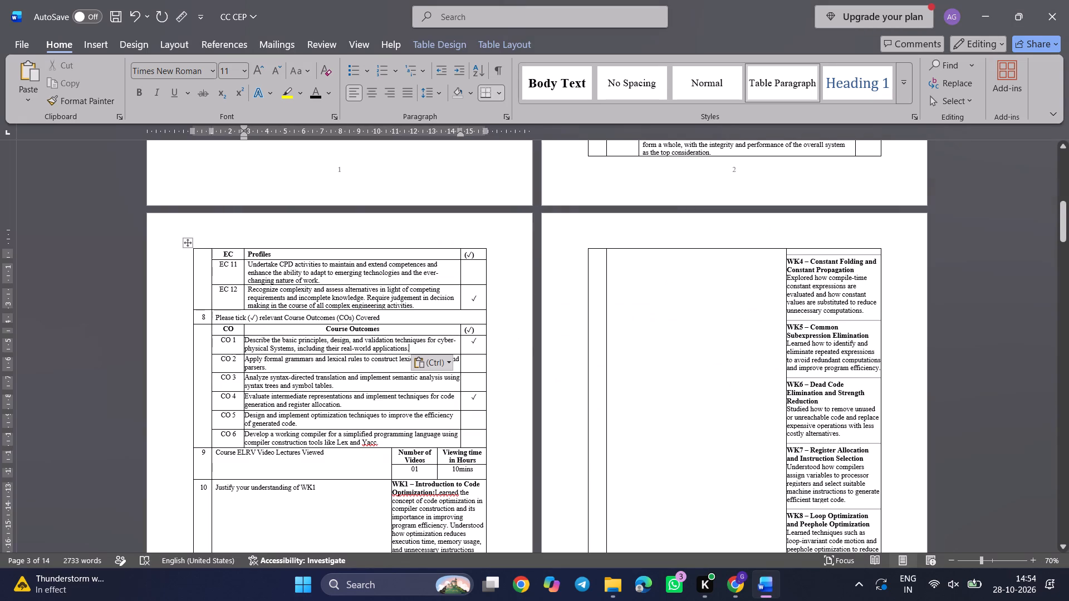
Replace the CO 2 text in the Word course outcomes table with the CO2 description copied from the AITD19 PDF in Chrome.
left_click(729, 593)
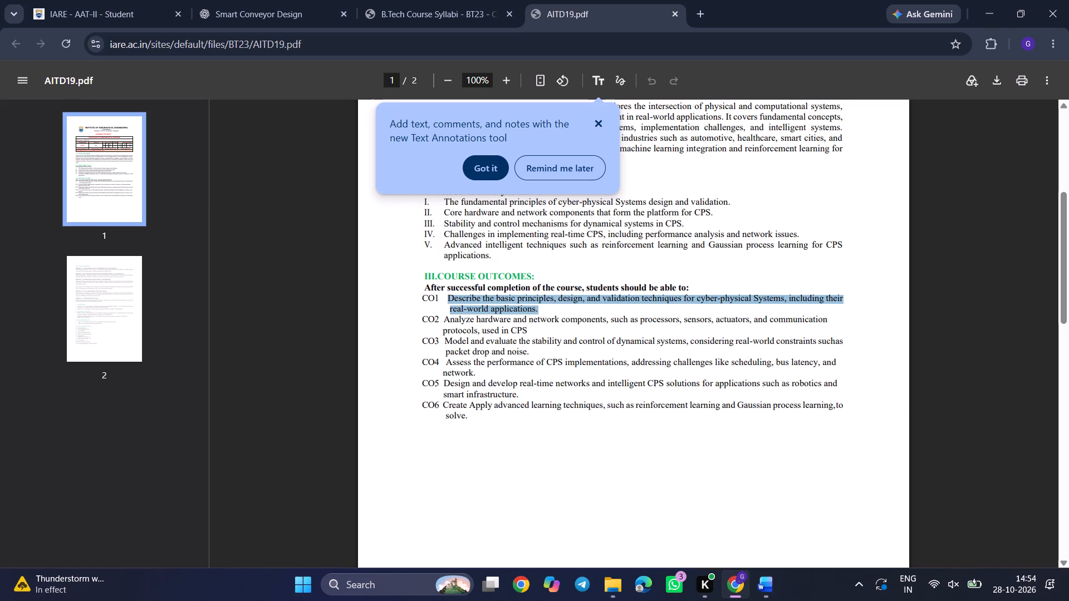
left_click_drag(444, 320, 529, 330)
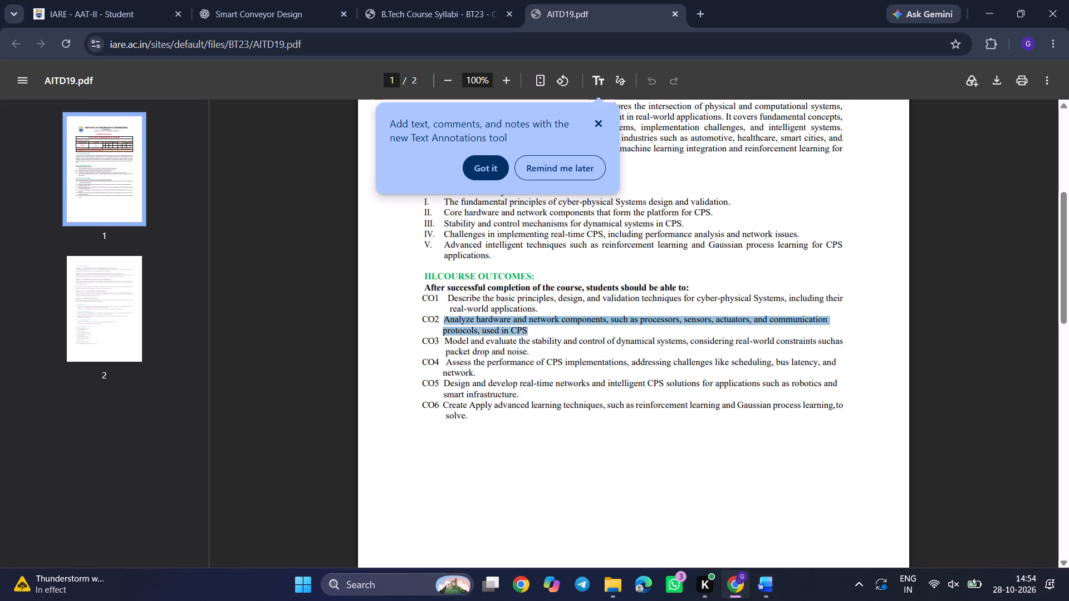
key("ctrl+c")
left_click(761, 573)
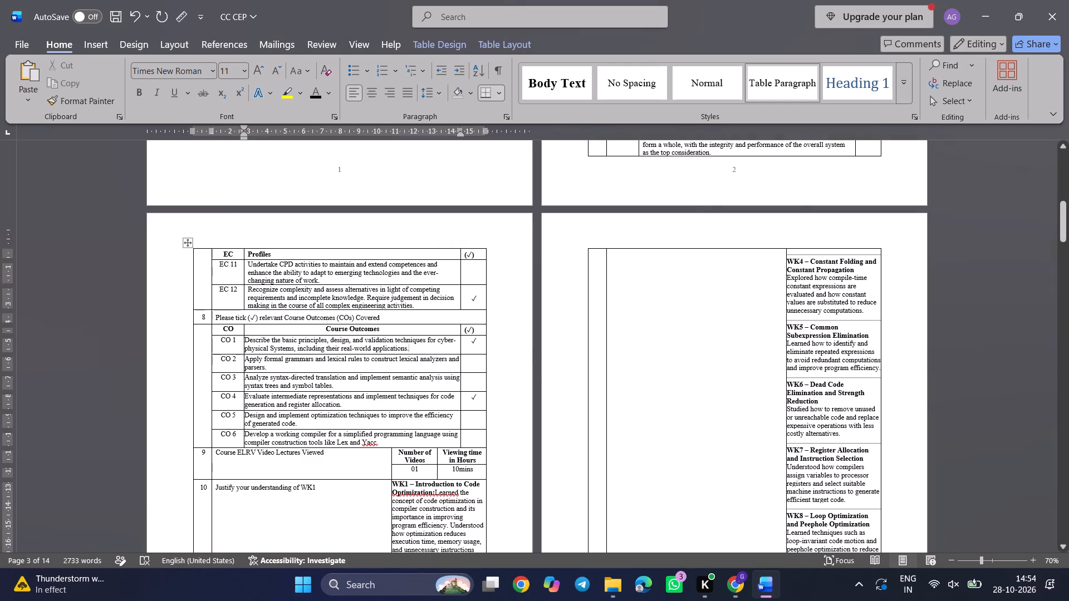
left_click_drag(245, 360, 259, 362)
left_click_drag(259, 362, 267, 366)
key("ctrl+v")
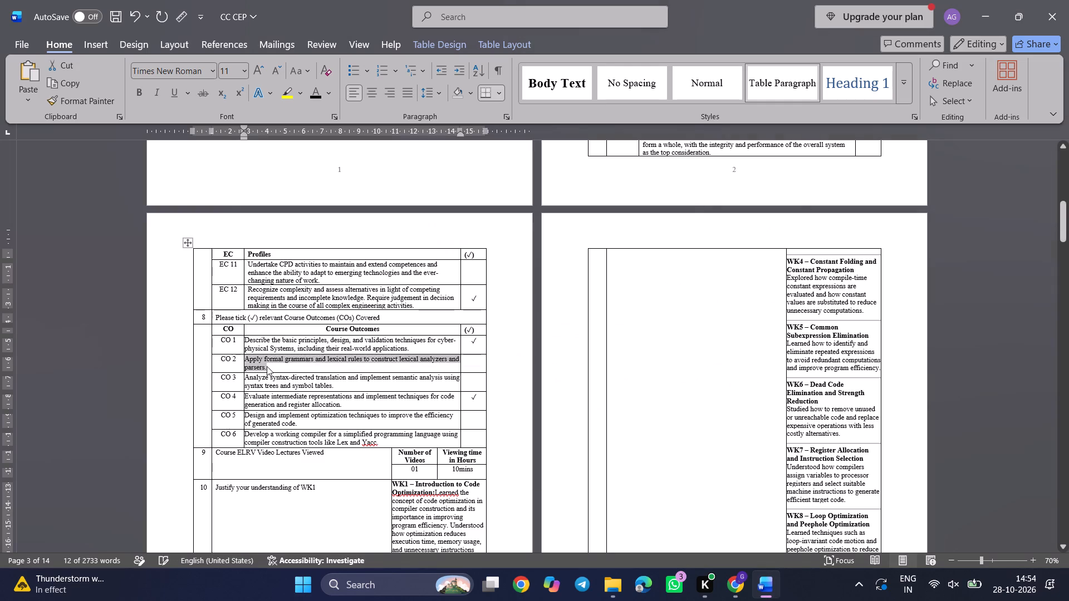
Replace the CO 3 text in the Word course outcomes table with the CO3 description copied from the AITD19 PDF in Chrome.
left_click(737, 587)
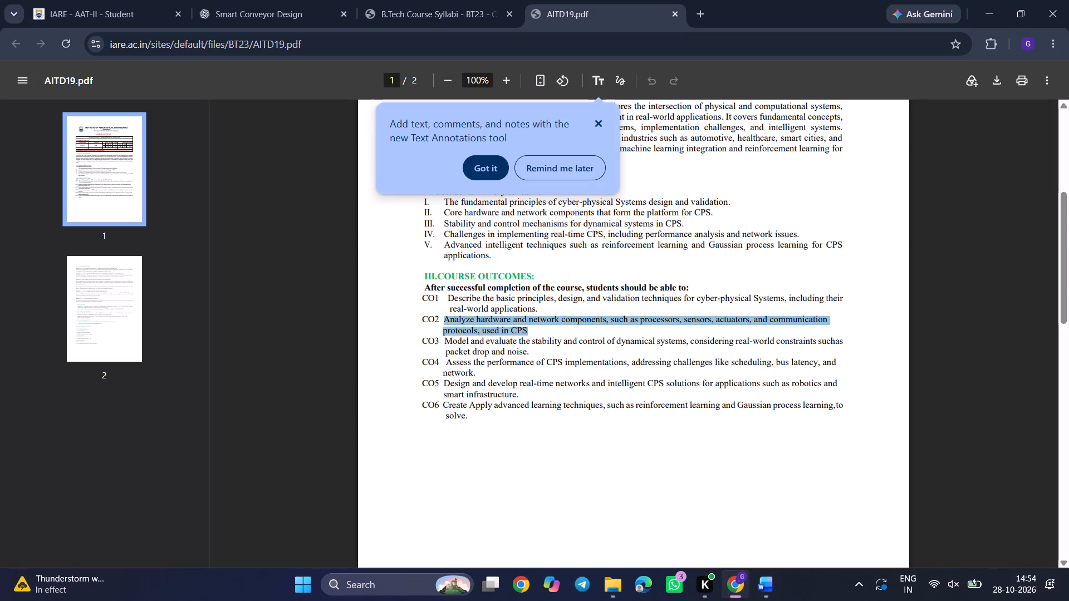
left_click_drag(444, 344, 531, 355)
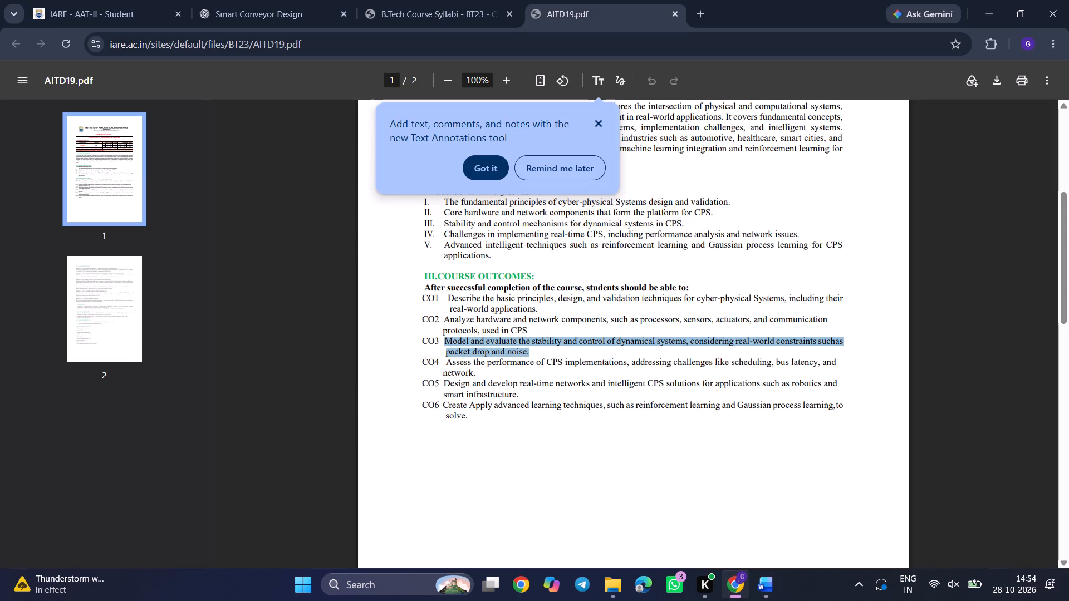
key("ctrl+c")
left_click(770, 578)
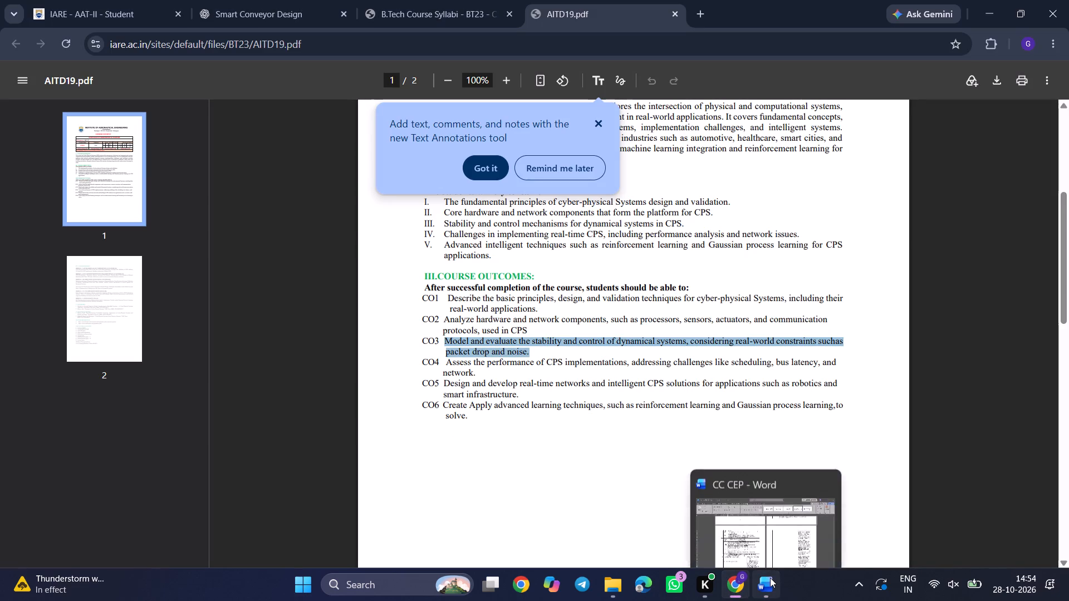
left_click_drag(246, 379, 350, 385)
key("ctrl+v")
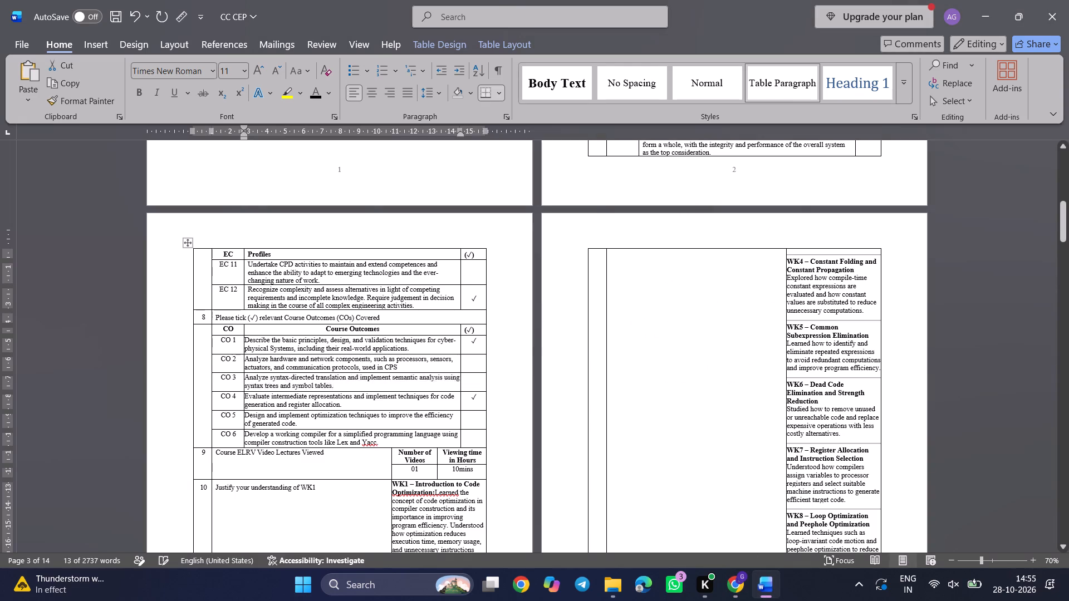
Replace the CO 4 text in the Word course outcomes table with the CO4 description copied from the AITD19 PDF in Chrome.
left_click(730, 581)
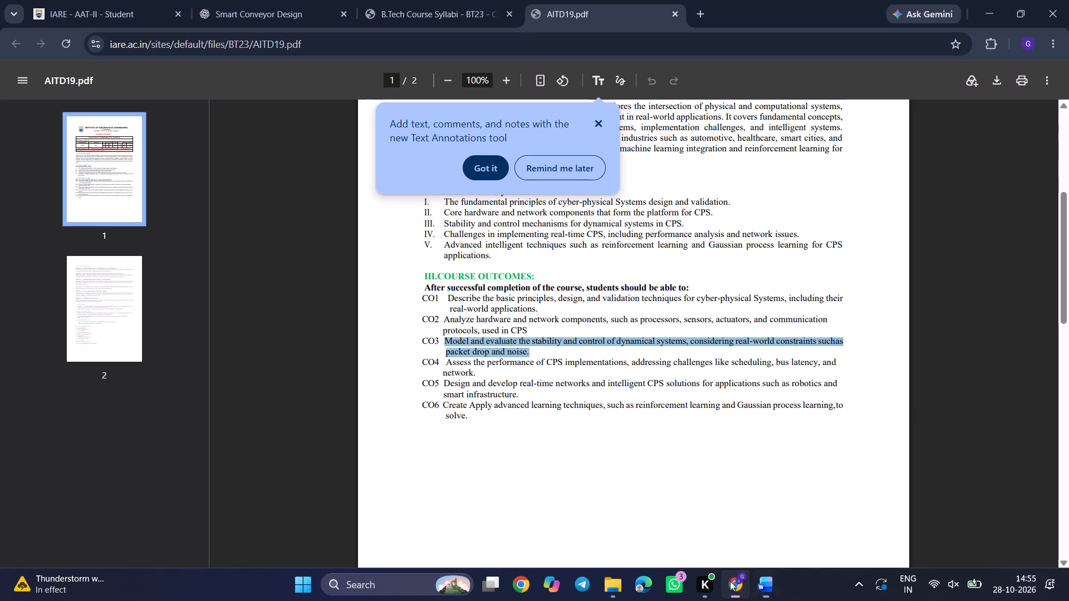
left_click_drag(445, 363, 482, 373)
left_click(482, 373)
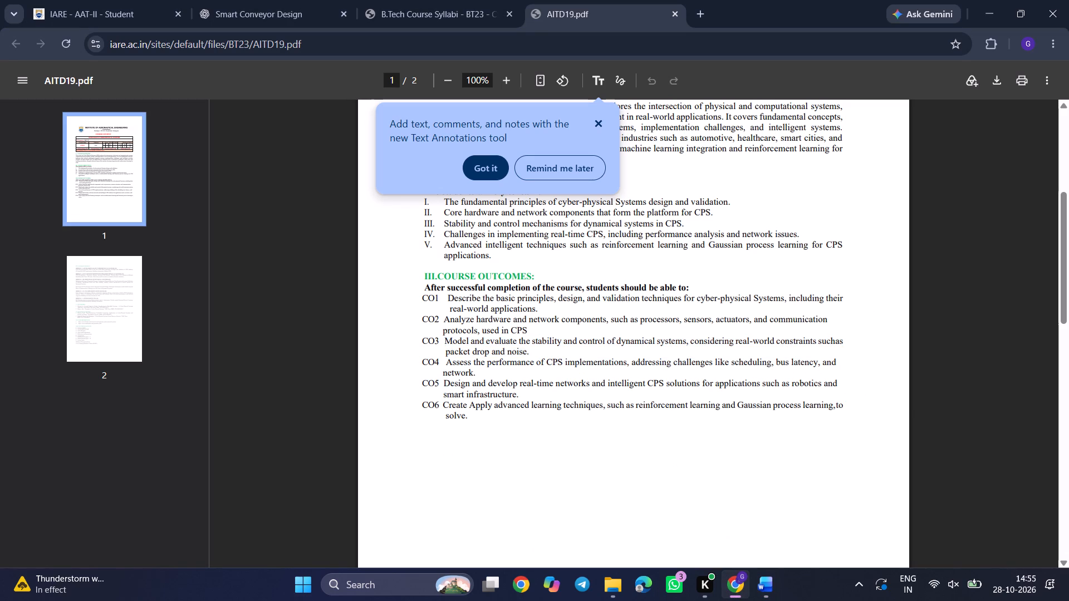
left_click_drag(447, 358, 478, 373)
key("ctrl+c")
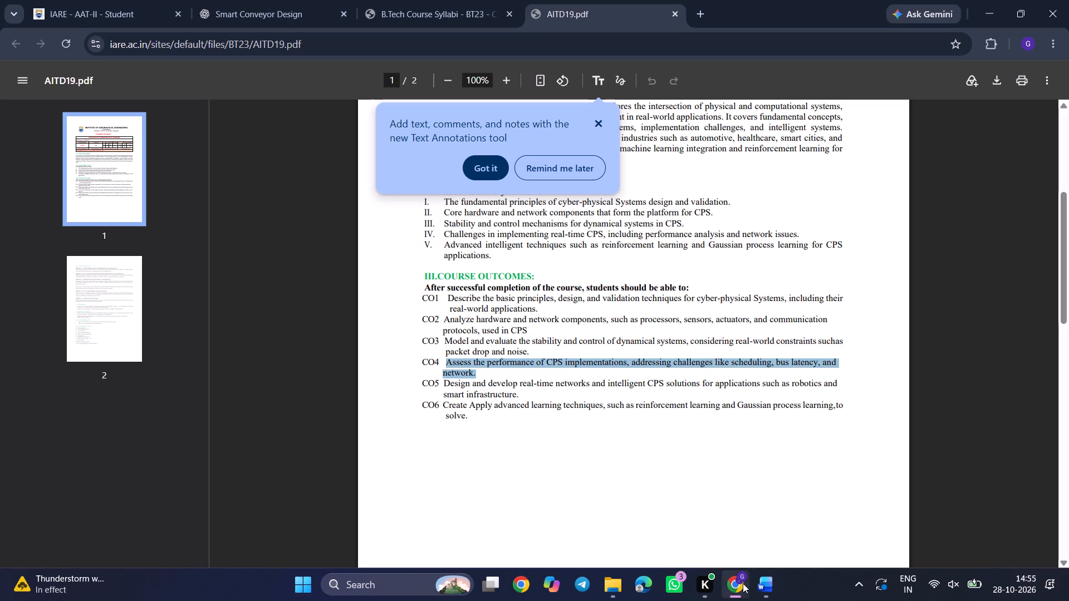
left_click(756, 586)
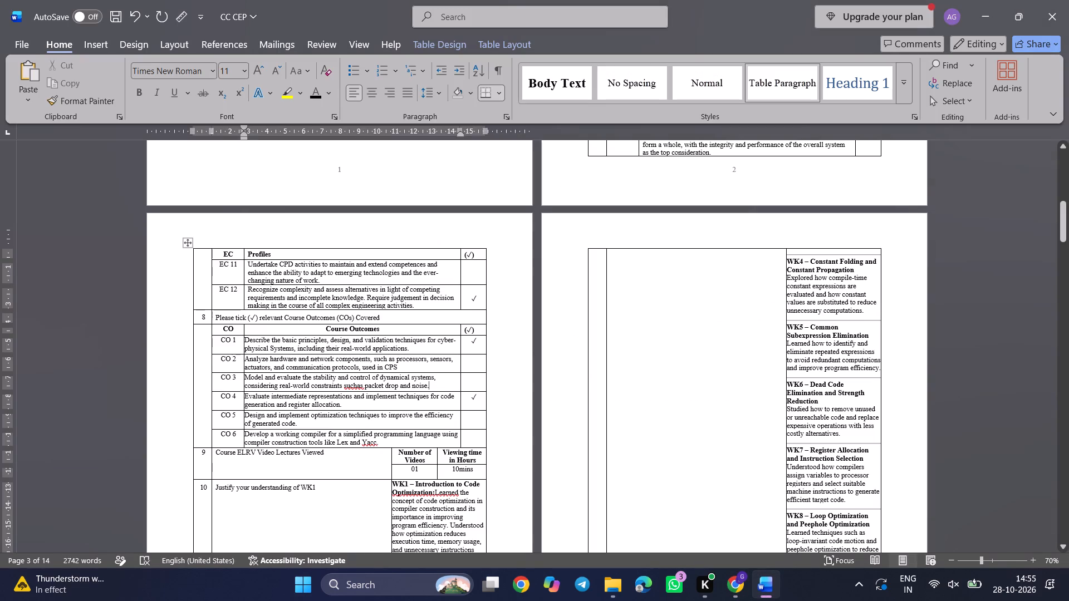
left_click_drag(246, 396, 314, 403)
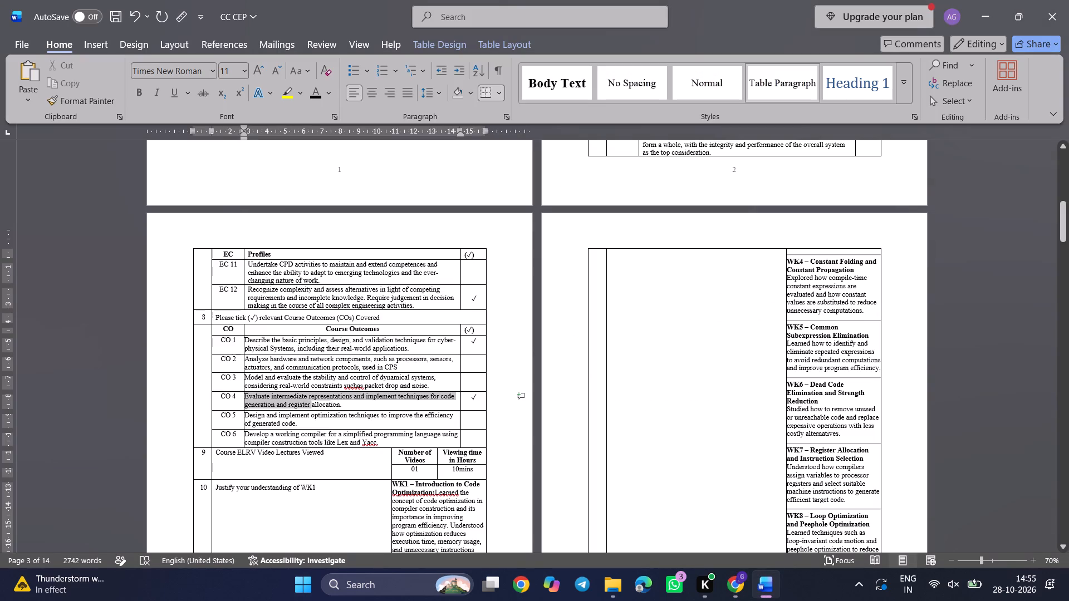
left_click_drag(314, 403, 344, 406)
key("ctrl+v")
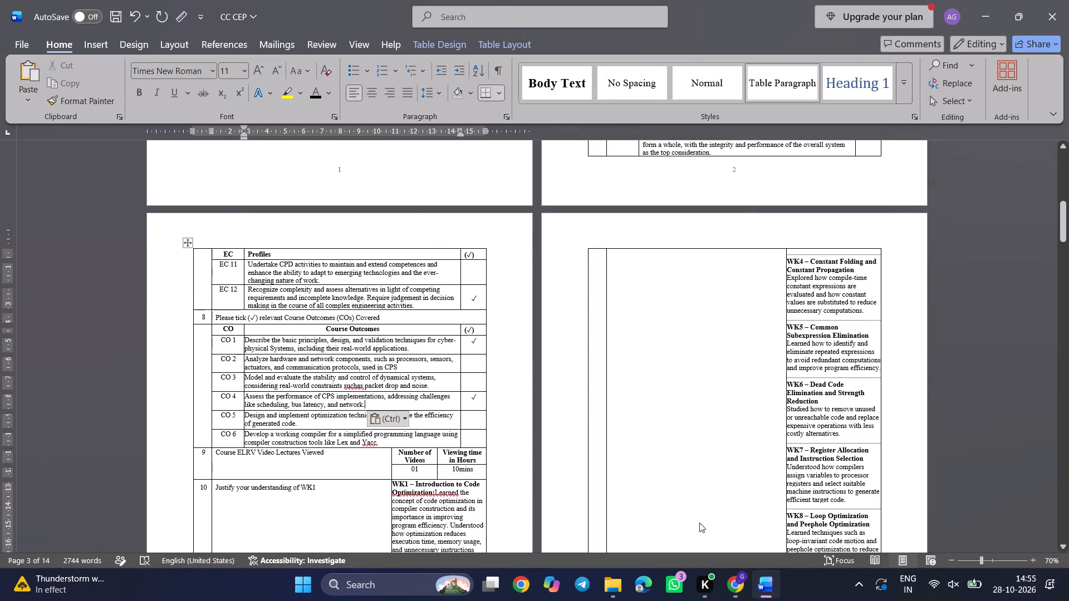
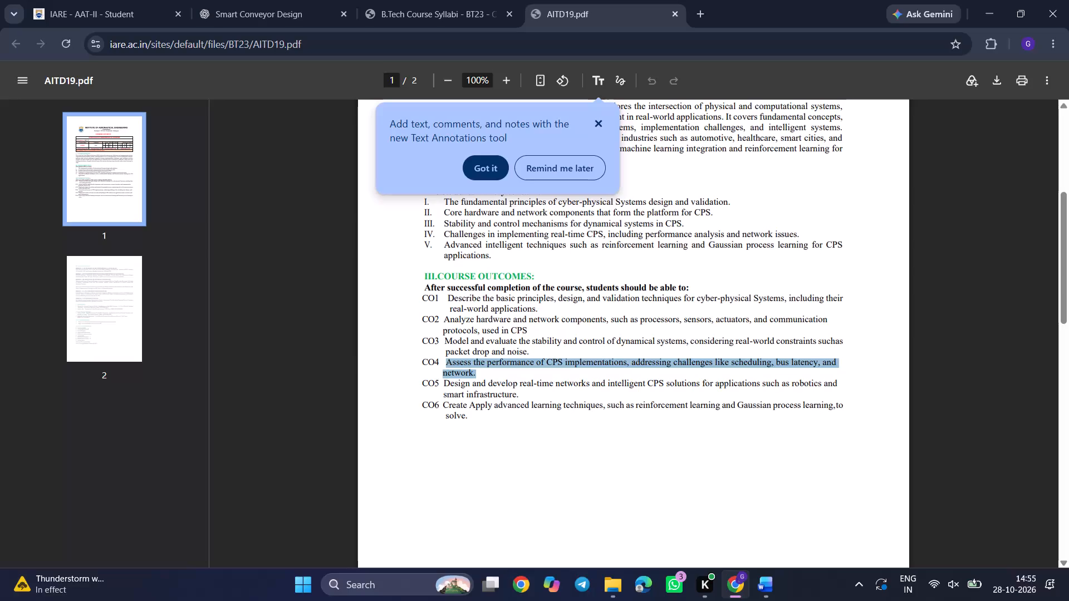
Replace the CO 5 text in the Word course outcomes table with the CO5 description copied from the AITD19 PDF in Chrome.
left_click_drag(446, 383, 519, 397)
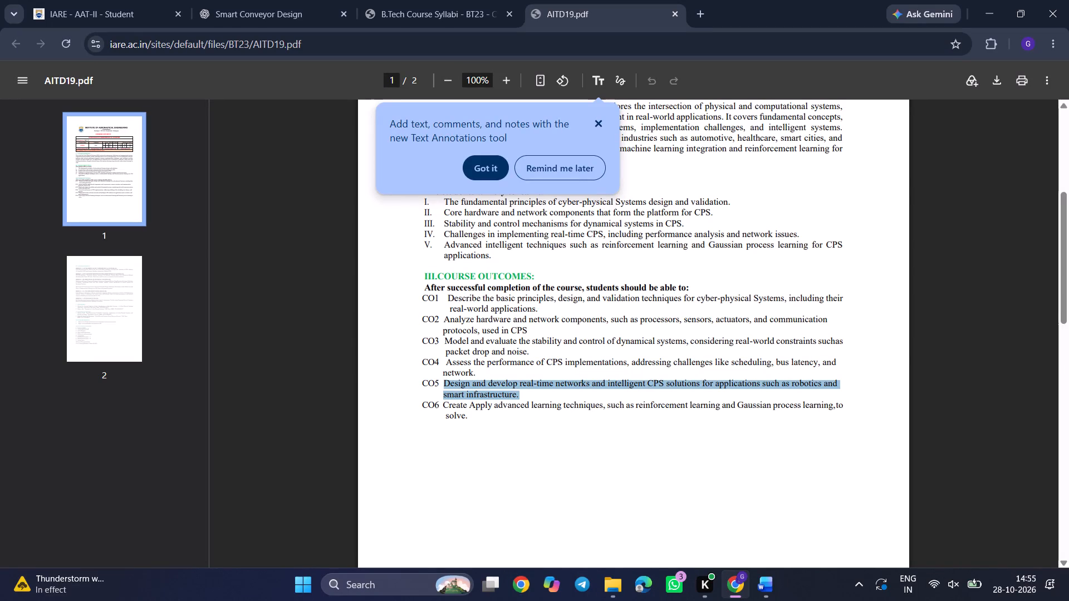
key("ctrl+c")
left_click(764, 578)
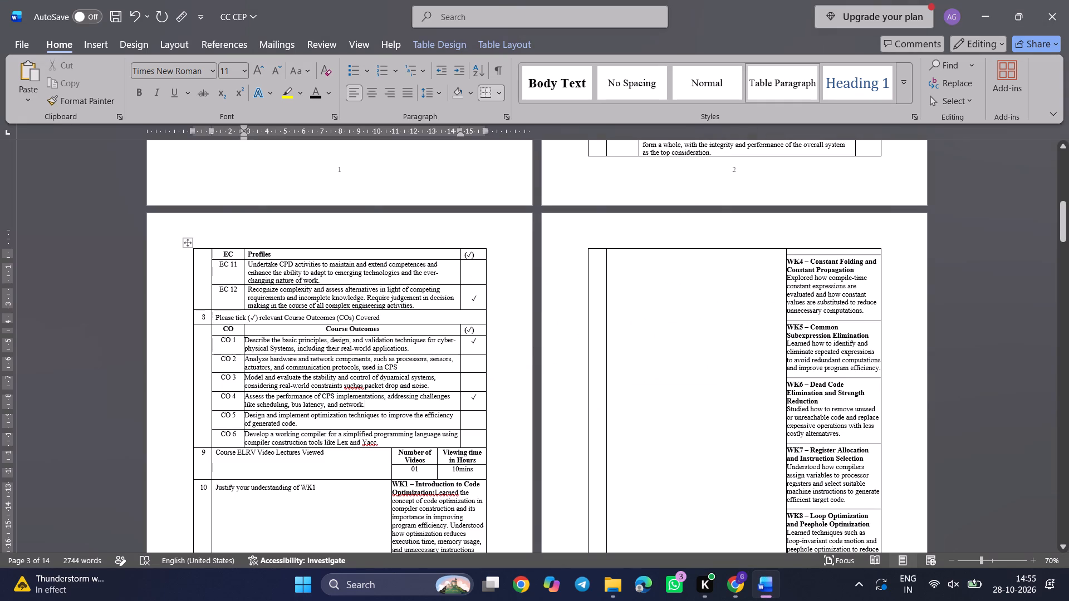
left_click_drag(245, 416, 300, 421)
key("ctrl+v")
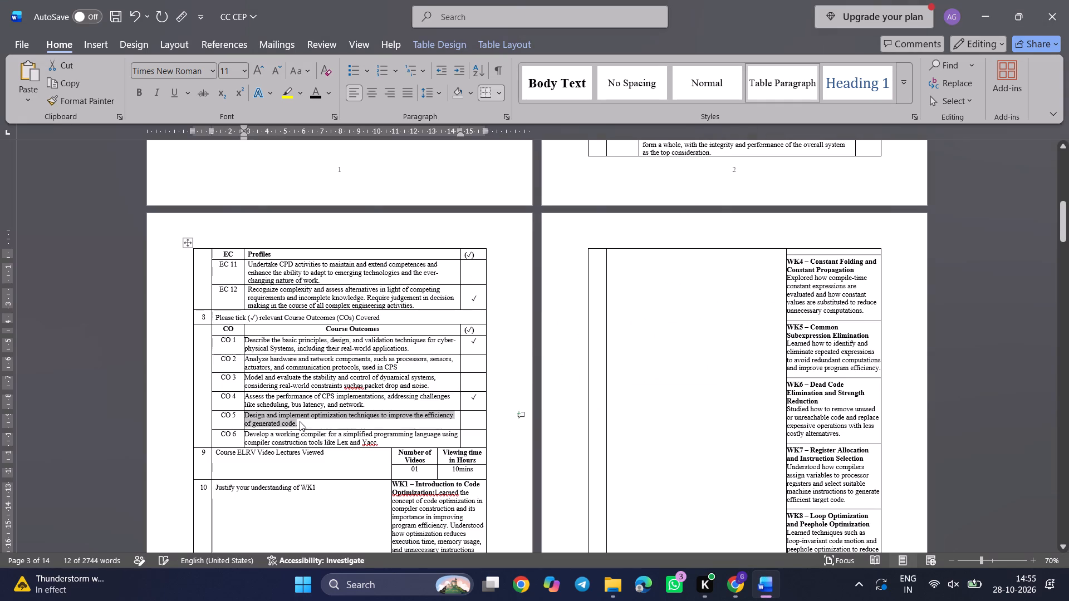
Replace the CO 6 text in the Word course outcomes table with the CO6 description copied from the AITD19 PDF in Chrome.
left_click(724, 591)
left_click_drag(443, 402, 454, 409)
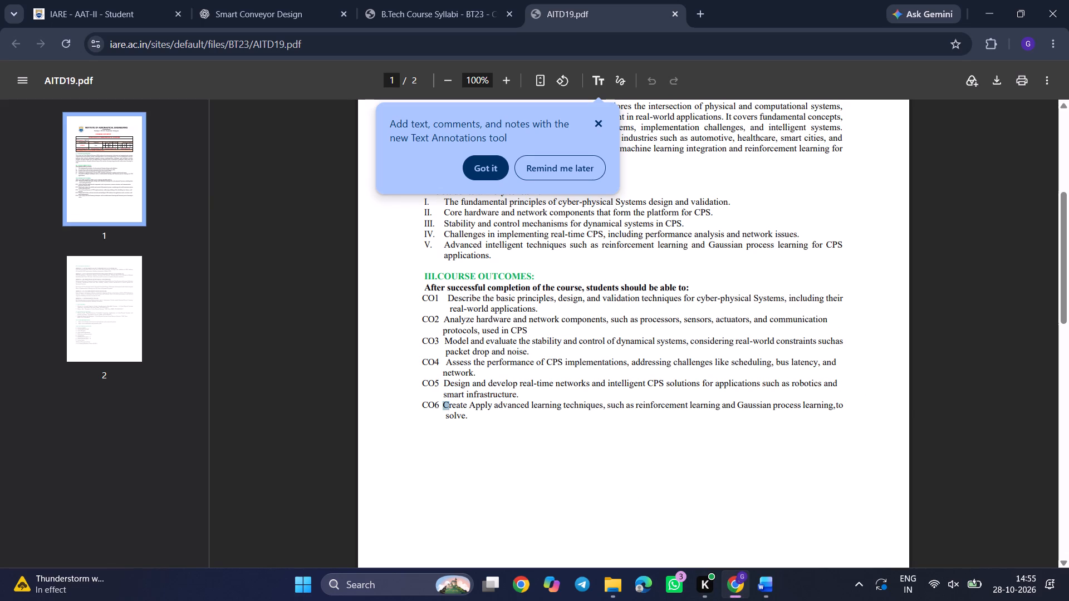
left_click_drag(454, 409, 472, 420)
key("ctrl+c")
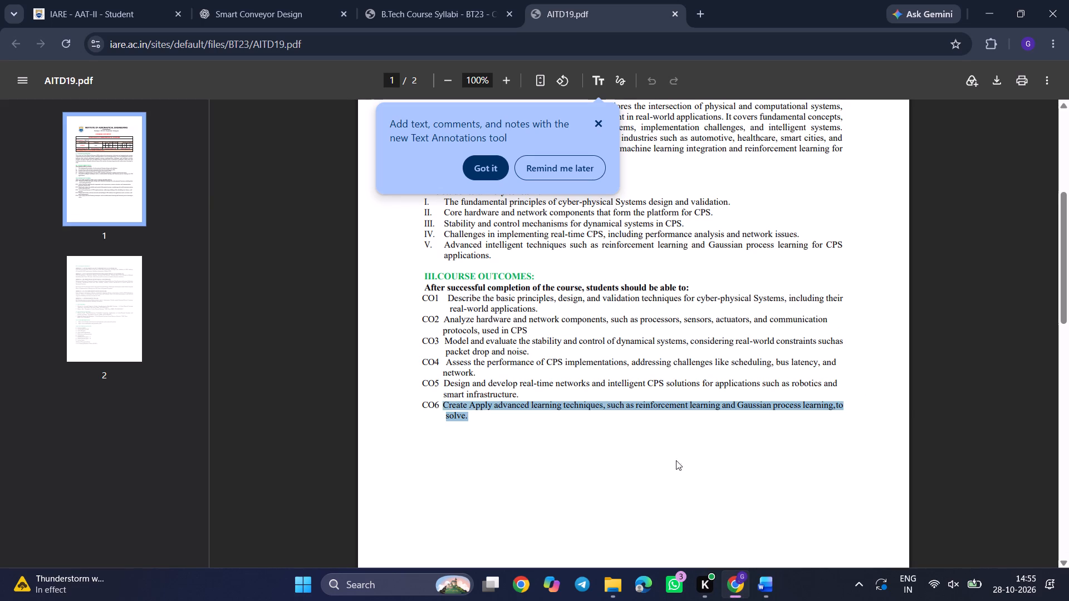
left_click(768, 596)
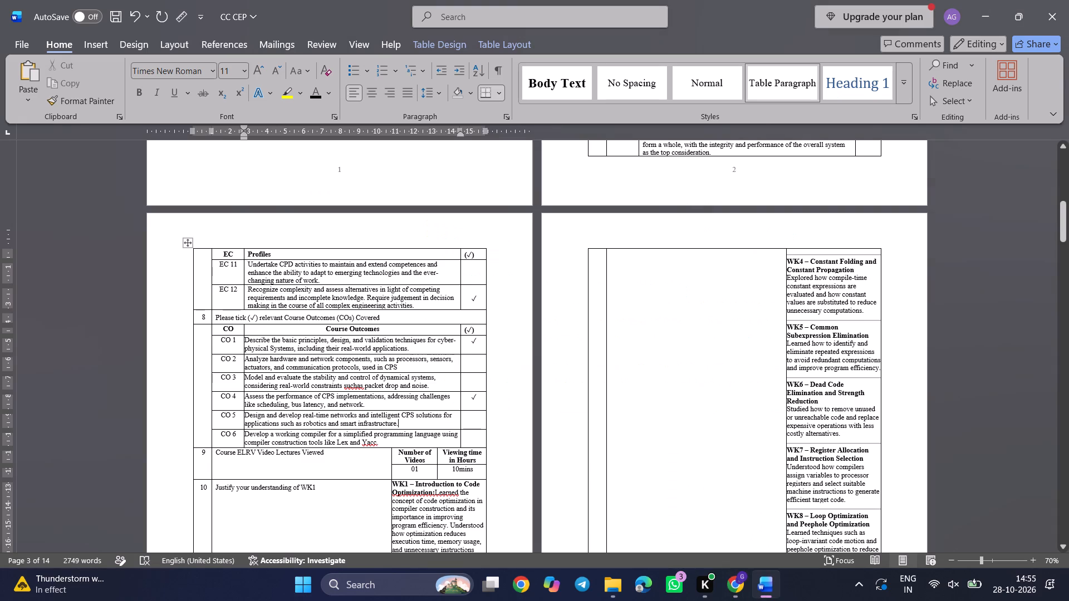
left_click(243, 431)
left_click_drag(245, 433, 374, 442)
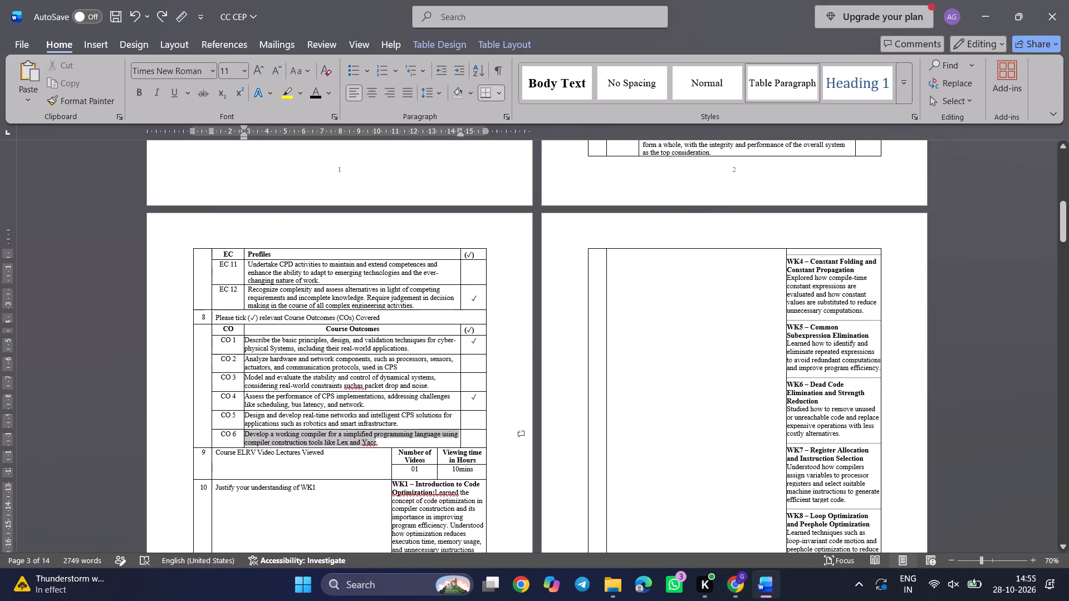
left_click_drag(374, 442, 382, 444)
key("ctrl+v")
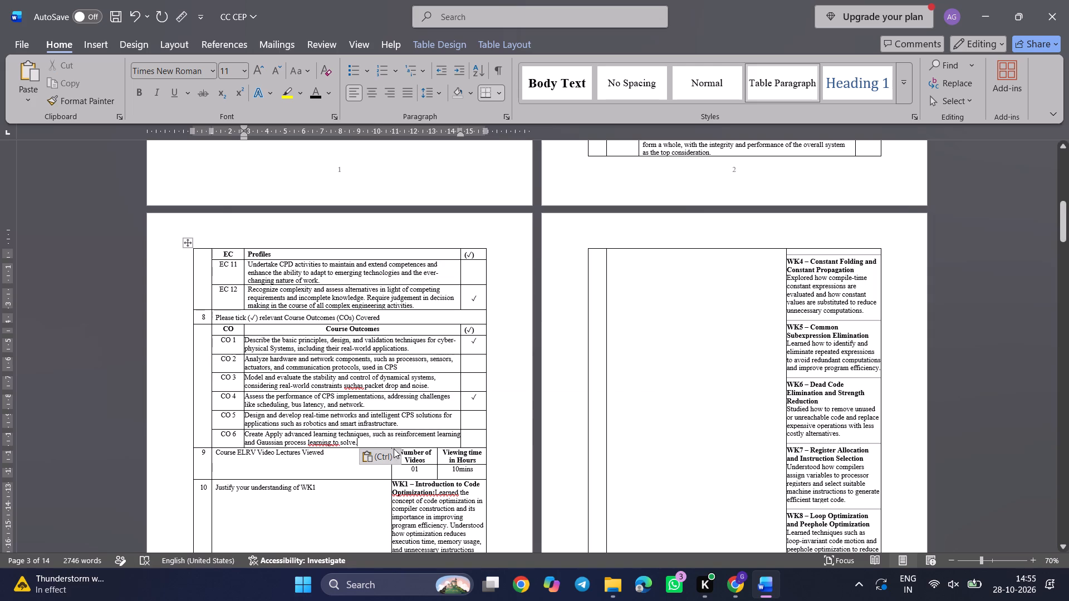
left_click(416, 401)
Shorten the WK9 justification by deleting "and resource utilization" and its preceding comma, ending the text at "execution time".
scroll(449, 425, "down", 2)
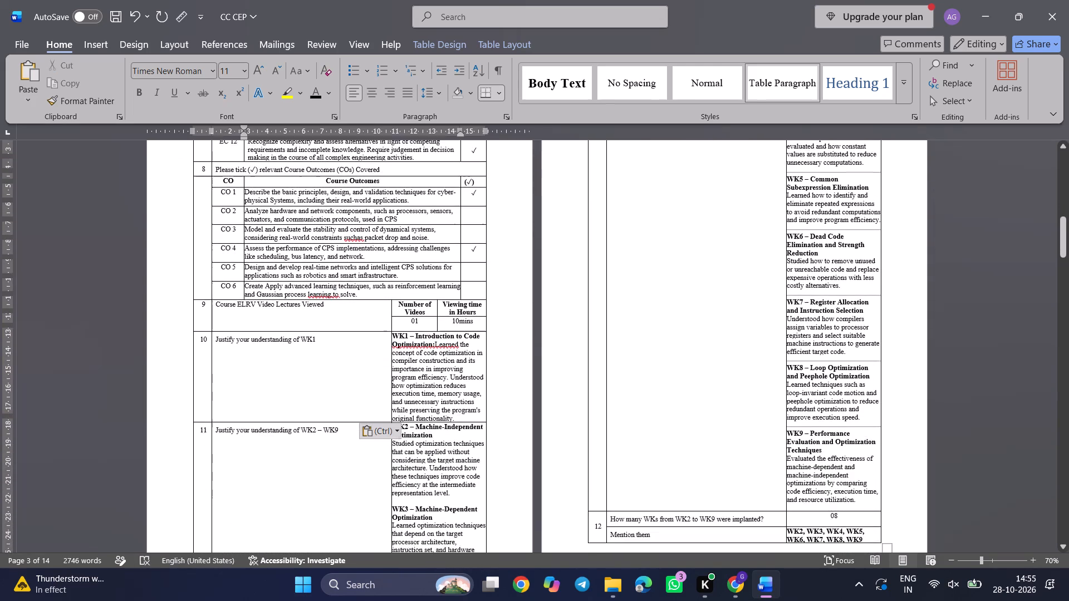
scroll(449, 425, "down", 3)
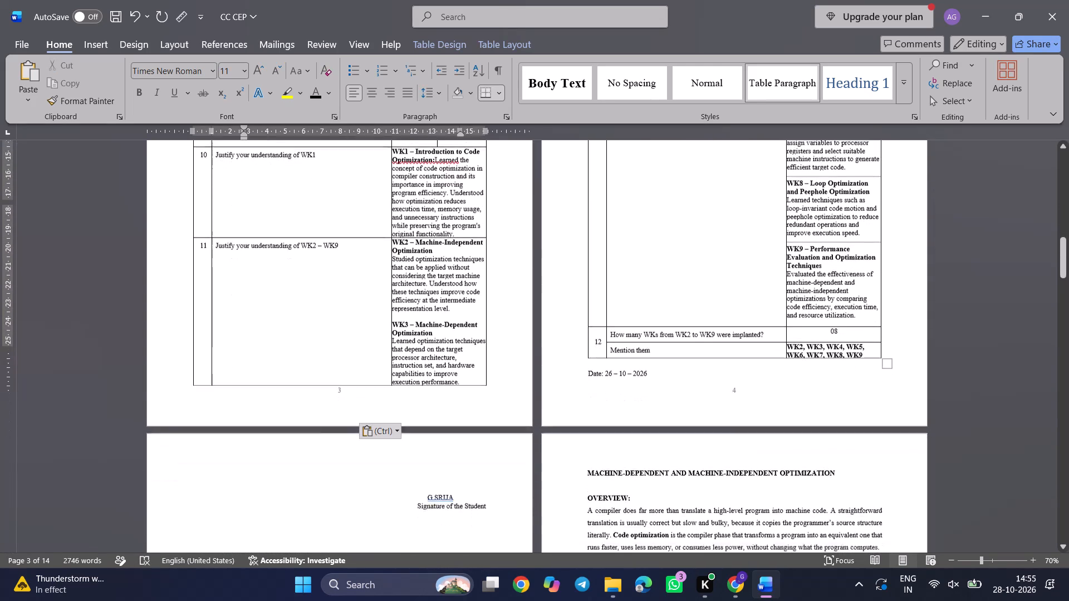
scroll(449, 425, "down", 1)
scroll(449, 425, "up", 4)
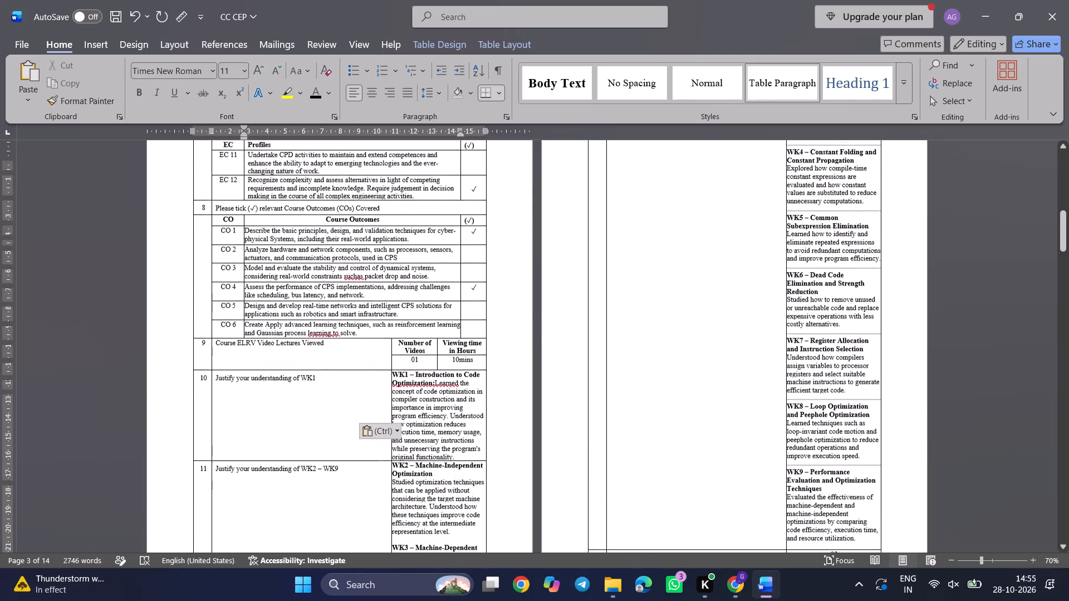
scroll(449, 425, "up", 2)
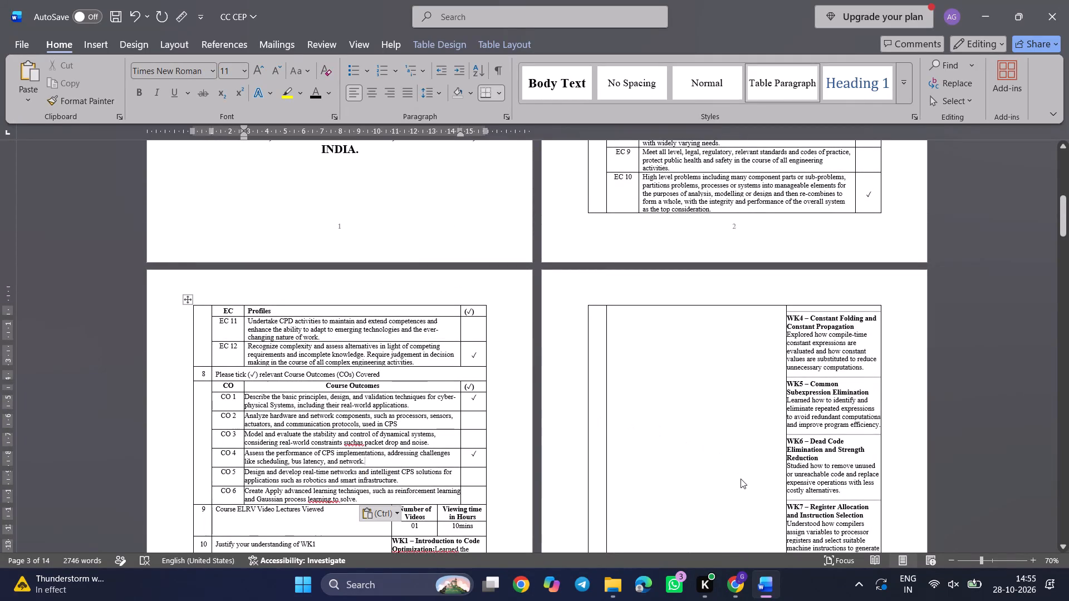
scroll(741, 479, "down", 2)
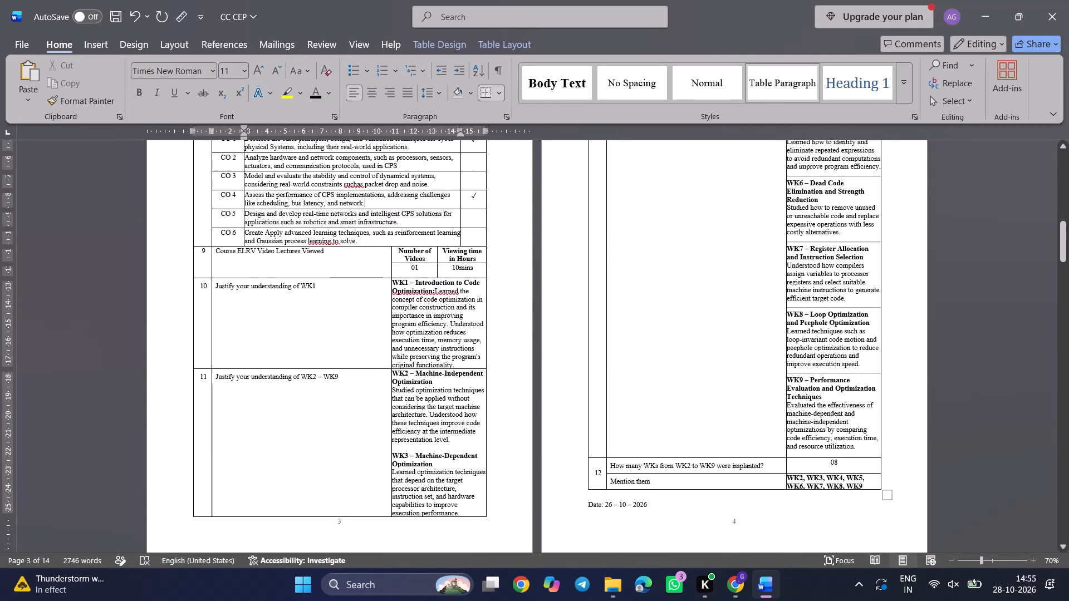
left_click_drag(860, 447, 829, 446)
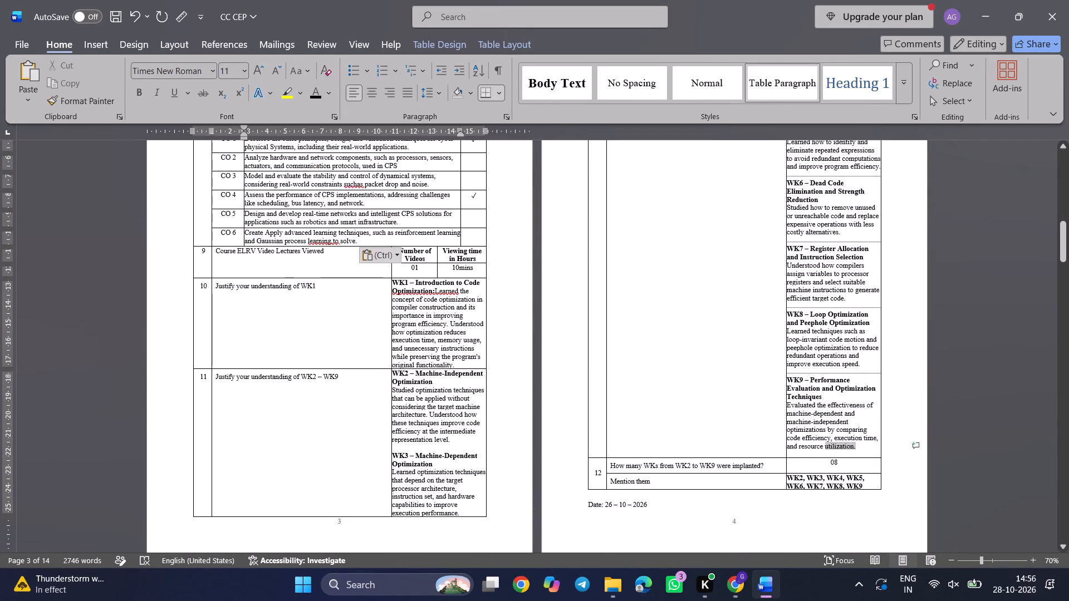
left_click_drag(829, 446, 792, 449)
key("BackSpace")
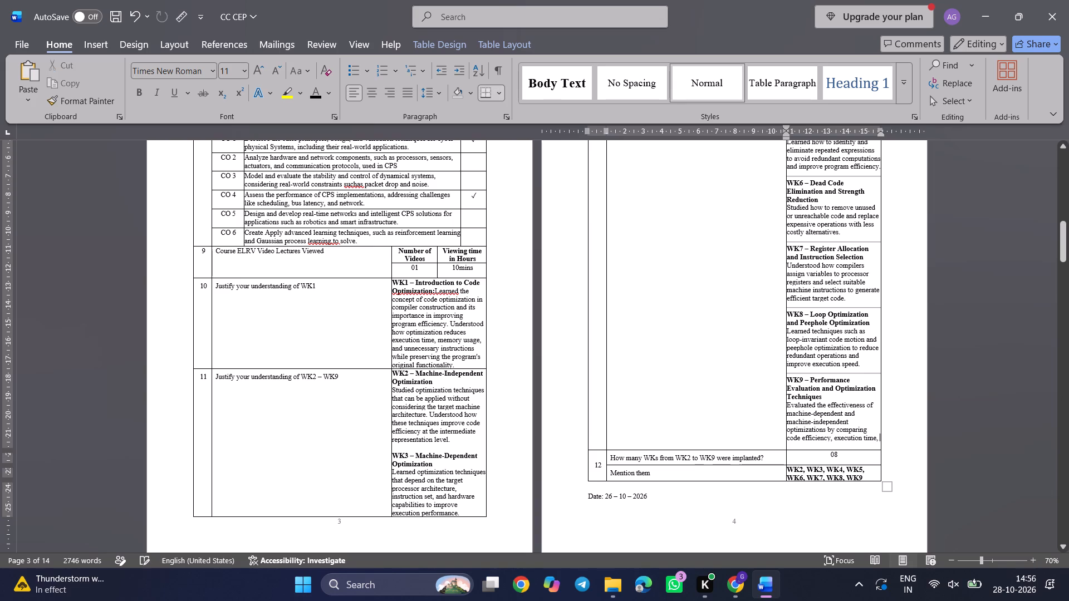
key("BackSpace")
key("BackSpace")
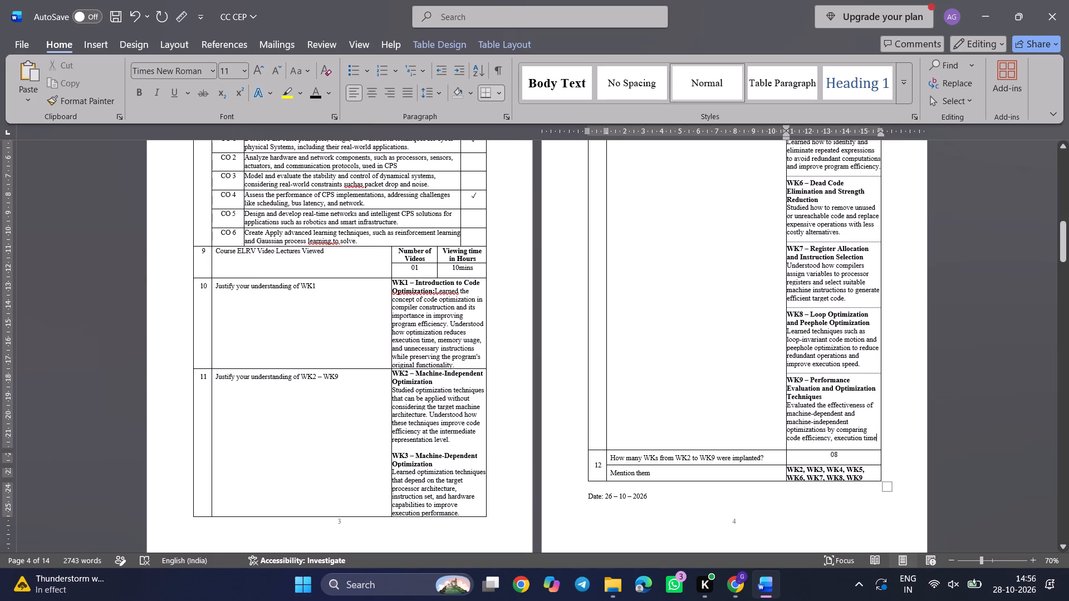
Delete the WK2 justification's last sentence, starting with "Understood how these techniques", so the text ends at "target machine architecture.".
scroll(790, 486, "down", 1)
scroll(790, 486, "up", 1)
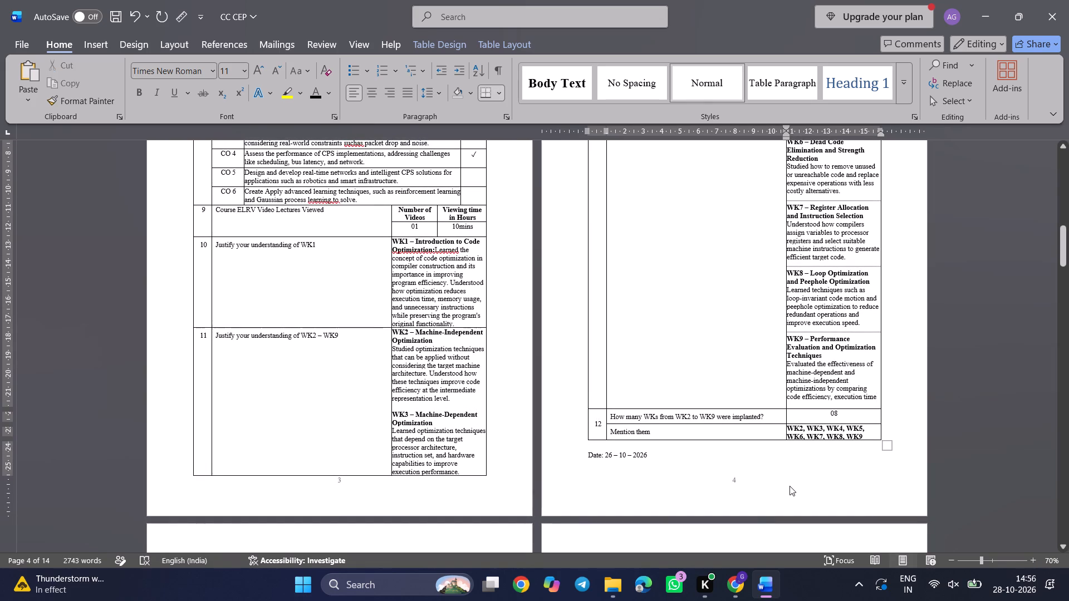
scroll(813, 397, "up", 1)
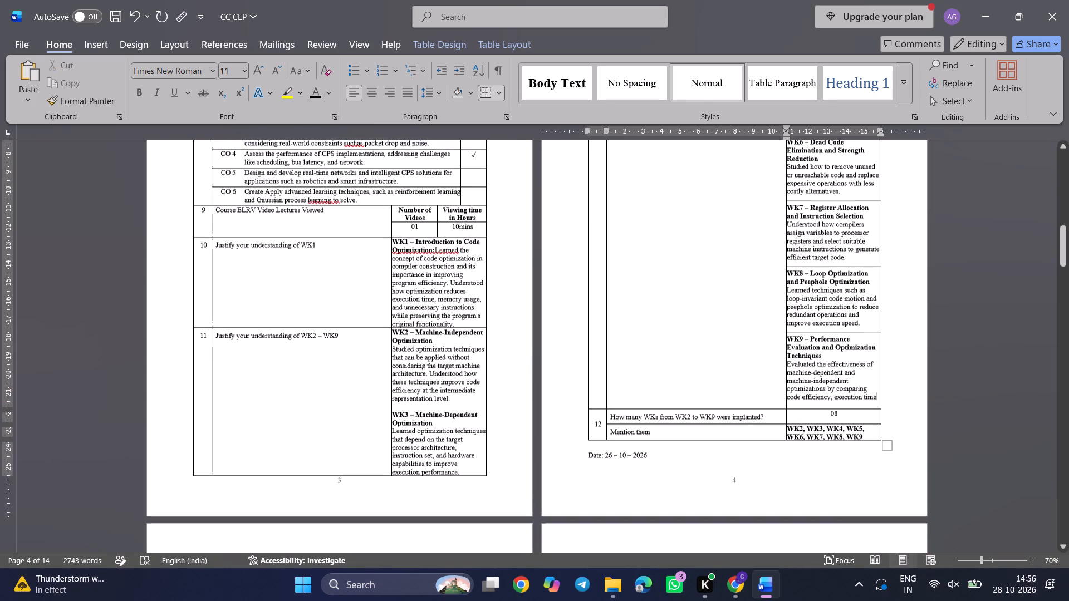
scroll(813, 397, "up", 4)
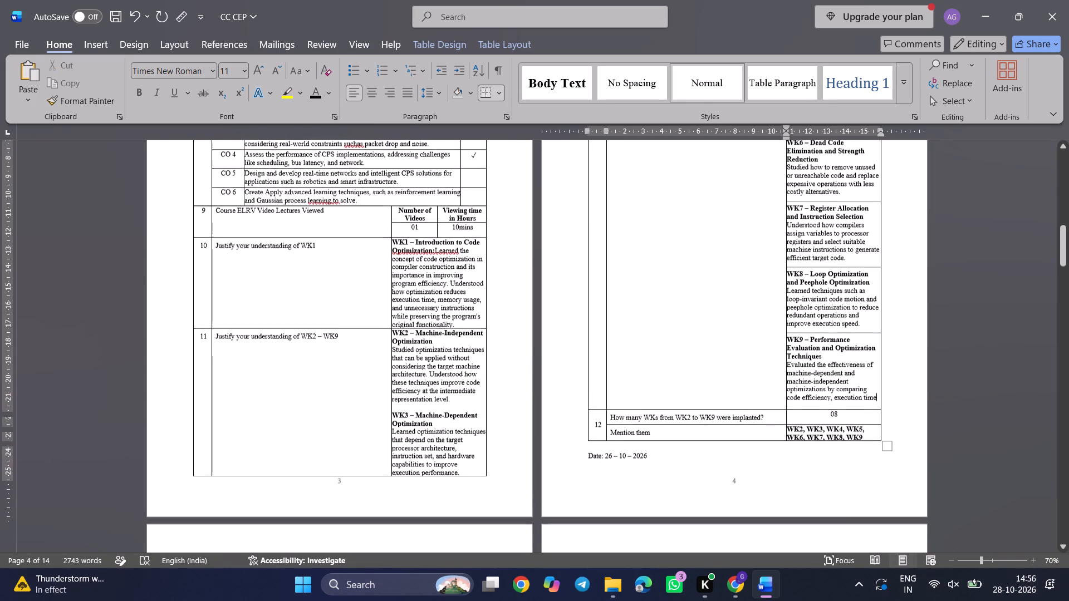
scroll(813, 397, "up", 2)
scroll(813, 397, "down", 1)
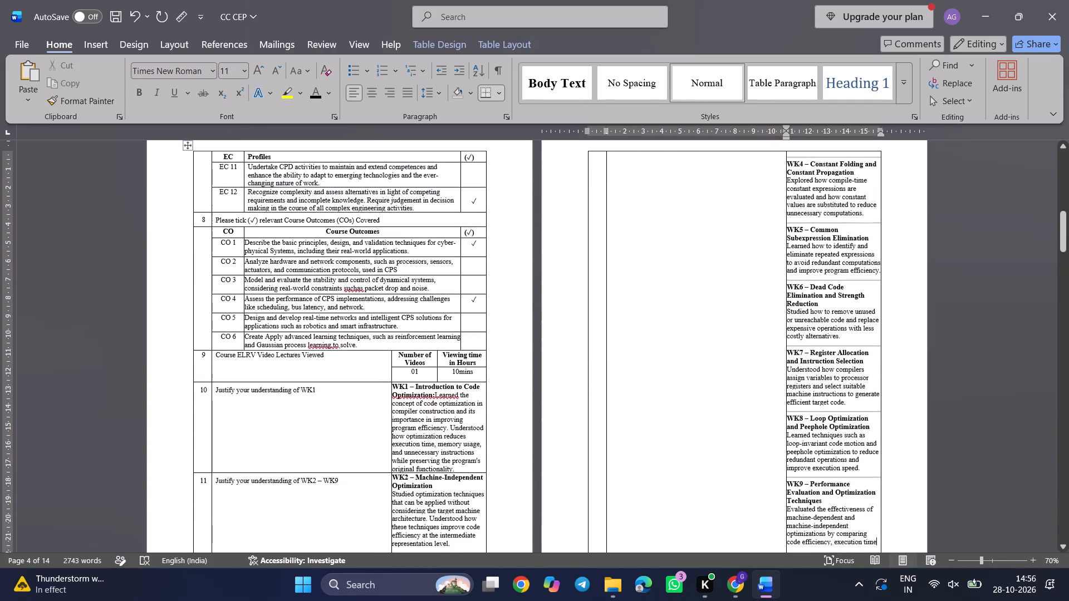
scroll(813, 397, "down", 1)
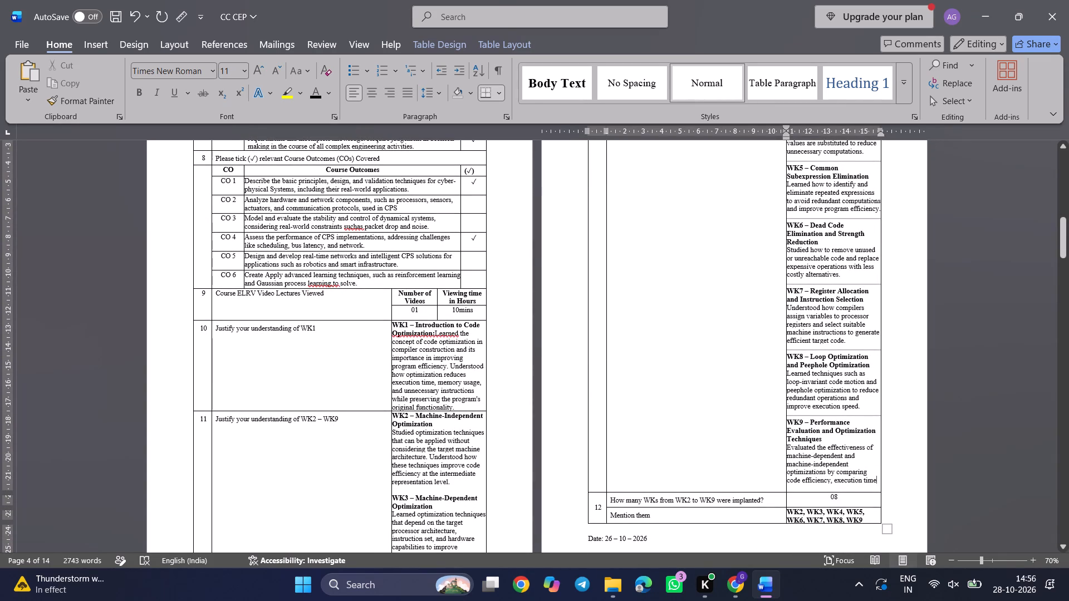
left_click_drag(457, 485, 418, 483)
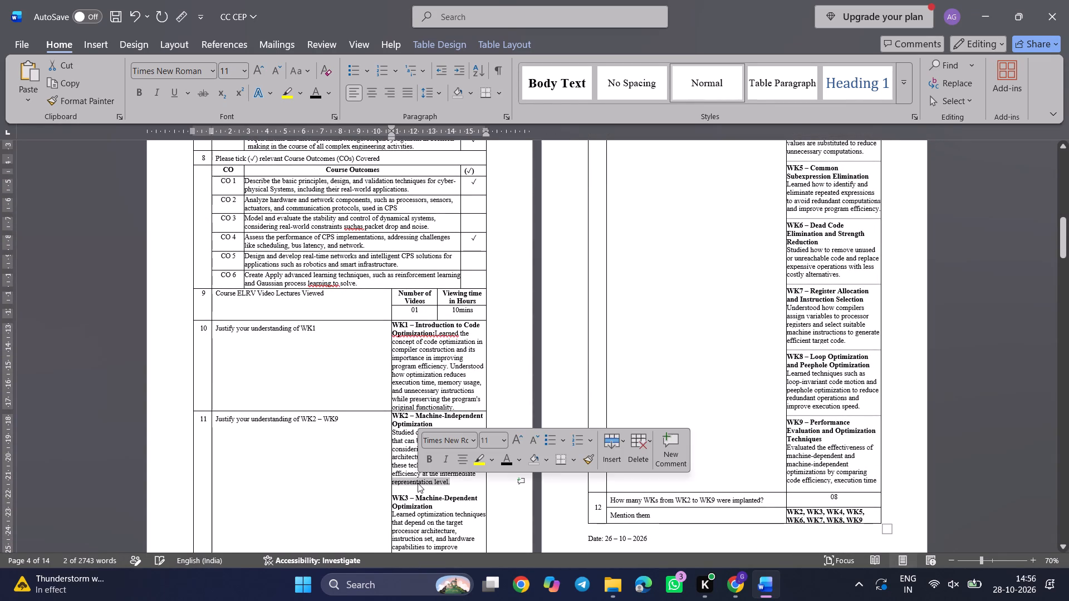
key("BackSpace")
key("BackSpace")
key("BackSpace")
key("BackSpace")
key("BackSpace")
key("BackSpace")
key("BackSpace")
key("BackSpace")
key("BackSpace")
key("BackSpace")
key("BackSpace")
key("BackSpace")
key("BackSpace")
key("BackSpace")
key("BackSpace")
key("BackSpace")
key("BackSpace")
key("BackSpace")
key("BackSpace")
key("BackSpace")
key("BackSpace")
key("BackSpace")
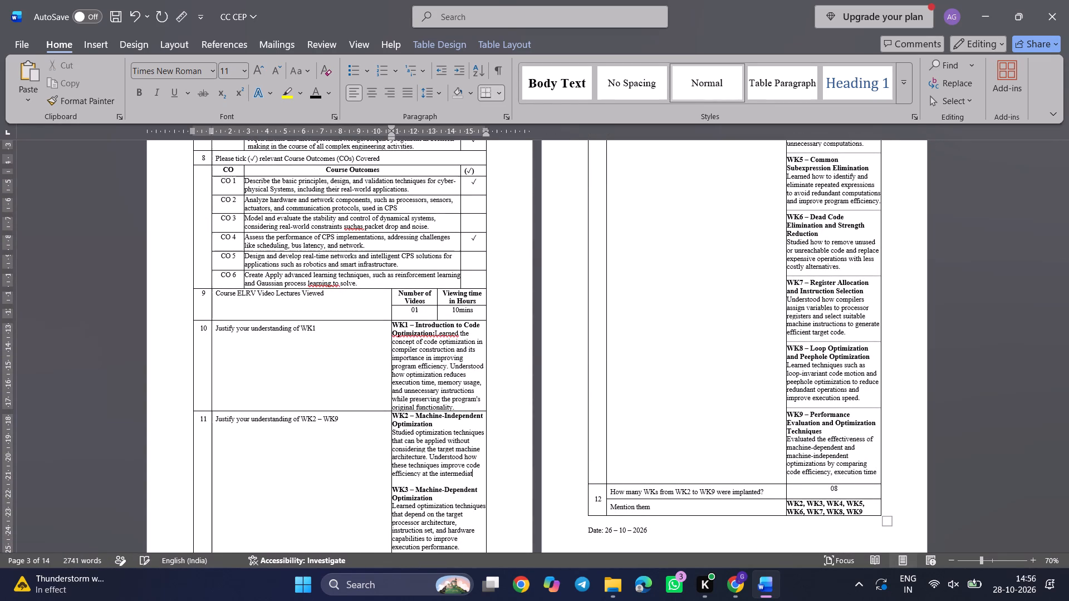
key("BackSpace")
key("BackSpace")
key("BackSpace")
key("BackSpace")
key("BackSpace")
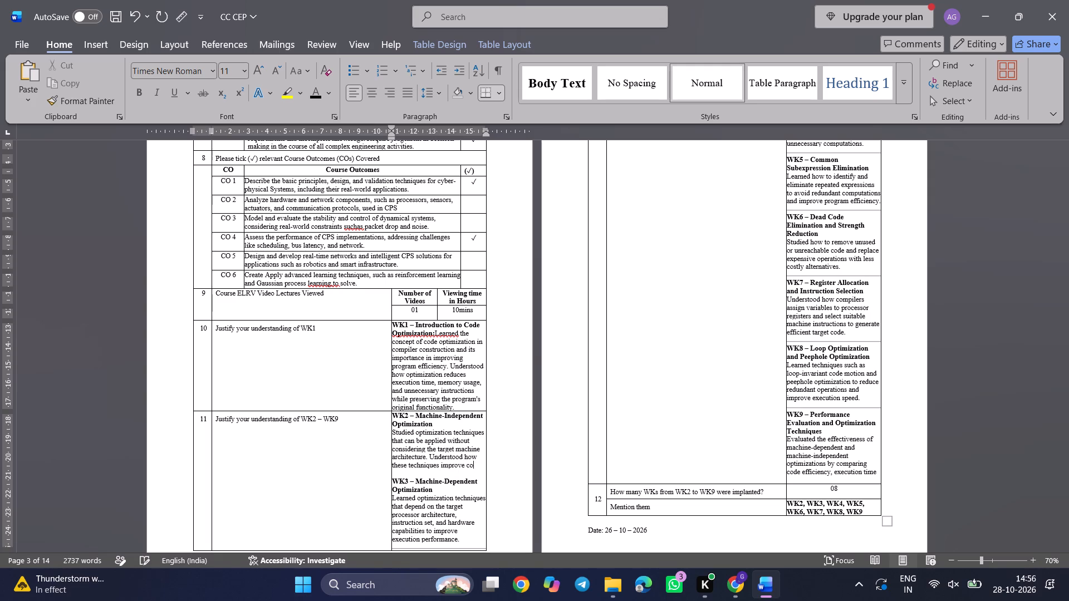
key("BackSpace")
key("BackSpace")
key("BackSpace")
key("BackSpace")
key("BackSpace")
key("BackSpace")
key("BackSpace")
key("BackSpace")
key("BackSpace")
key("BackSpace")
key("BackSpace")
key("BackSpace")
key("BackSpace")
key("BackSpace")
key("BackSpace")
key("BackSpace")
key("BackSpace")
key("BackSpace")
key("BackSpace")
key("BackSpace")
key("BackSpace")
key("BackSpace")
key("BackSpace")
key("BackSpace")
key("BackSpace")
key("BackSpace")
key("BackSpace")
key("BackSpace")
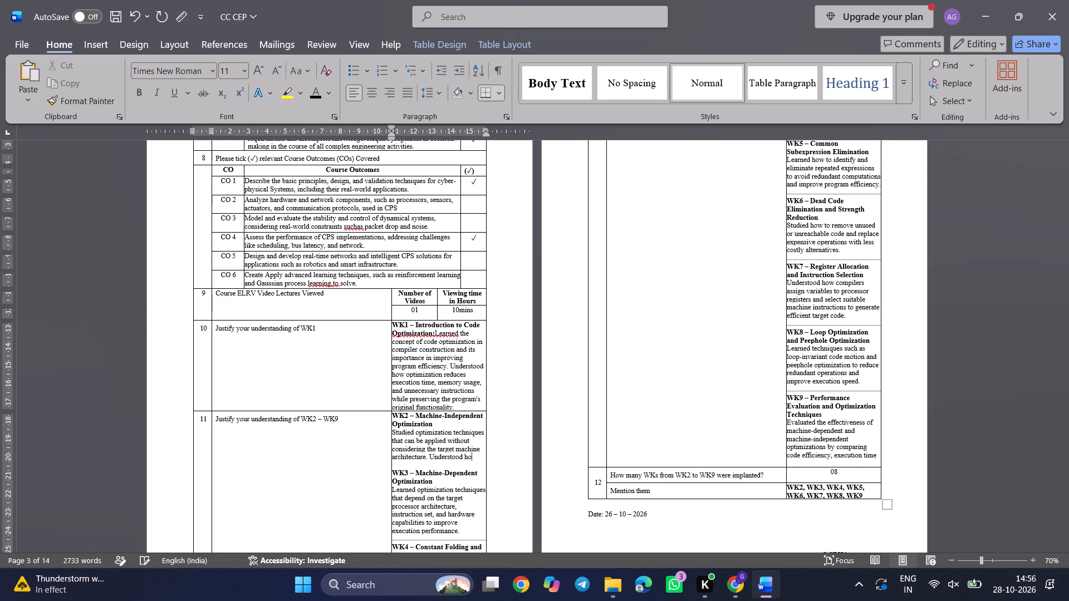
key("BackSpace")
key("BackSpace")
key("BackSpace")
key("BackSpace")
key("BackSpace")
key("BackSpace")
key("BackSpace")
key("BackSpace")
key("BackSpace")
key("BackSpace")
key("BackSpace")
key("BackSpace")
key("BackSpace")
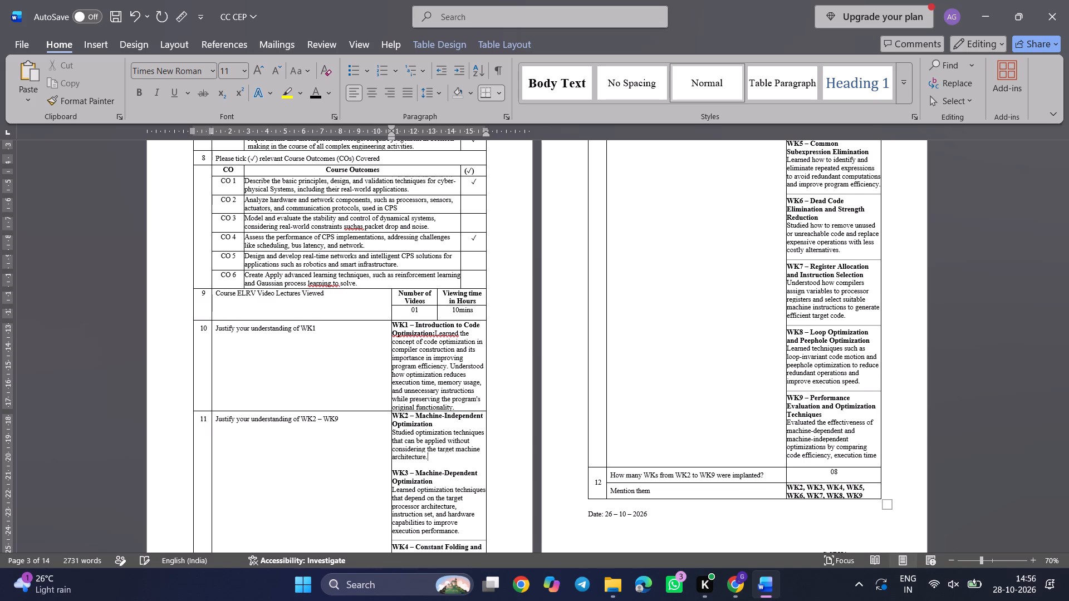
Remove a blank line between the date and the student signature block to pull the block up onto page 4.
scroll(418, 483, "down", 1)
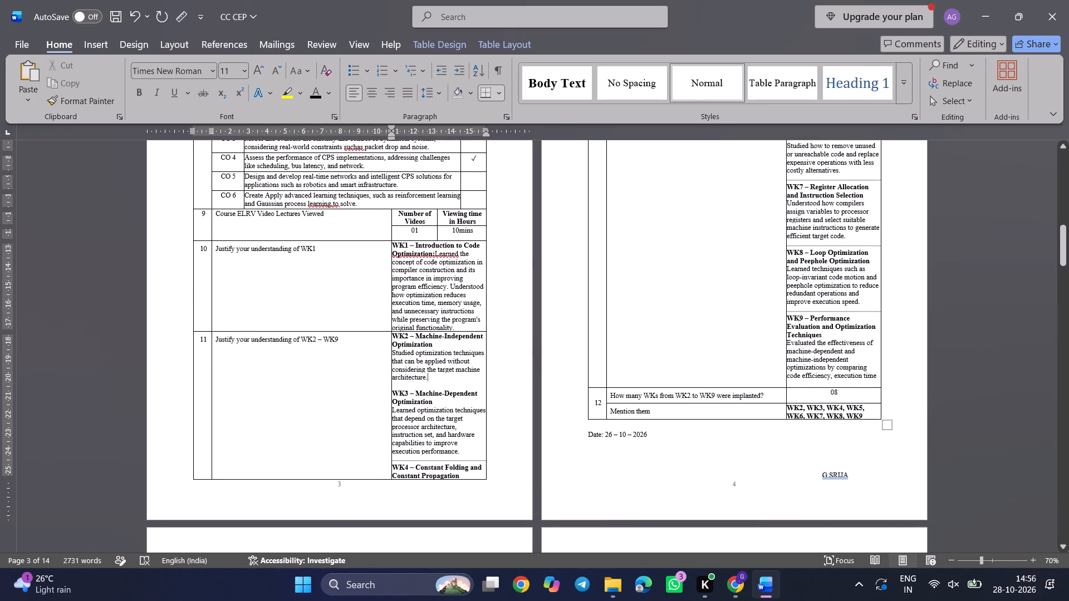
left_click(800, 442)
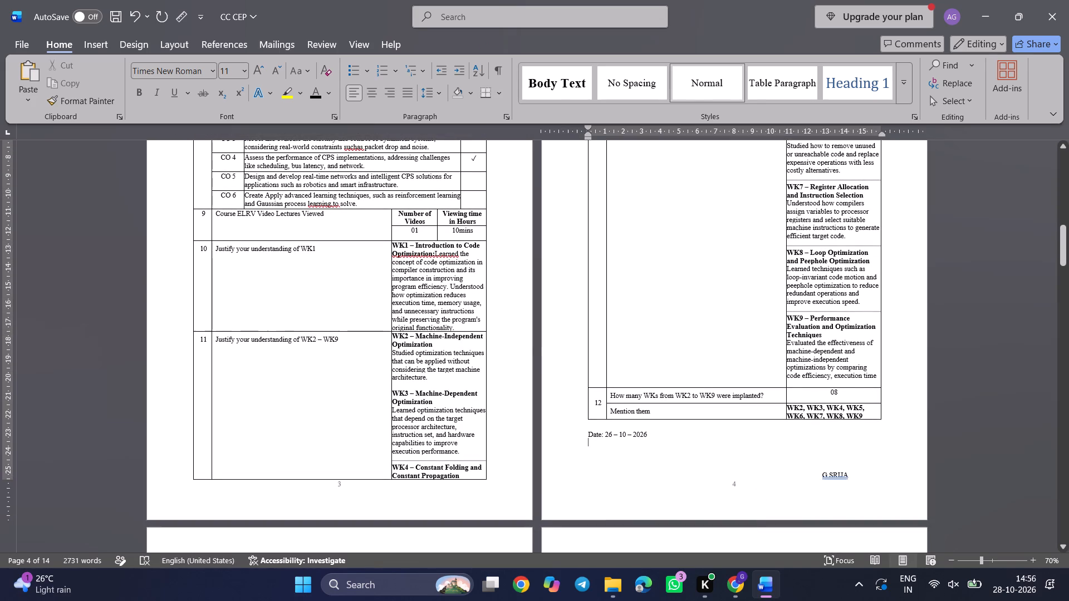
key("BackSpace")
key("BackSpace")
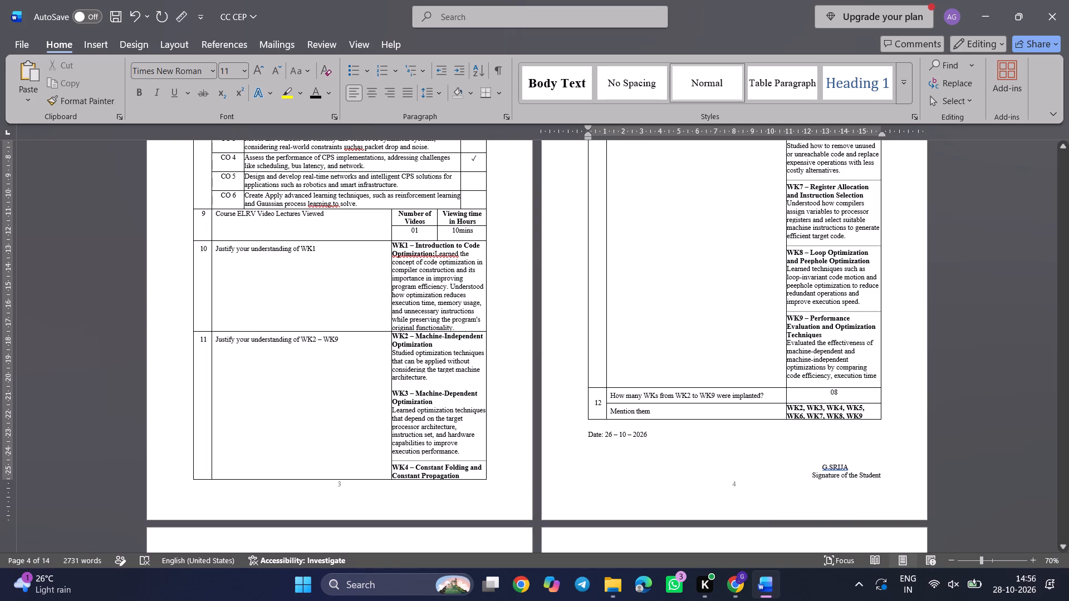
left_click(842, 456)
Remove further blank spacing between the date and the student signature block on page 4.
key("BackSpace")
key("BackSpace")
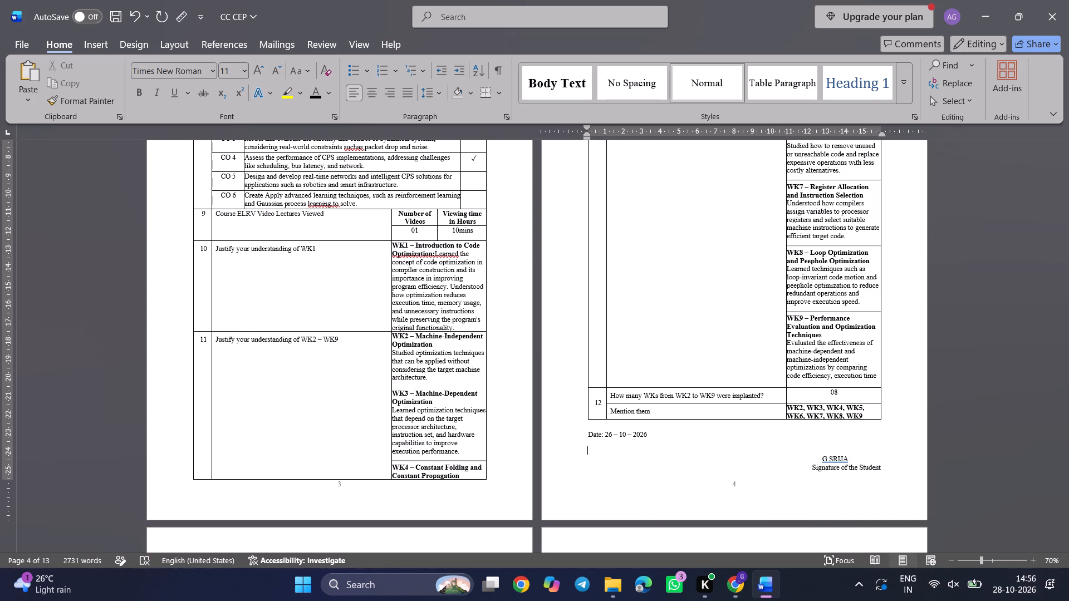
Switch to Chrome and close the B.Tech Course Syllabi - BT23 page.
scroll(865, 485, "down", 2)
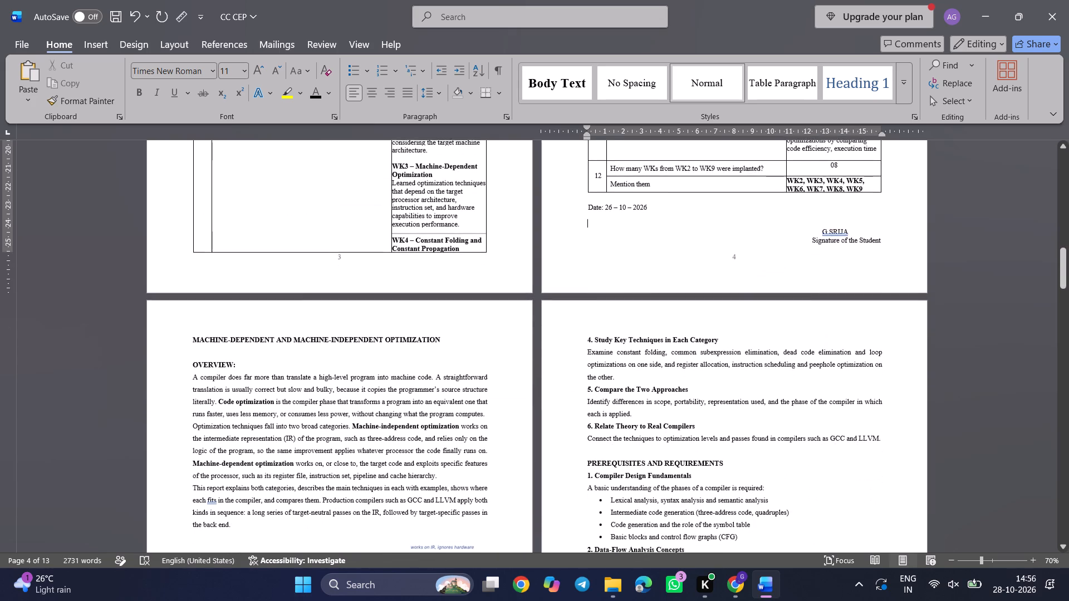
scroll(865, 485, "down", 2)
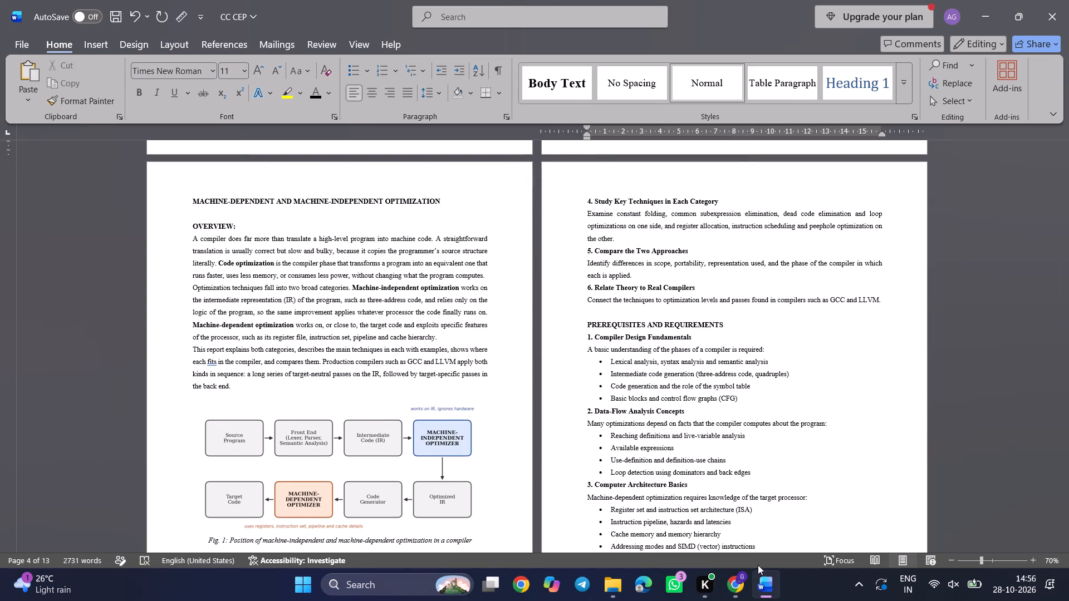
left_click(749, 579)
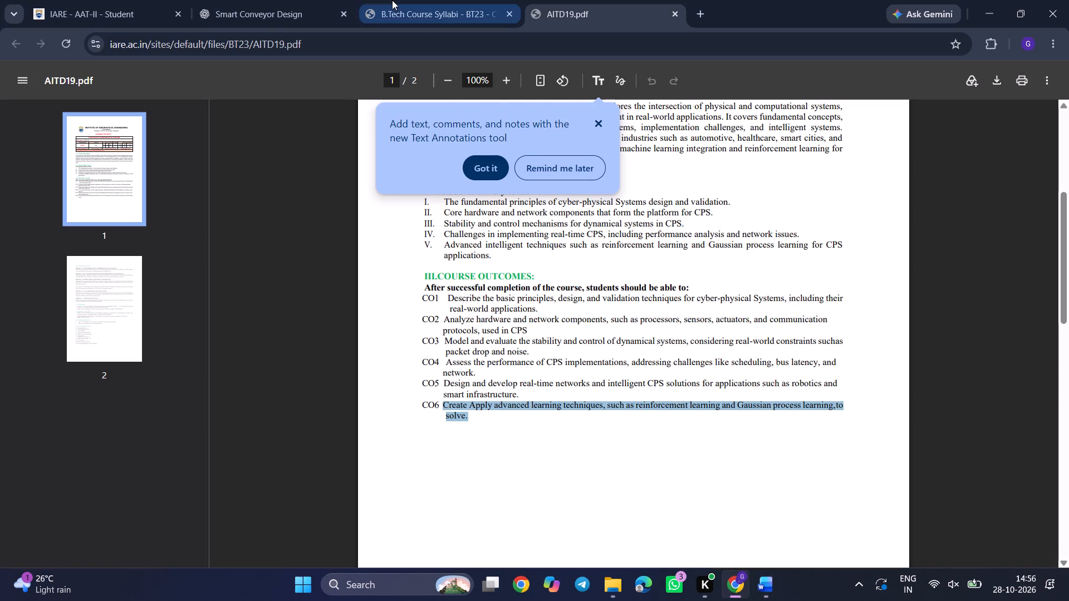
left_click(391, 5)
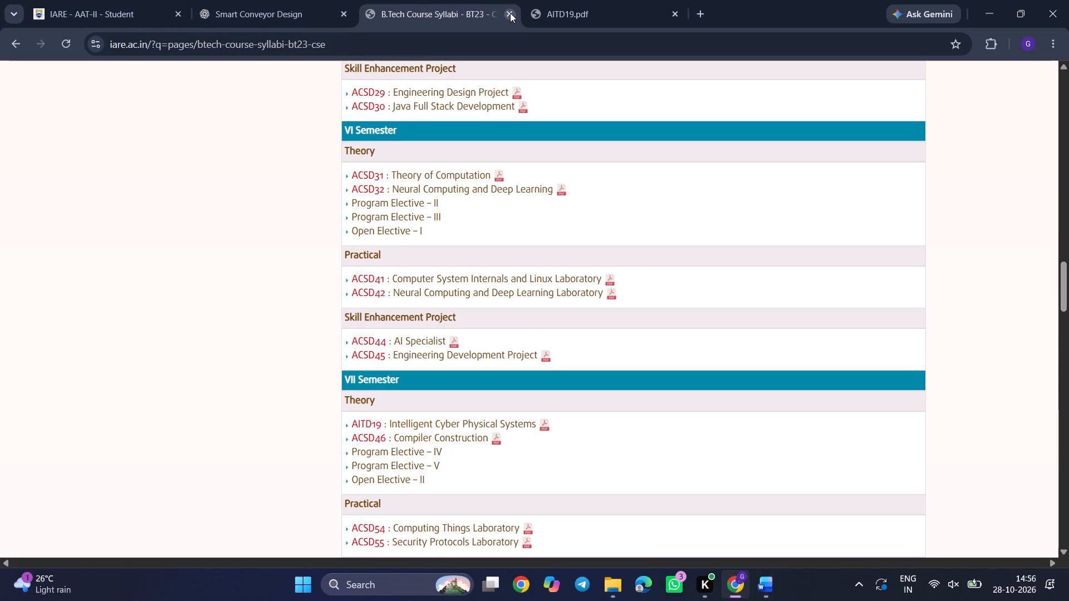
left_click(509, 13)
left_click(272, 0)
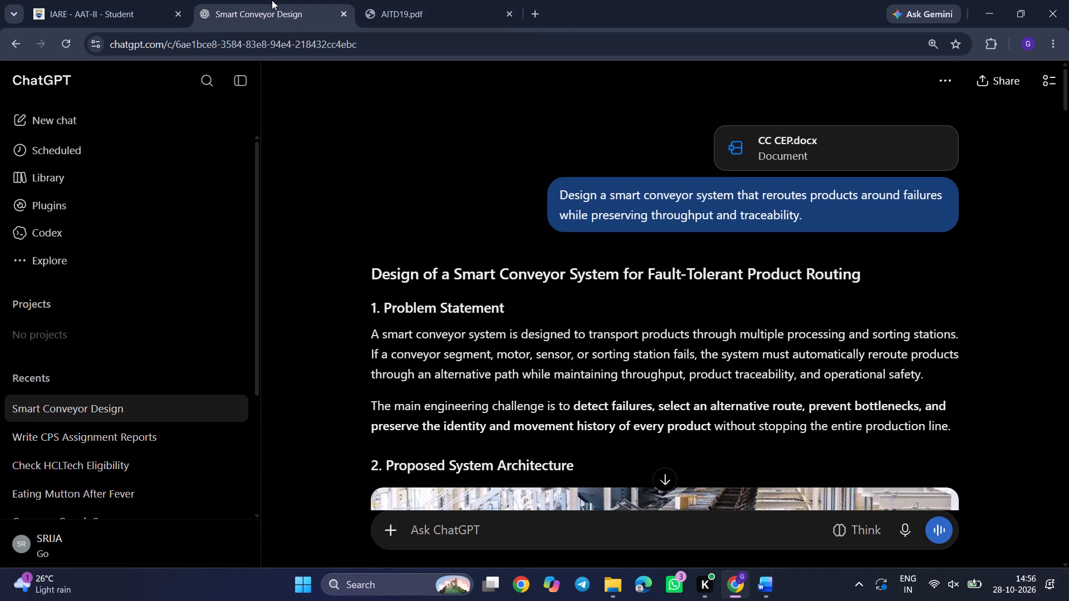
scroll(464, 226, "down", 12)
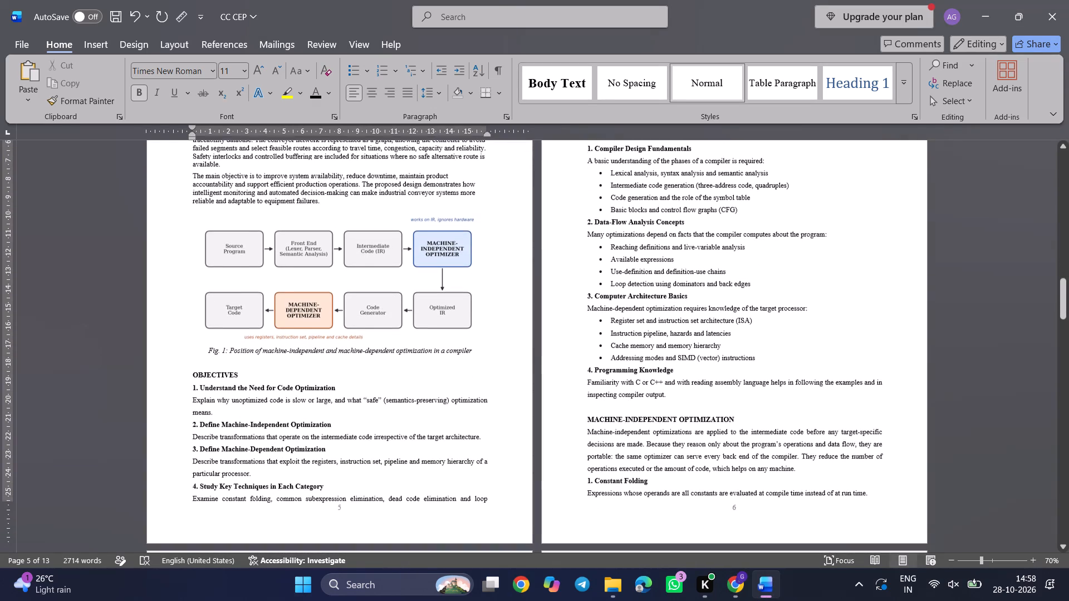
scroll(492, 380, "up", 3)
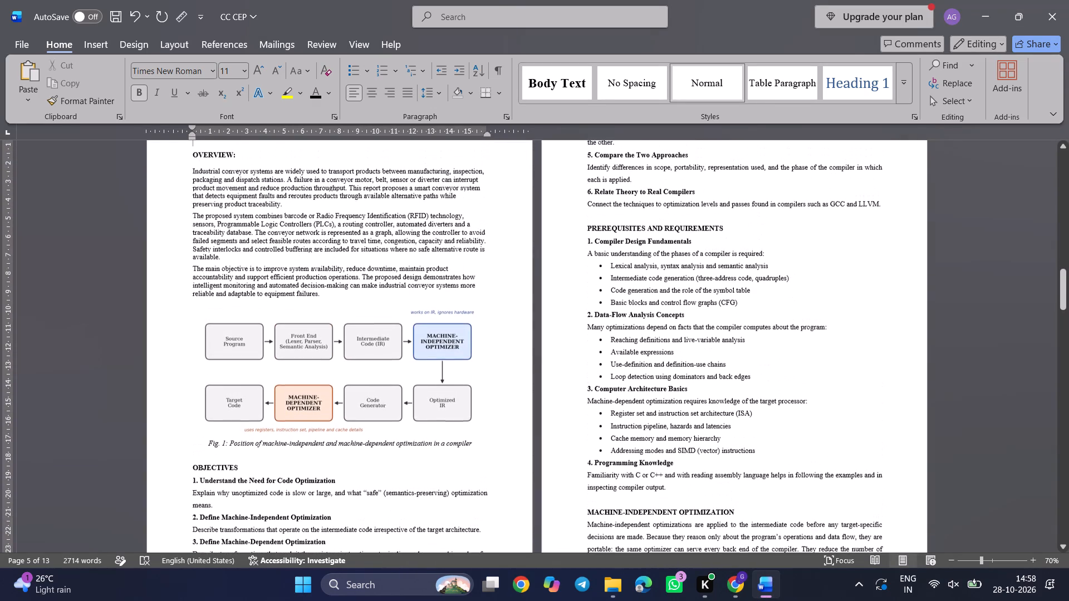
scroll(492, 385, "up", 4, "ctrl")
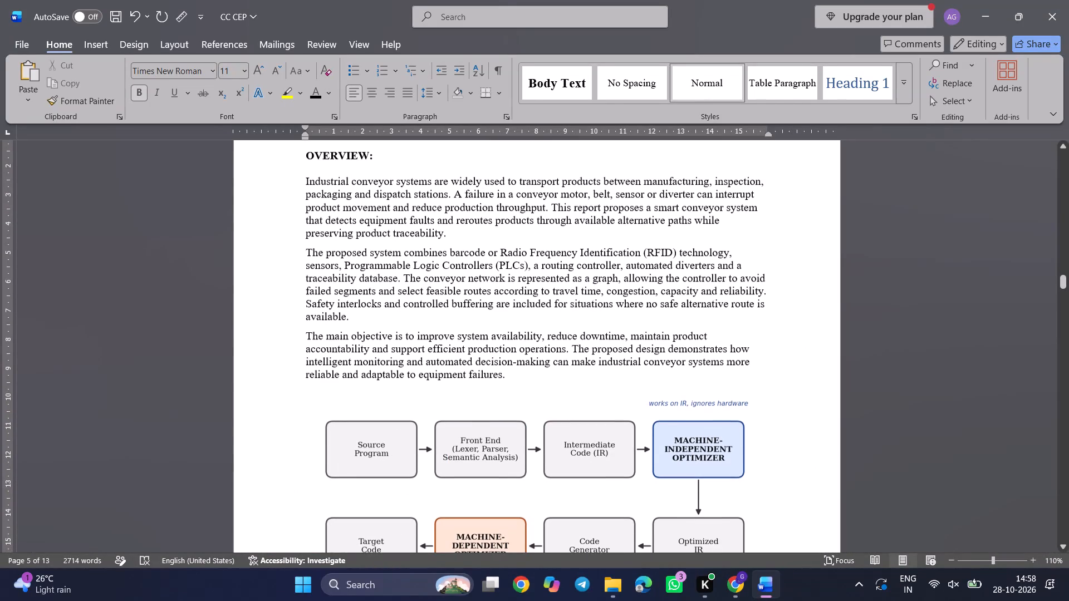
scroll(579, 387, "down", 1)
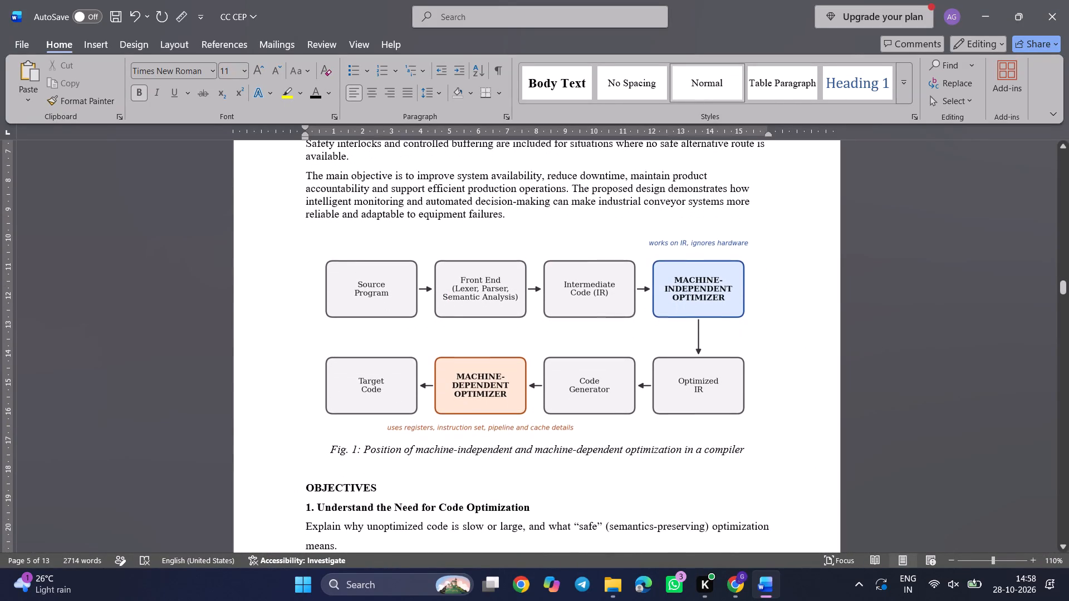
left_click(569, 360)
key("BackSpace")
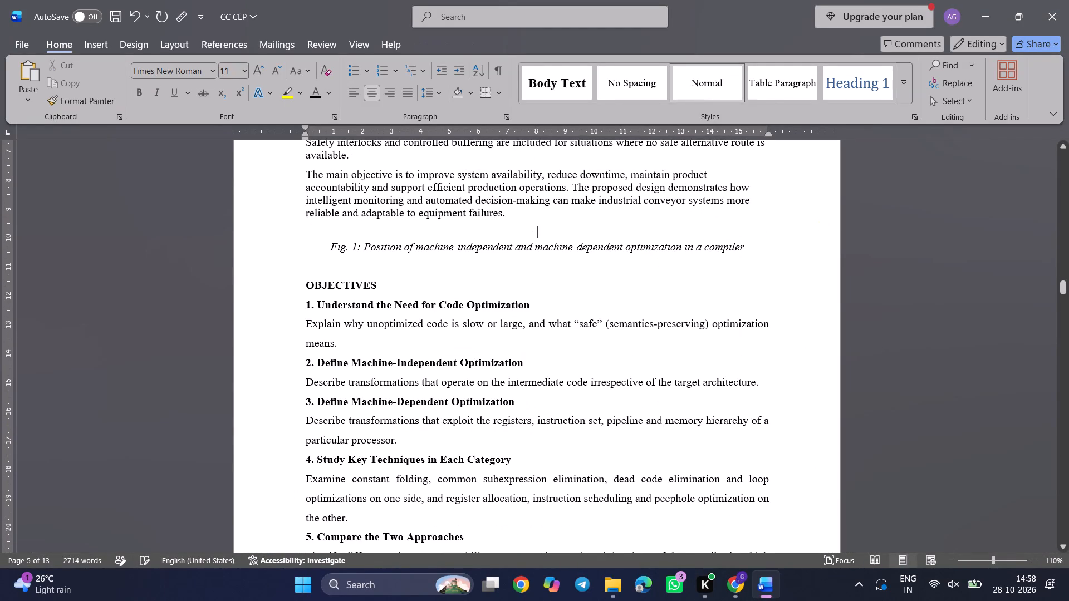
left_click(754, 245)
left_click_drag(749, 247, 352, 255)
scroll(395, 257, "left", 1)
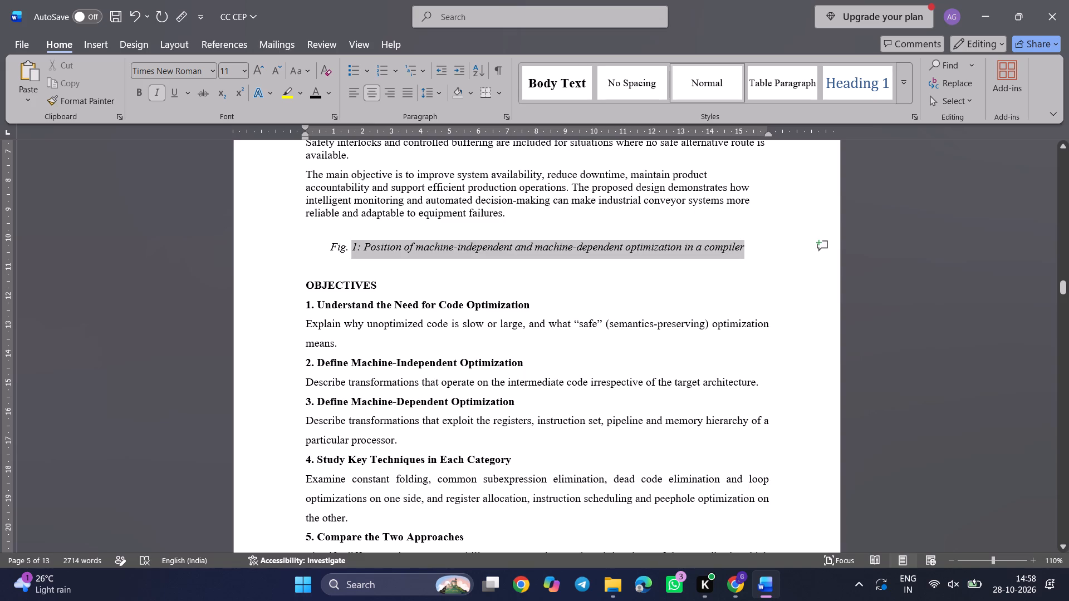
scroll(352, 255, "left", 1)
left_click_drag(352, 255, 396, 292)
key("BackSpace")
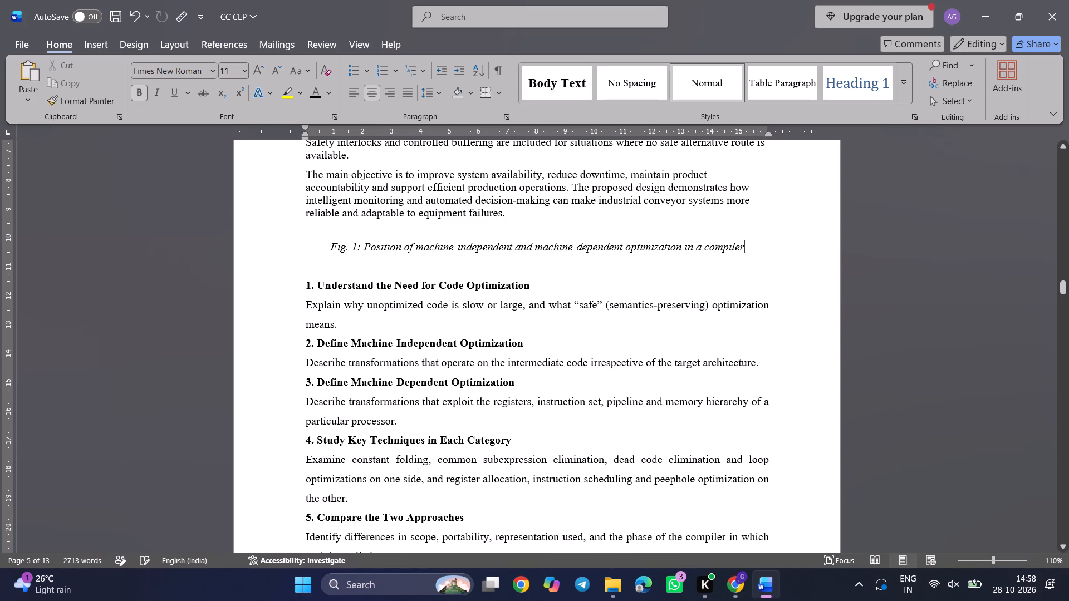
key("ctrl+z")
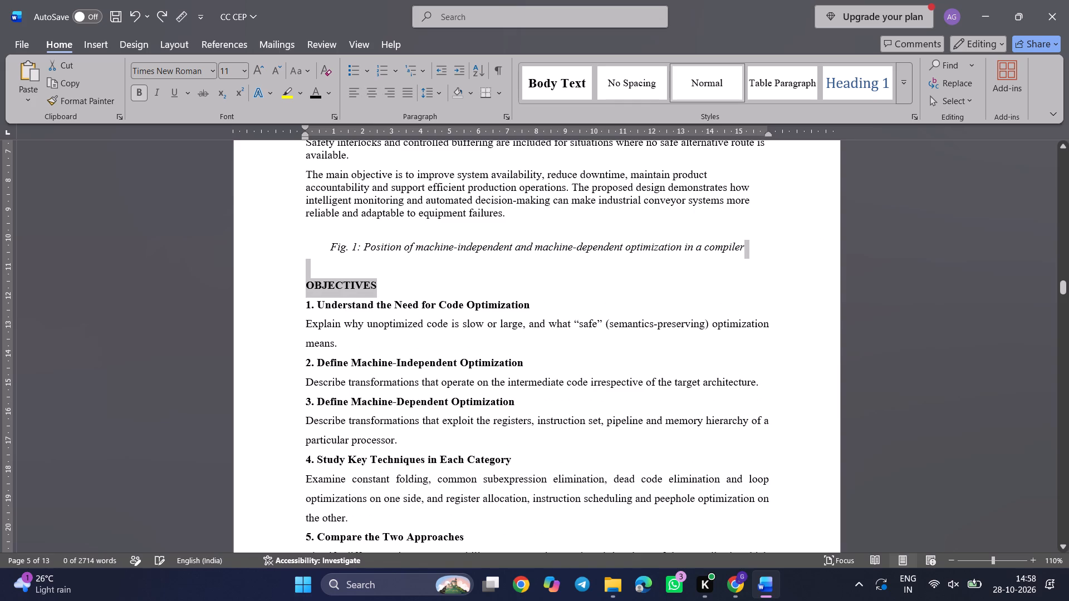
Replace the Fig. 1 caption about machine-independent and machine-dependent optimization with the copied introduction paragraphs.
left_click(745, 254)
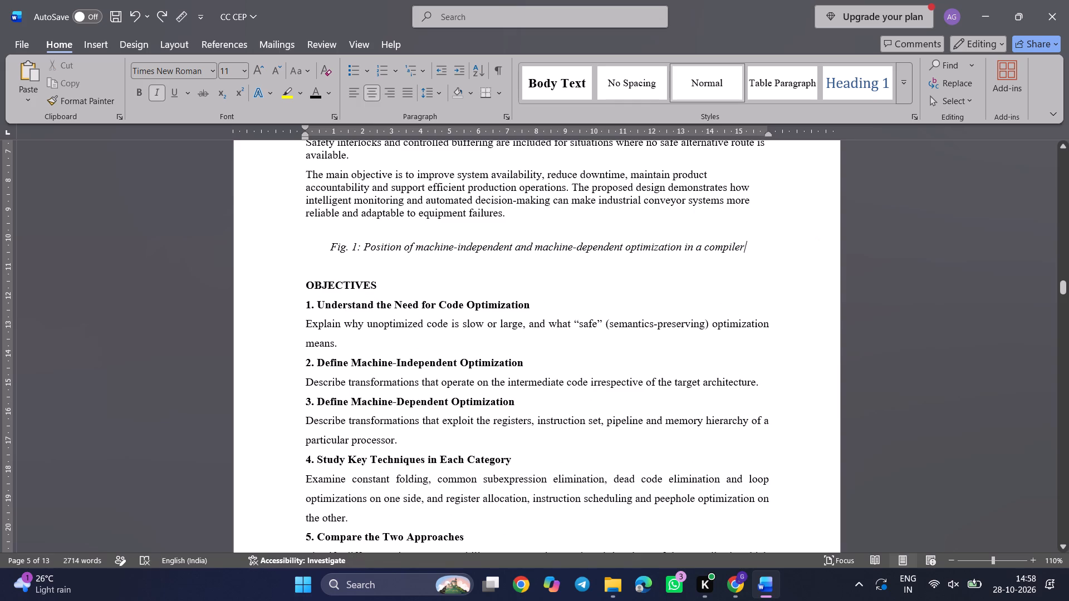
key("BackSpace")
key("BackSpace")
key("BackSpace")
key("BackSpace")
key("BackSpace")
key("BackSpace")
key("BackSpace")
key("BackSpace")
key("BackSpace")
key("BackSpace")
key("BackSpace")
key("BackSpace")
key("BackSpace")
key("BackSpace")
key("BackSpace")
key("BackSpace")
key("BackSpace")
key("BackSpace")
key("BackSpace")
key("BackSpace")
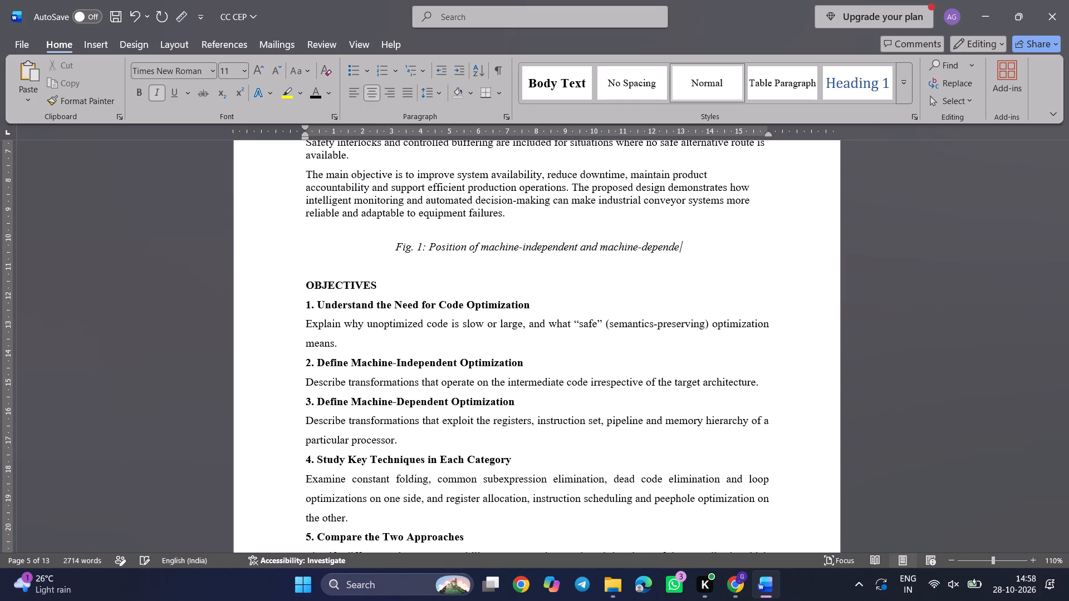
key("BackSpace")
key("BackSpace")
key("BackSpace")
key("BackSpace")
key("BackSpace")
key("BackSpace")
key("BackSpace")
key("BackSpace")
key("BackSpace")
key("BackSpace")
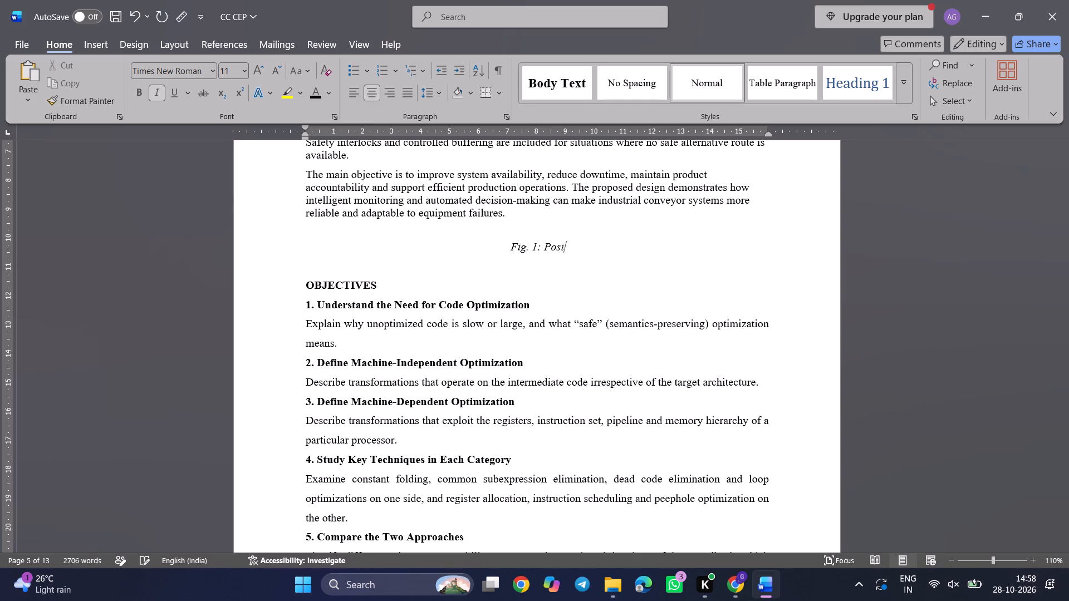
key("BackSpace")
key("BackSpace")
key("BackSpace")
key("BackSpace")
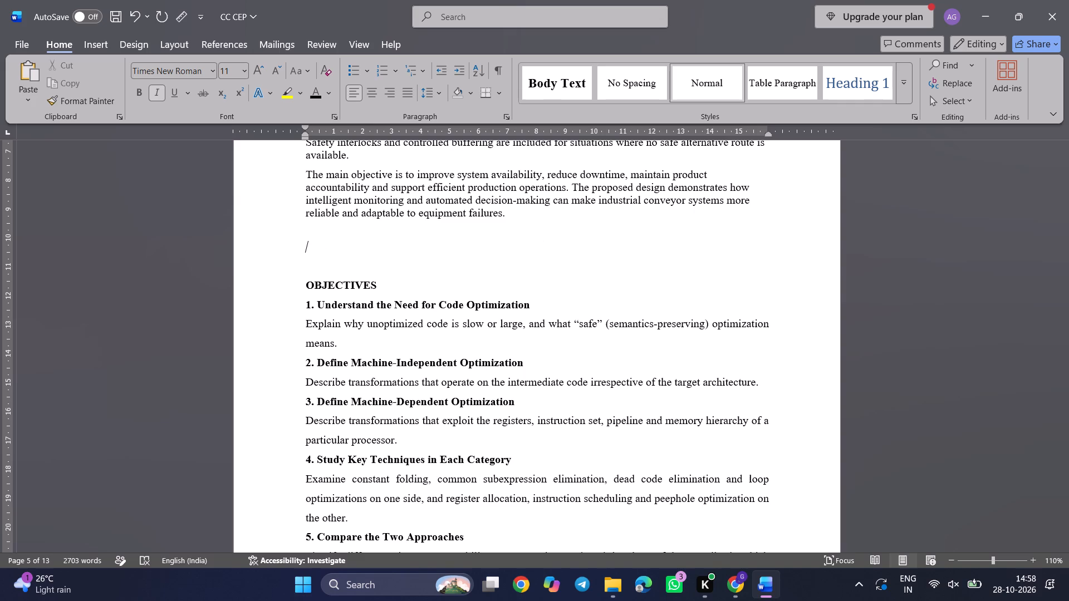
key("ctrl+v")
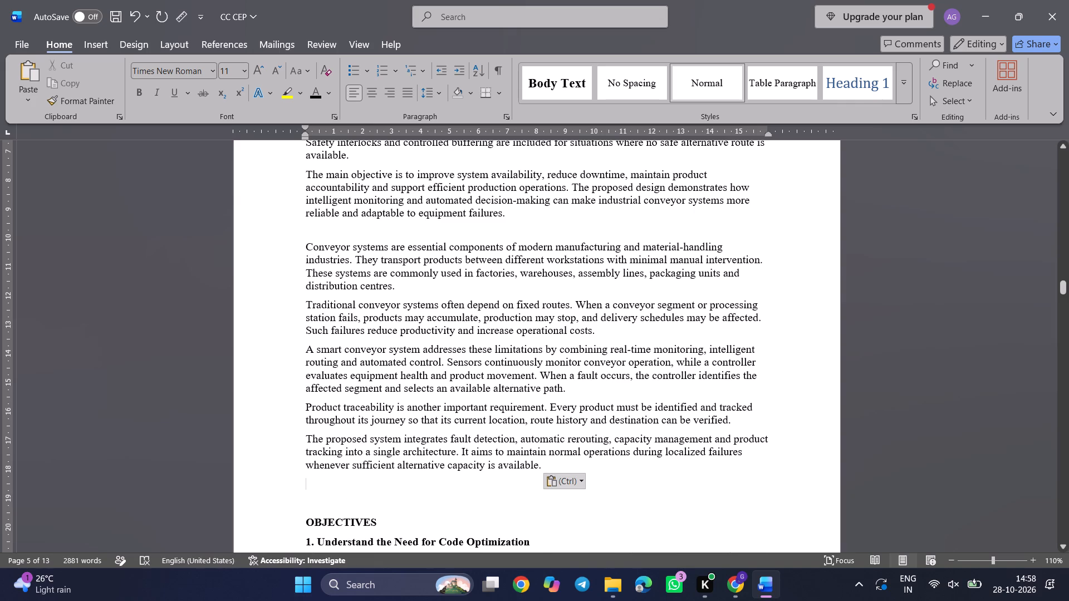
Add a bold "INTRODUCTION:" heading directly above the pasted introduction paragraphs, separated from the OVERVIEW text by a blank line.
scroll(546, 362, "up", 2)
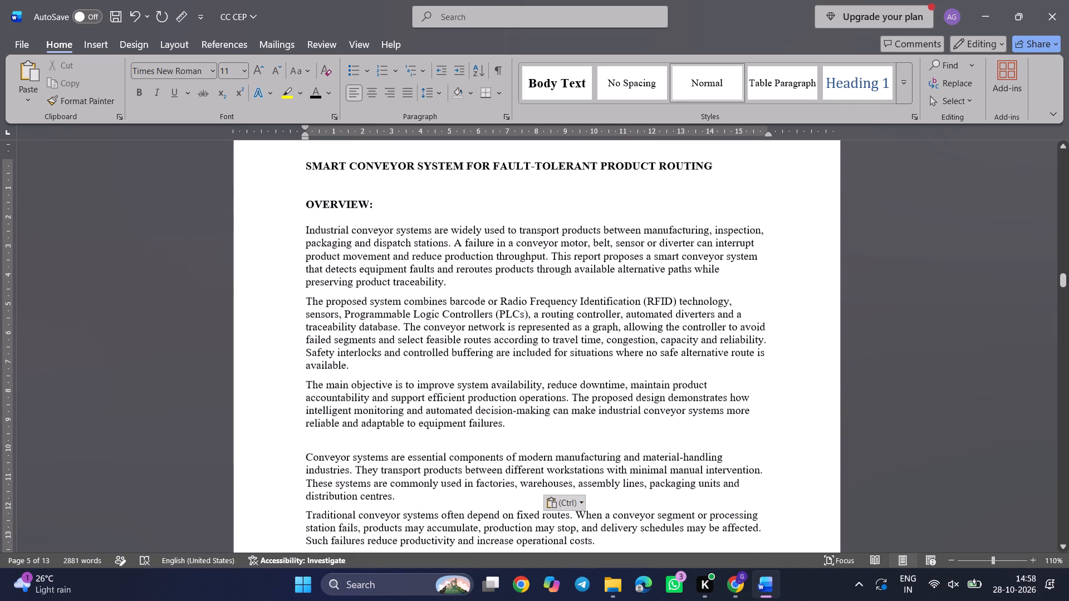
left_click(338, 442)
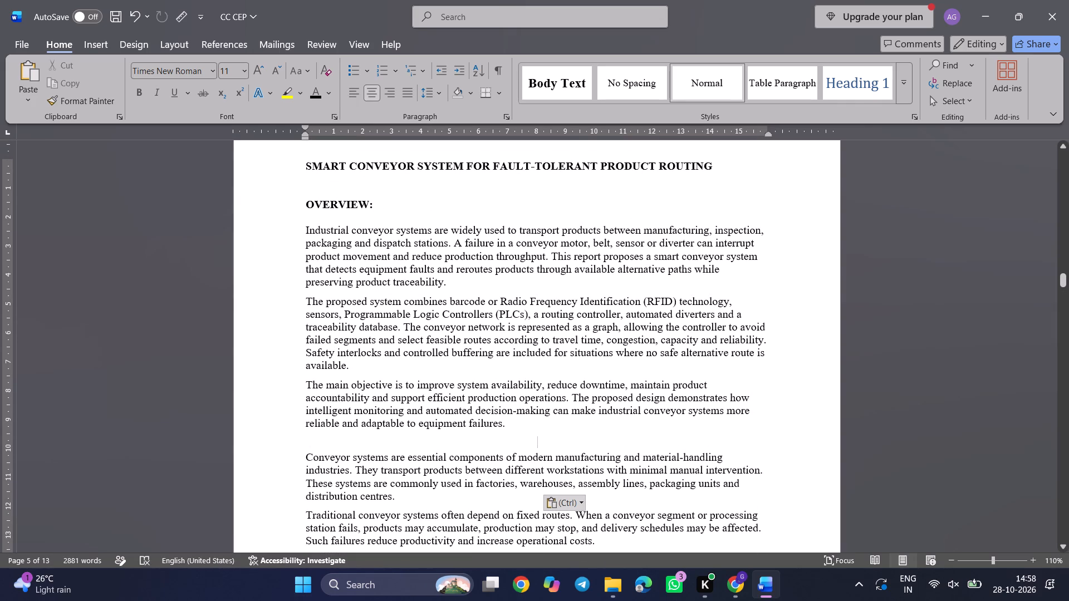
key("BackSpace")
key("Return")
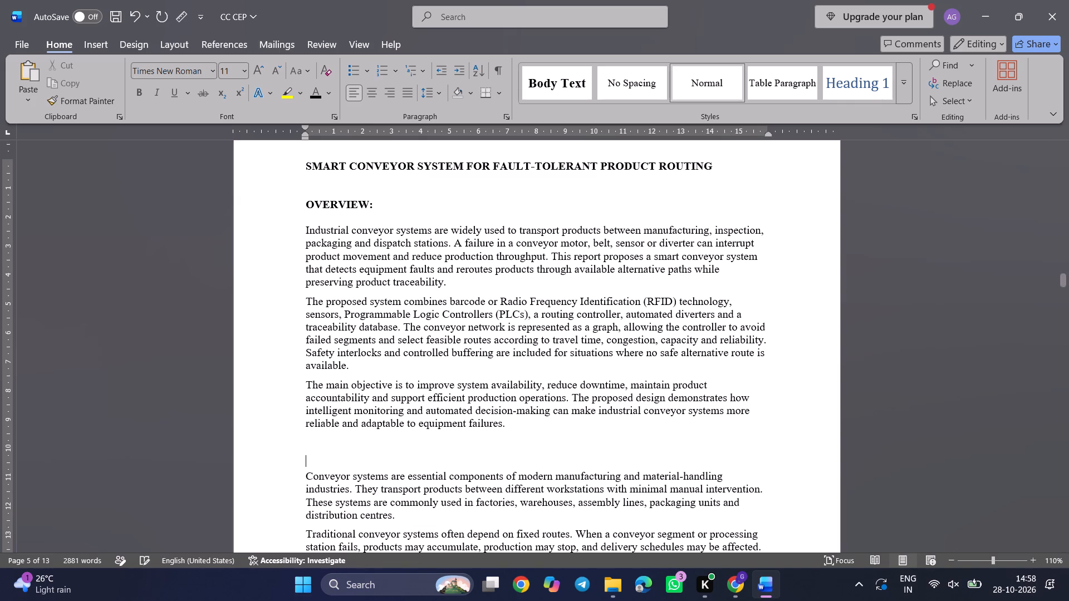
key("i")
type("NRE")
key("BackSpace")
key("BackSpace")
type("TRODUCTO")
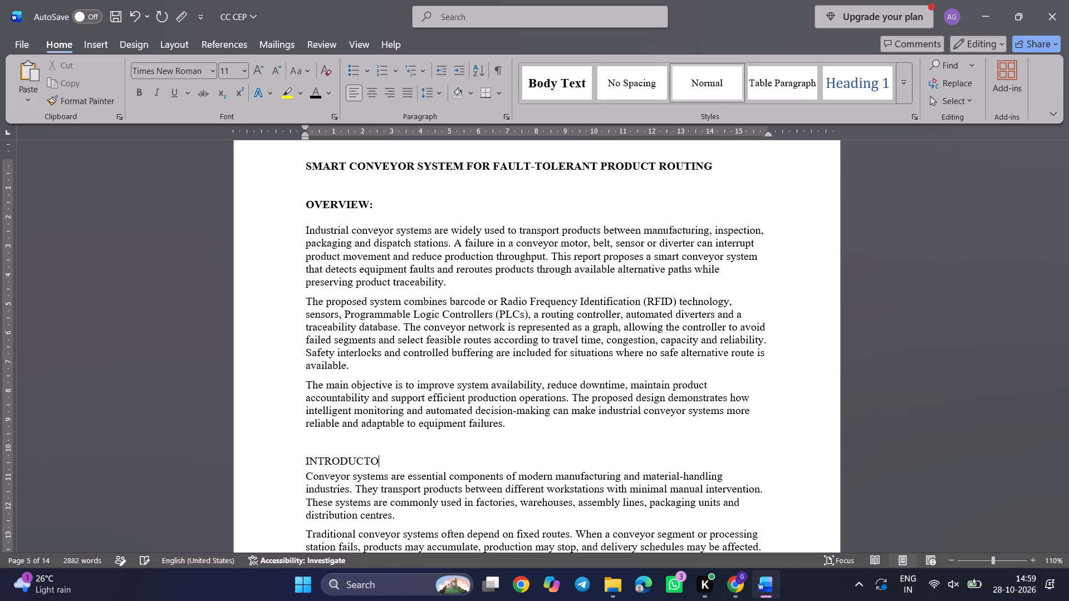
key("BackSpace")
type("ION")
key("shift+colon")
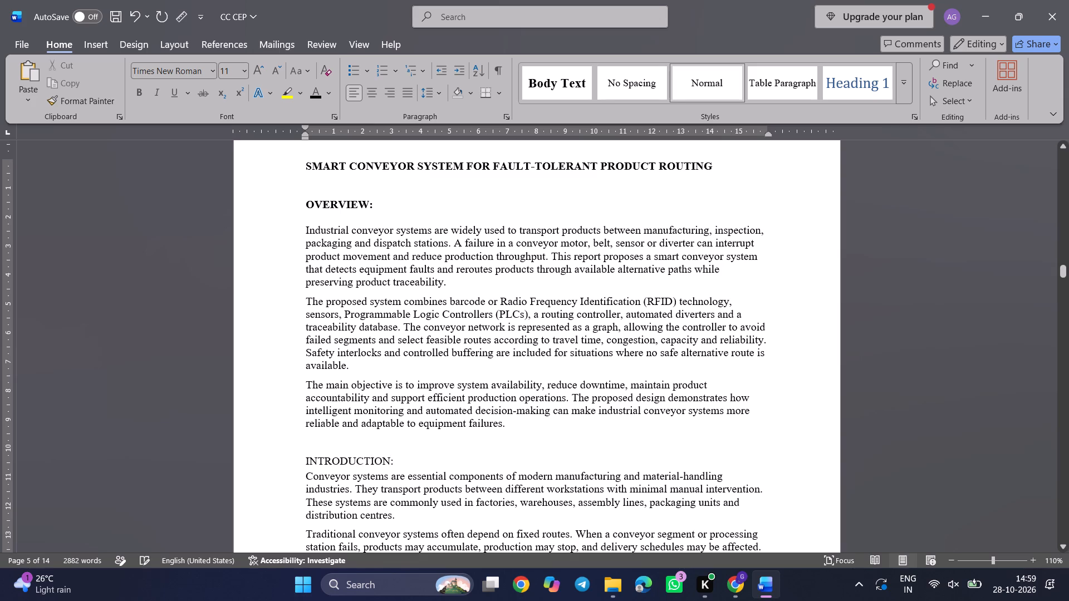
left_click_drag(396, 464, 318, 460)
left_click(331, 433)
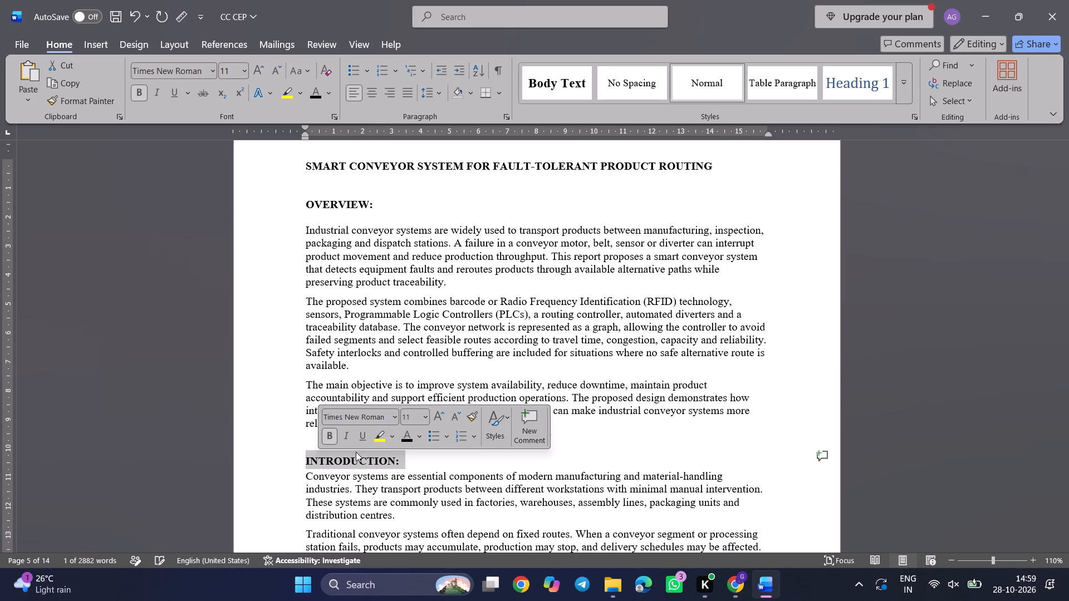
left_click(411, 462)
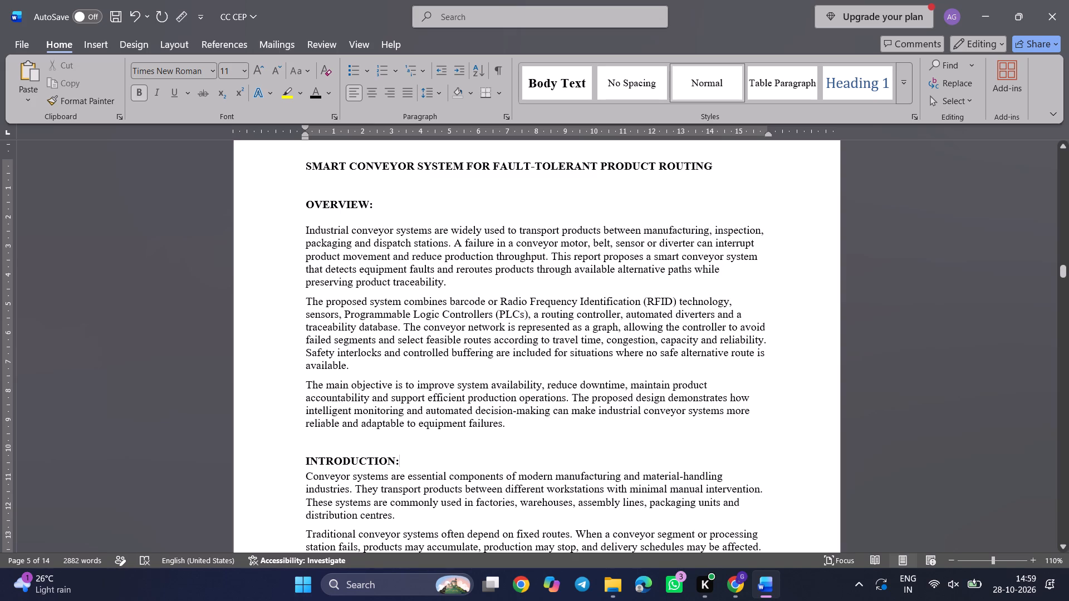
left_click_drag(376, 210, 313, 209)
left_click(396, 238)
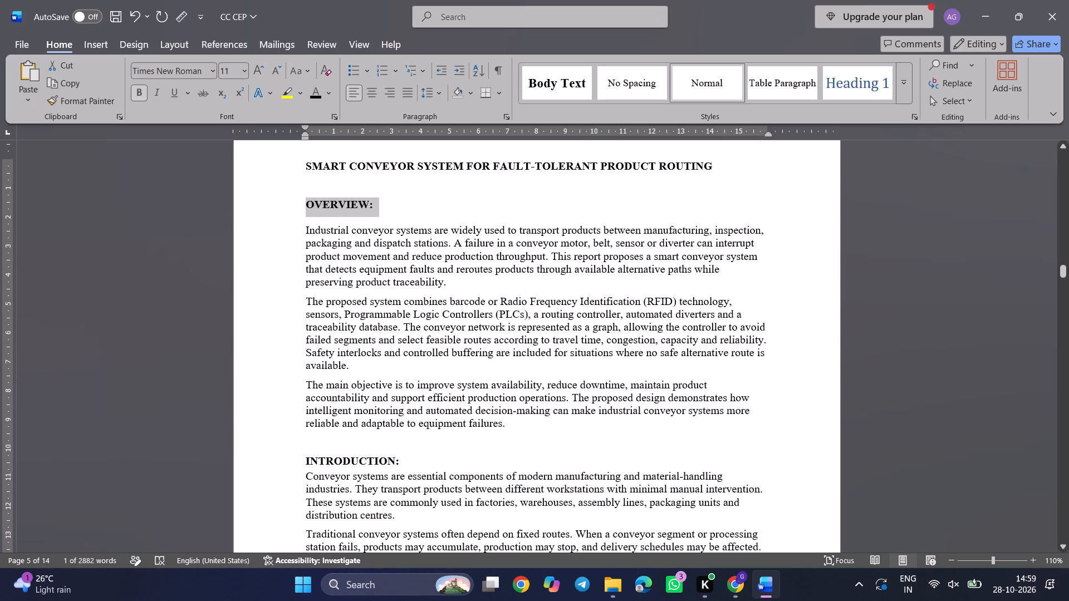
scroll(396, 238, "down", 3)
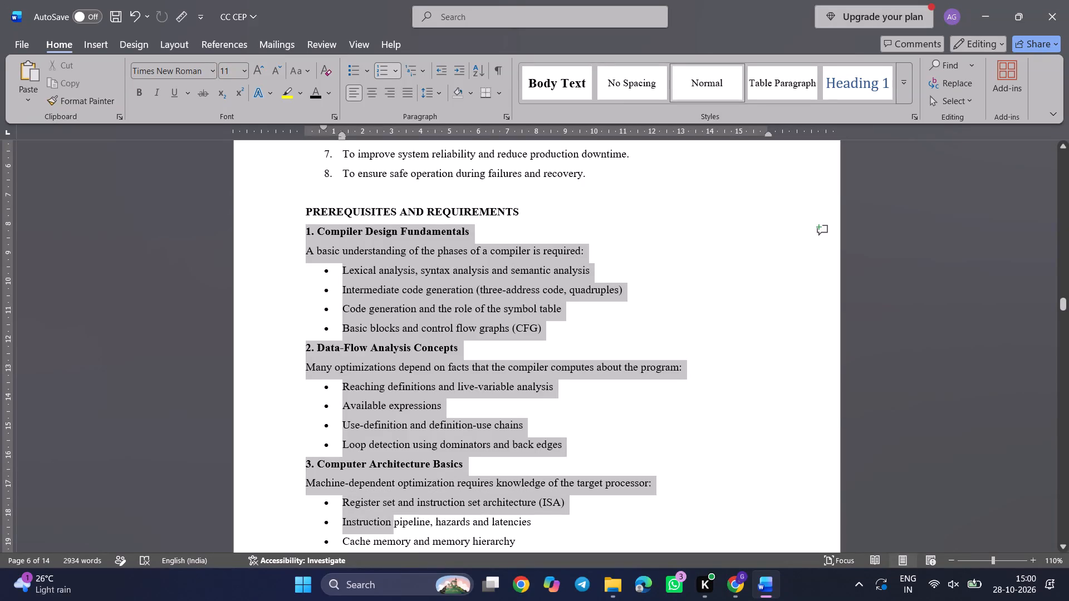
left_click_drag(398, 539, 393, 483)
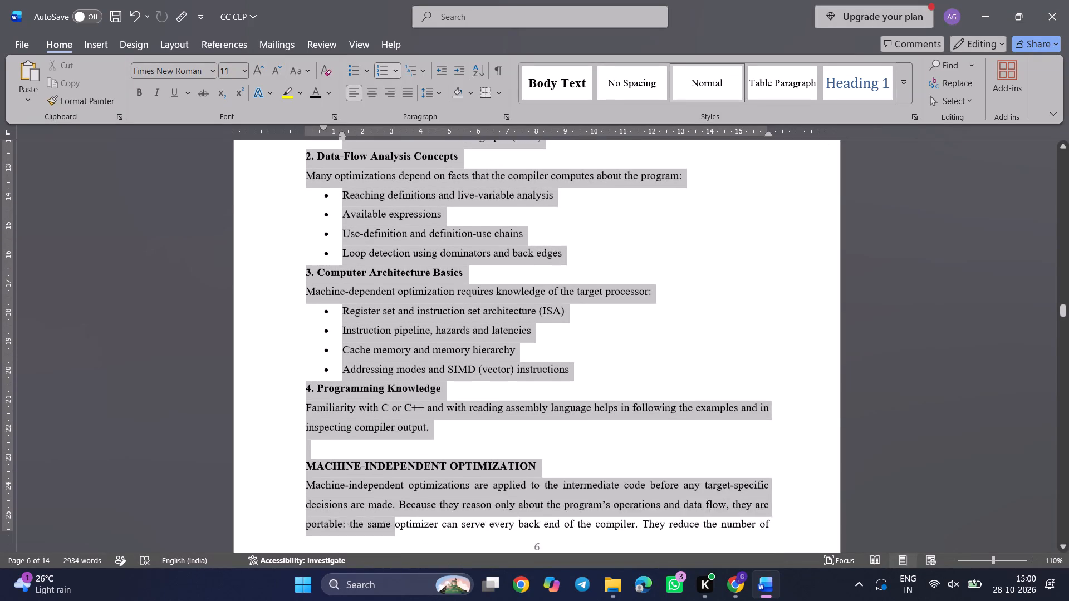
left_click_drag(393, 483, 433, 428)
key("ctrl+v")
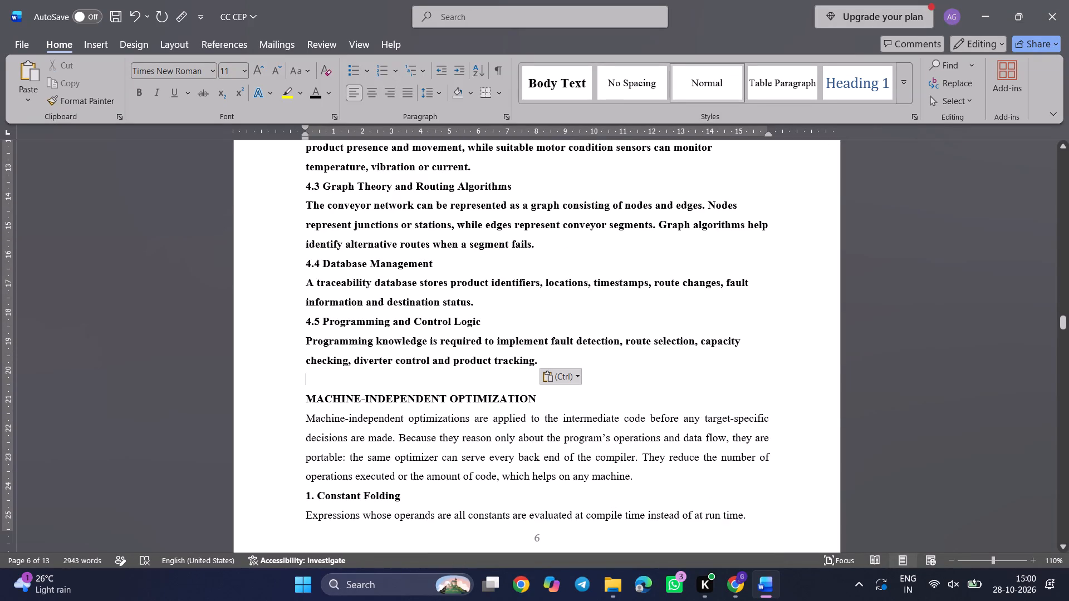
Shorten the numbers of the Programming and Control Logic and Database Management headings to 5 and 4 by removing the "4." prefix.
left_click(316, 323)
key("BackSpace")
key("BackSpace")
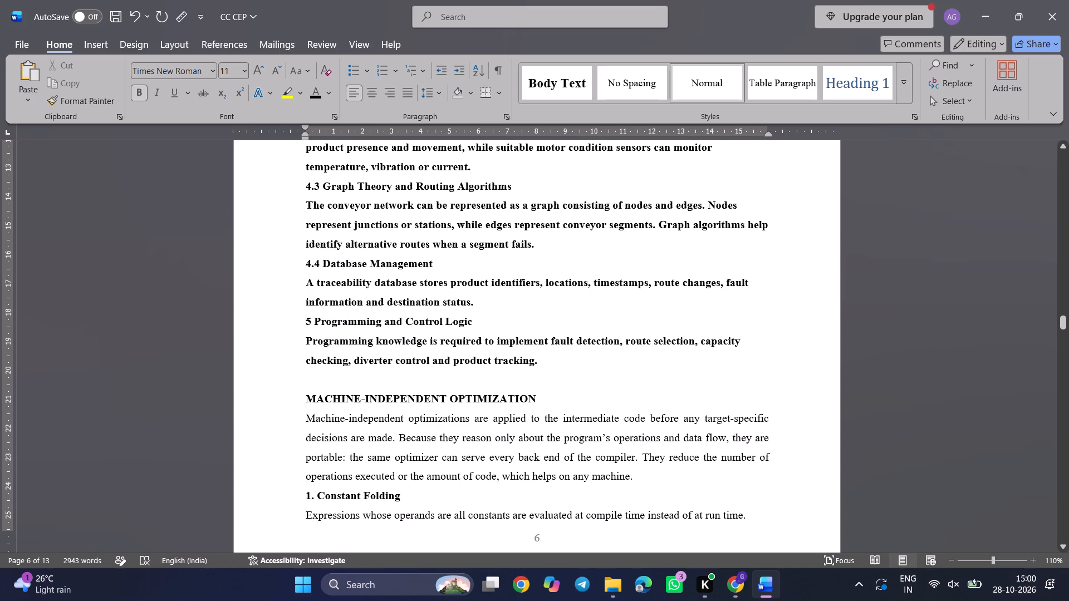
left_click(313, 268)
key("BackSpace")
key("BackSpace")
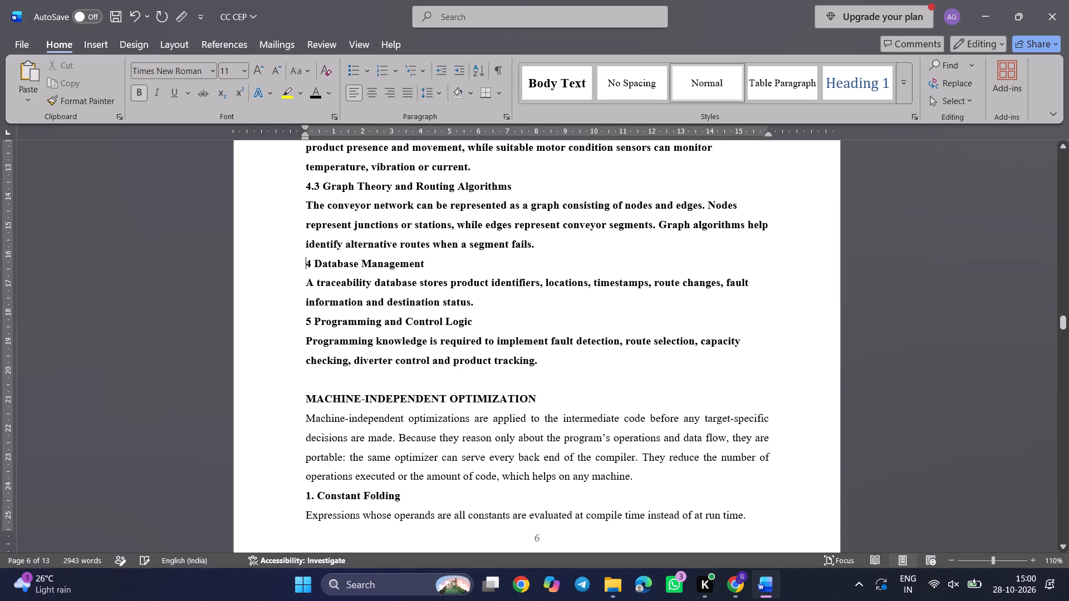
Remove the bold formatting from the body paragraphs under Programming and Control Logic and Database Management.
left_click_drag(555, 363, 328, 341)
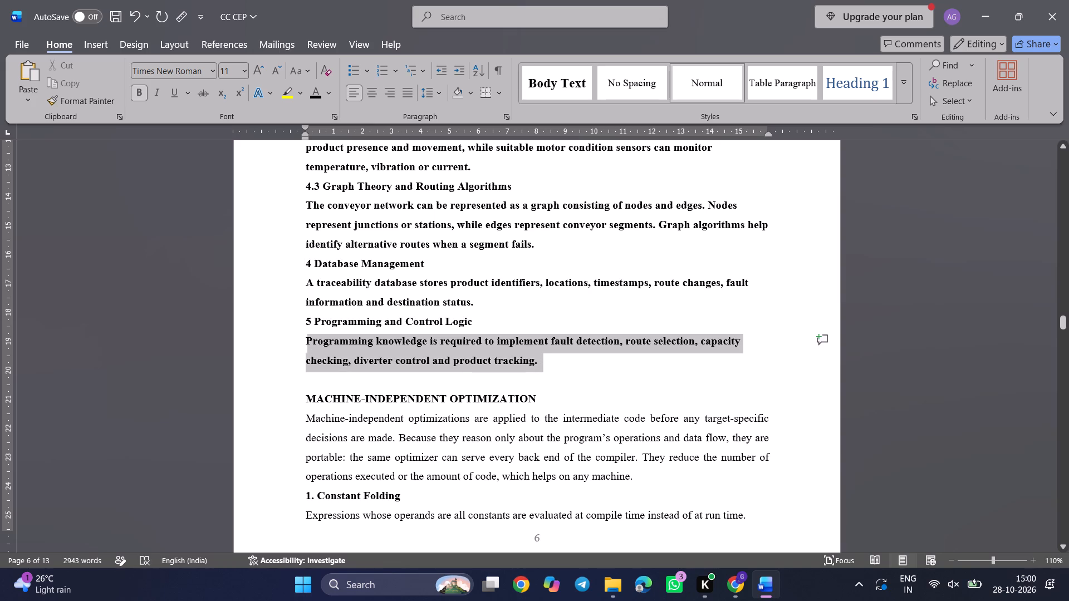
left_click_drag(328, 341, 325, 341)
left_click(332, 319)
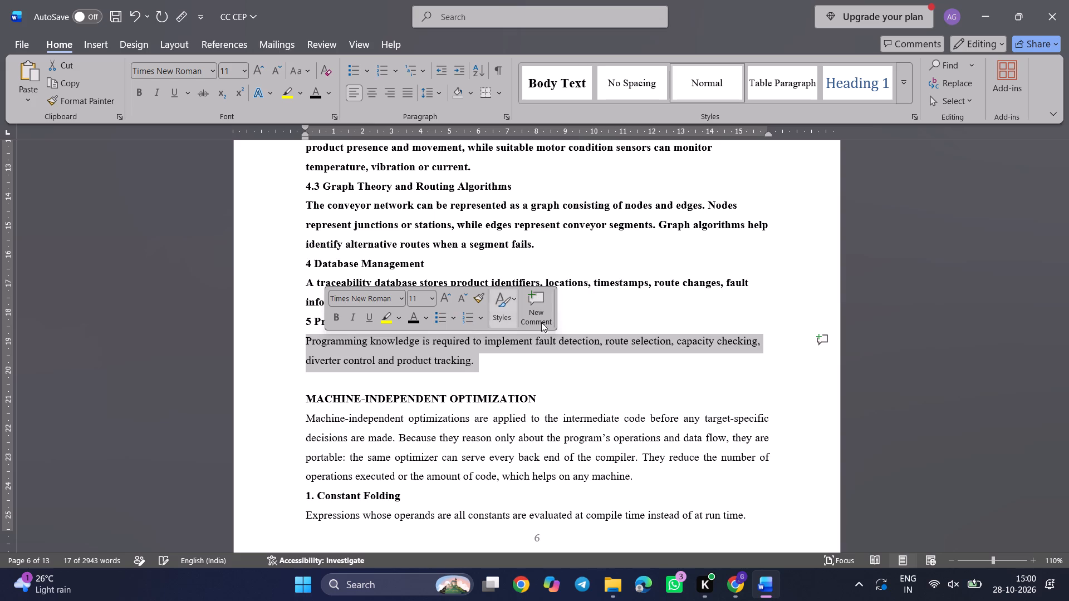
left_click(589, 321)
left_click_drag(485, 305, 455, 303)
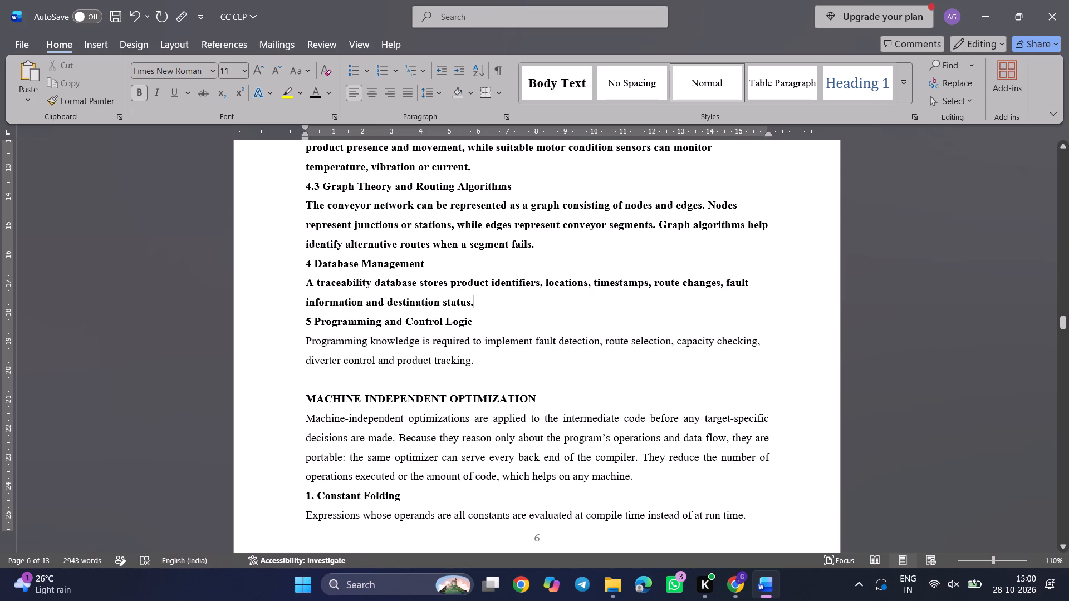
left_click_drag(455, 303, 311, 286)
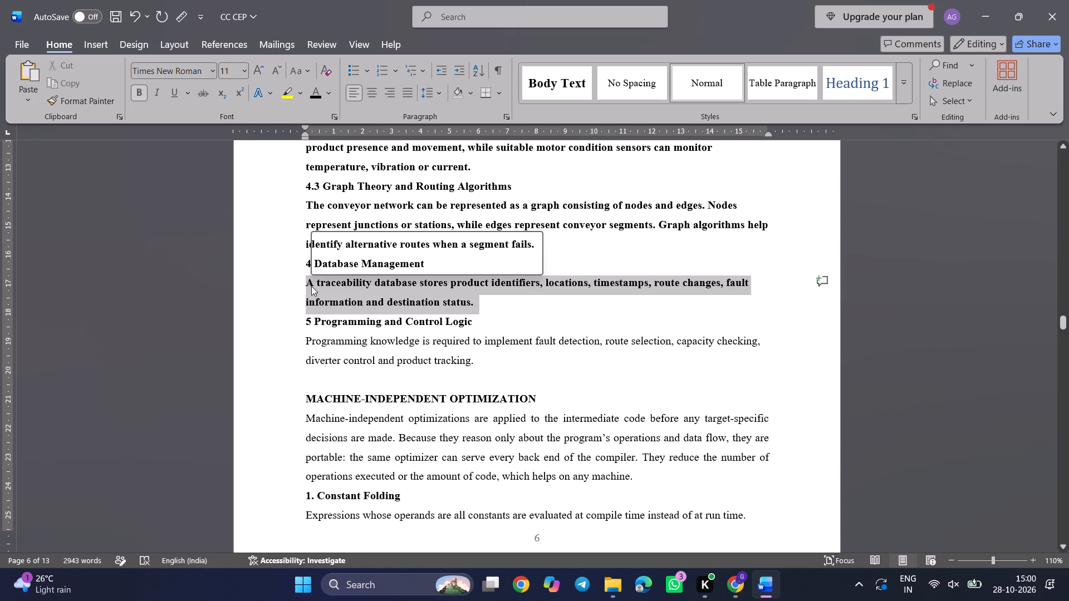
double_click(321, 262)
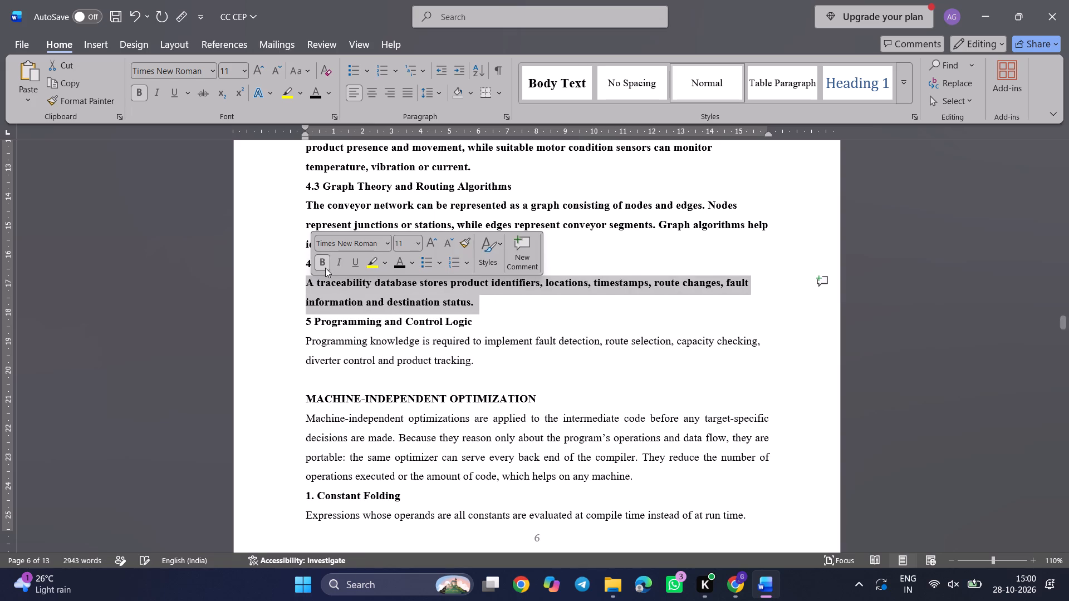
left_click(321, 265)
left_click(341, 298)
Unbold the Graph Theory and Routing Algorithms paragraph and shorten its heading number to 3.
scroll(341, 298, "up", 1)
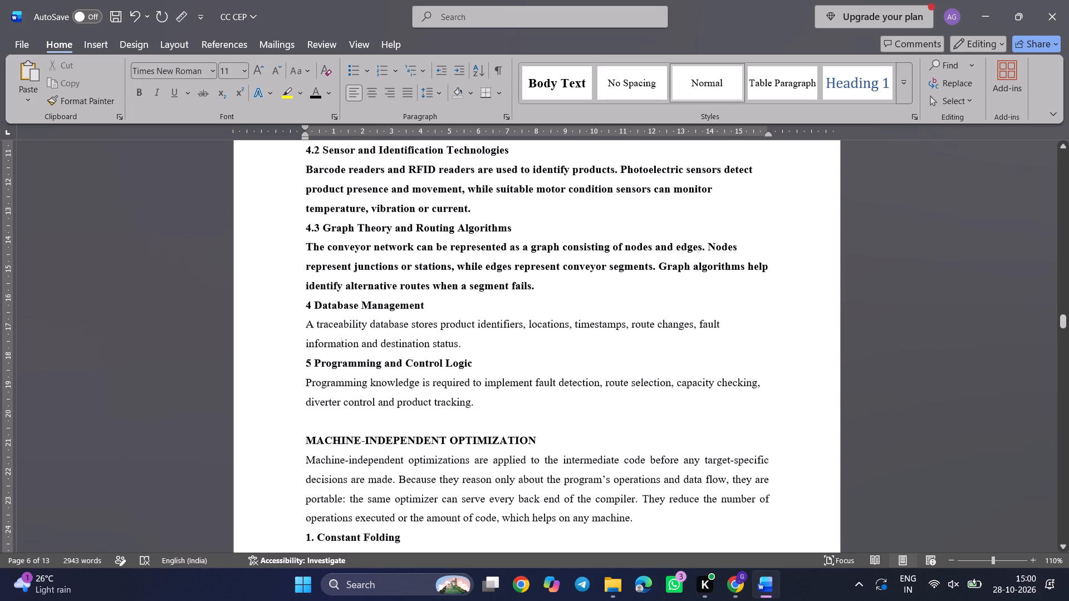
left_click(537, 292)
left_click_drag(537, 292, 398, 273)
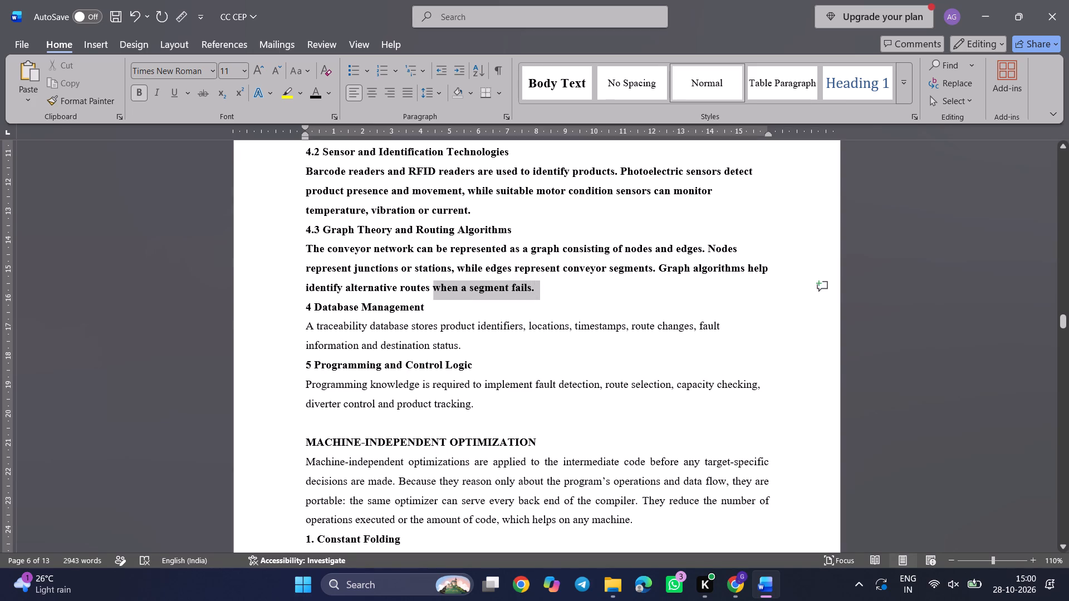
left_click_drag(398, 273, 312, 257)
left_click(323, 225)
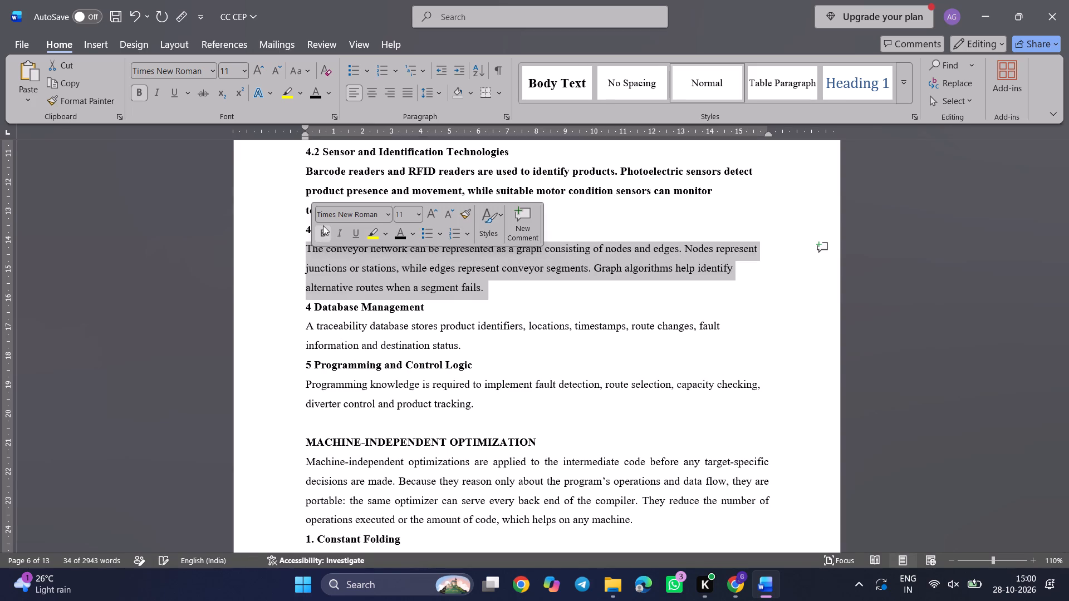
left_click(339, 292)
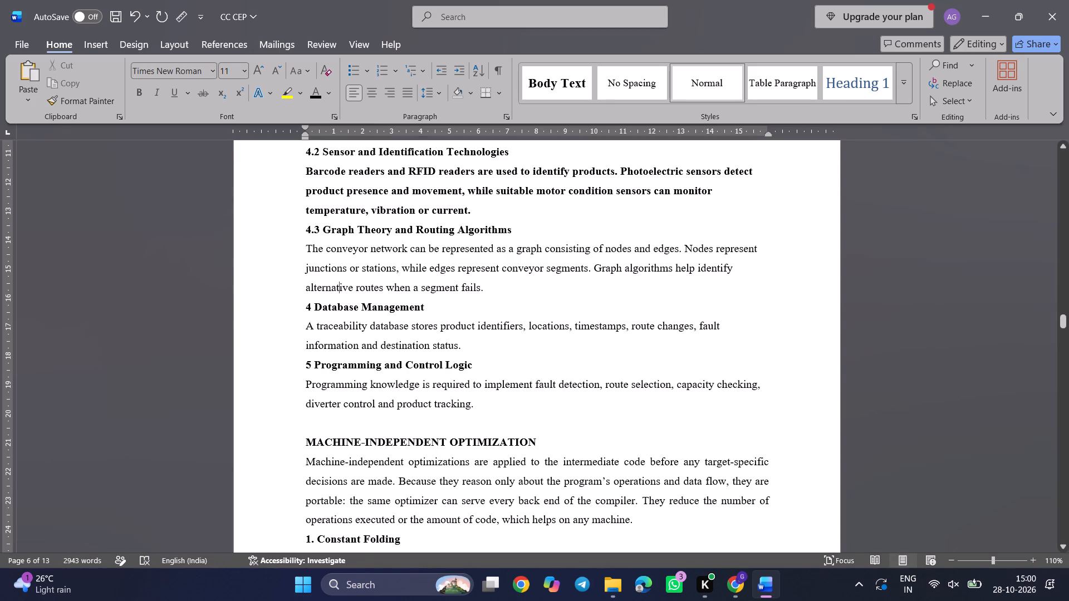
left_click(314, 227)
key("BackSpace")
key("BackSpace")
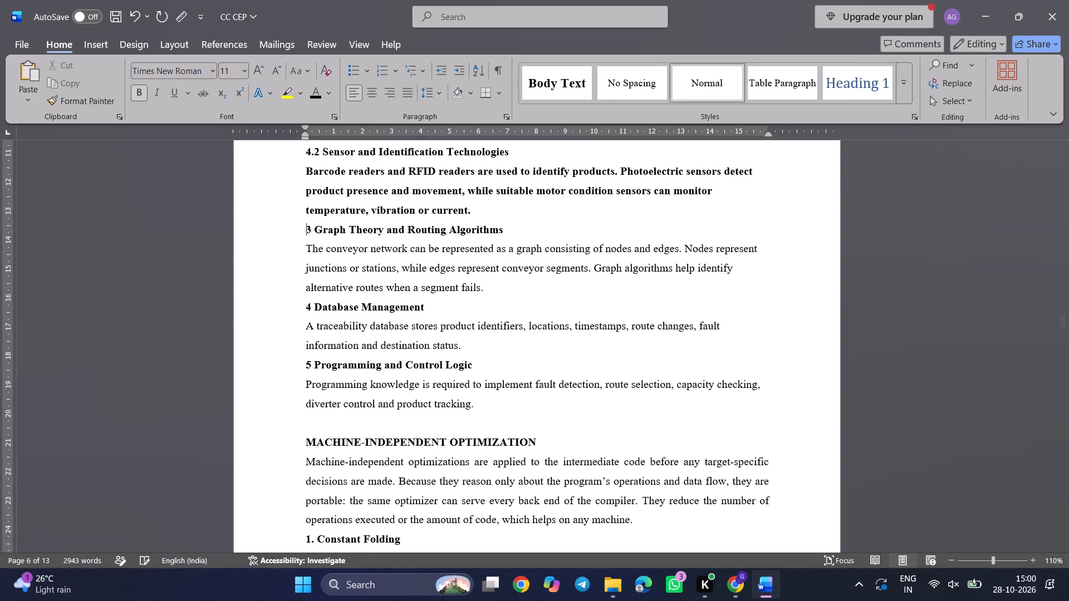
Unbold the Sensor and Identification Technologies paragraph and shorten its heading number to 2.
scroll(345, 220, "up", 1)
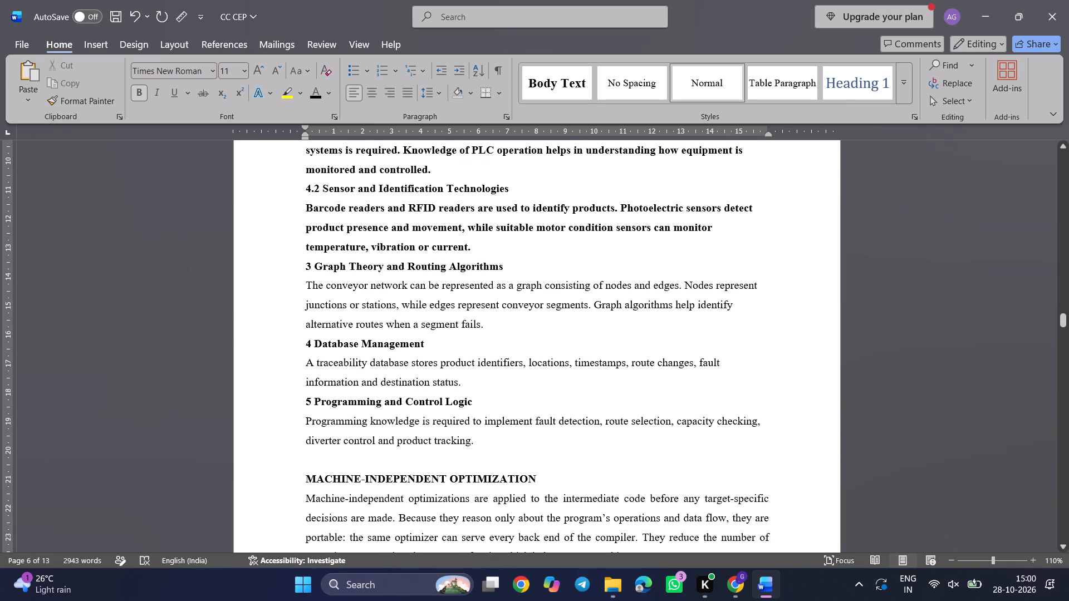
left_click_drag(489, 244, 319, 213)
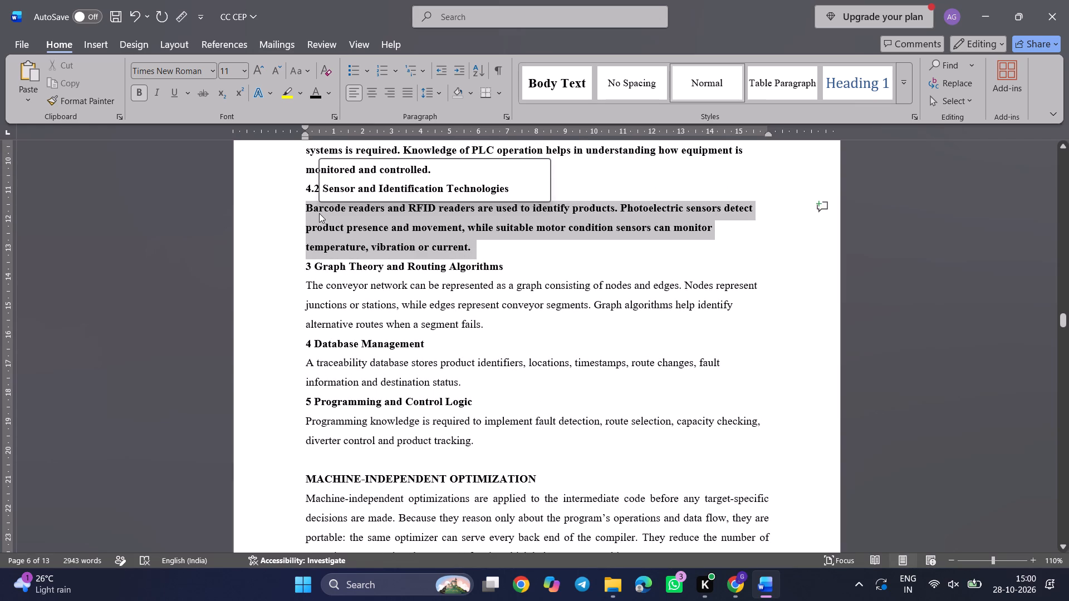
left_click(330, 189)
left_click(341, 231)
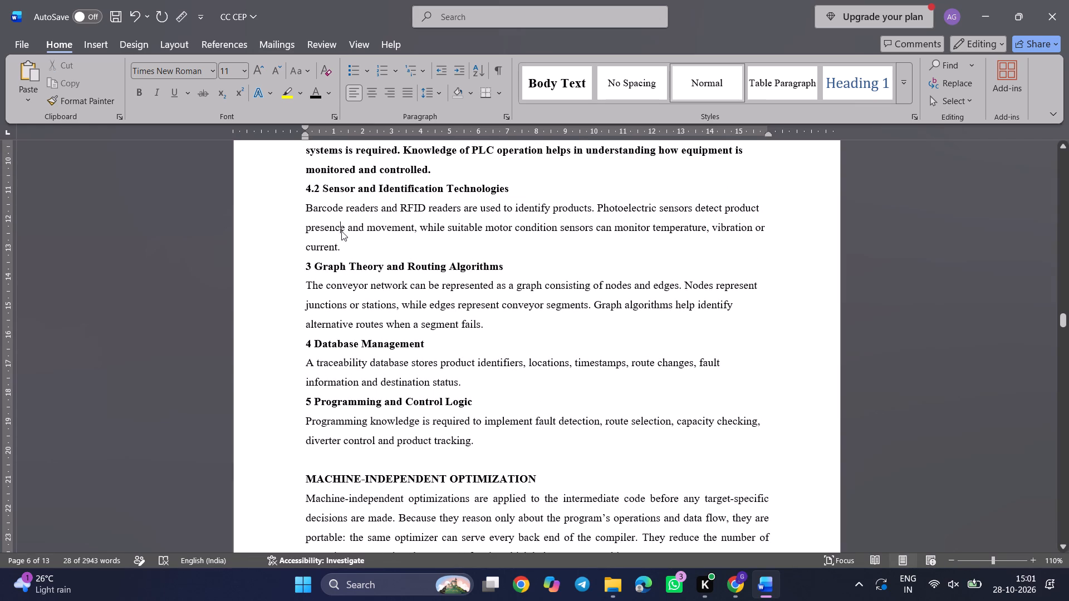
left_click(313, 185)
key("BackSpace")
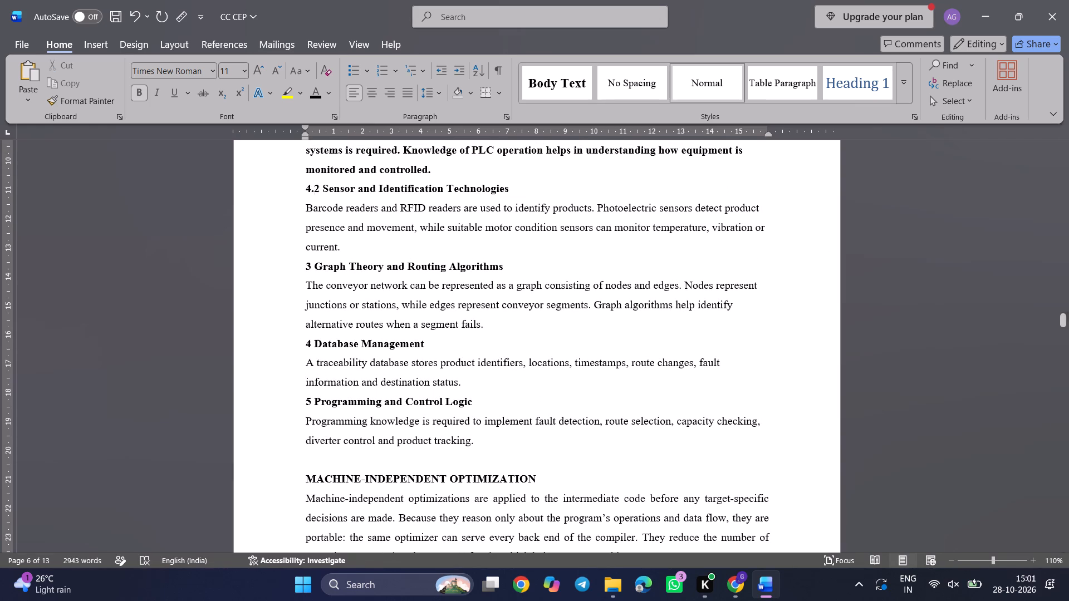
key("BackSpace")
Unbold the Industrial Automation Fundamentals paragraph and shorten its heading number to 1.
scroll(313, 185, "up", 1)
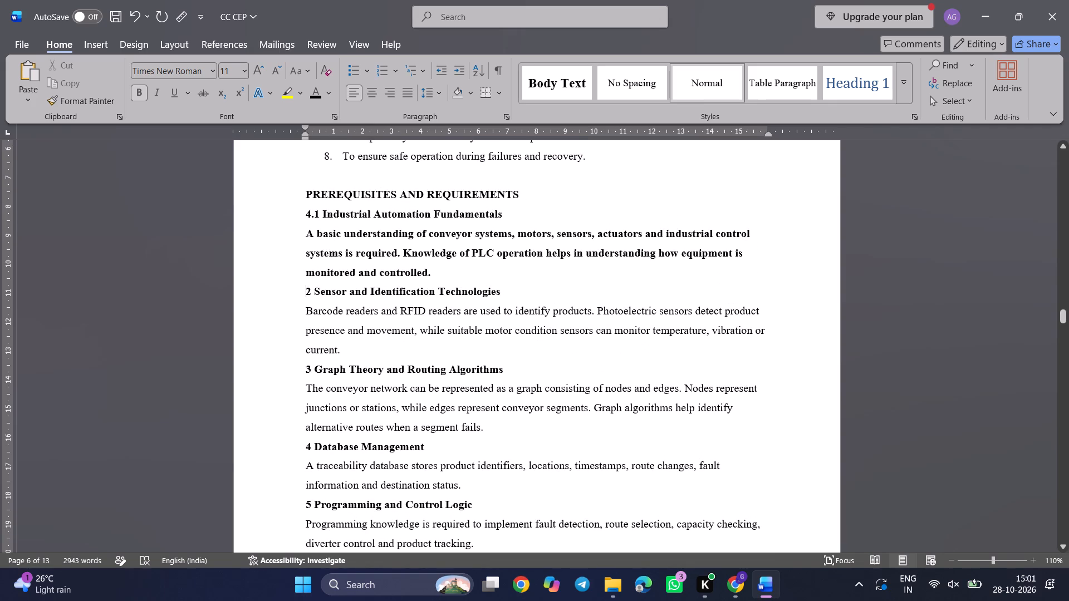
left_click_drag(443, 270, 307, 242)
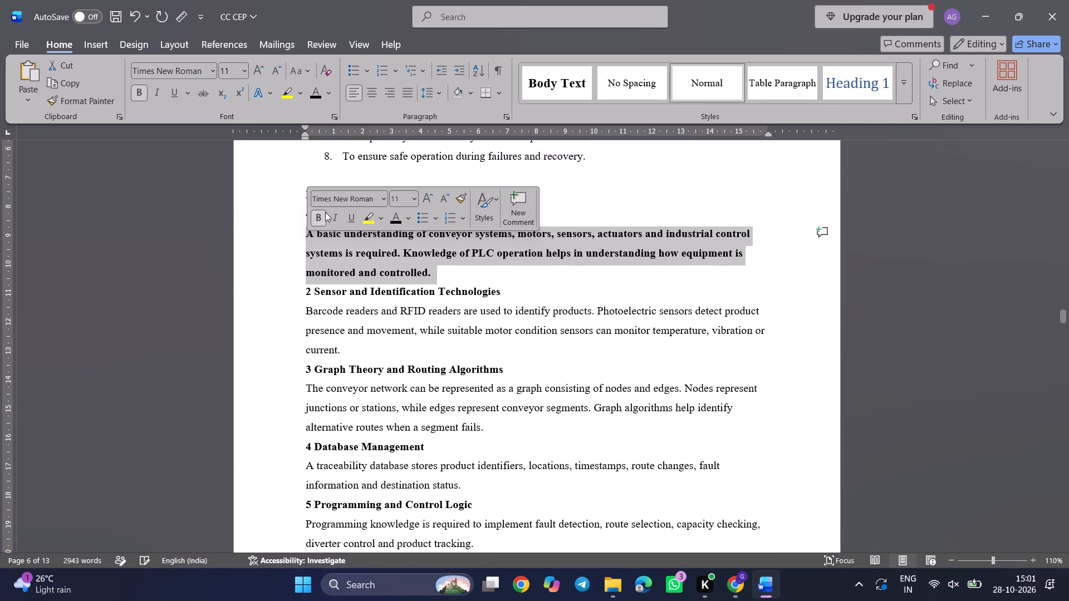
left_click(321, 218)
left_click(340, 263)
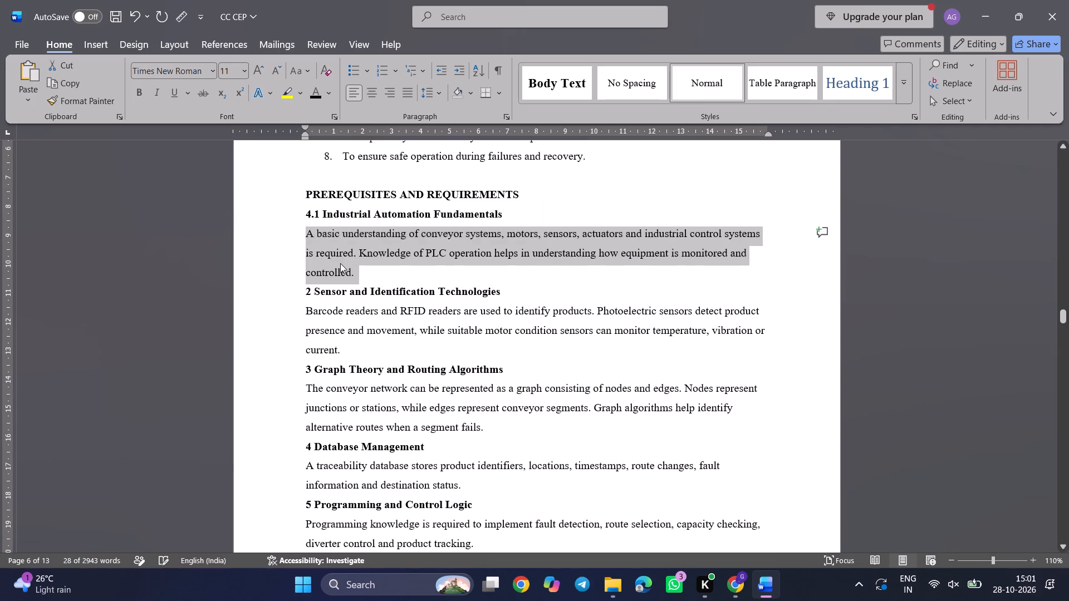
left_click(312, 215)
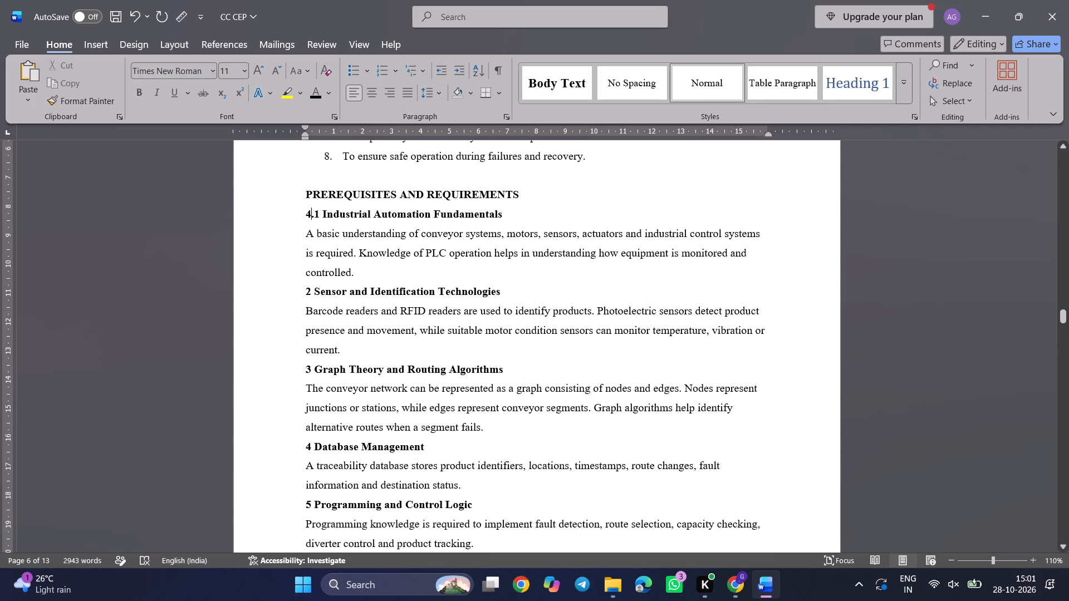
key("Right")
key("BackSpace")
key("BackSpace")
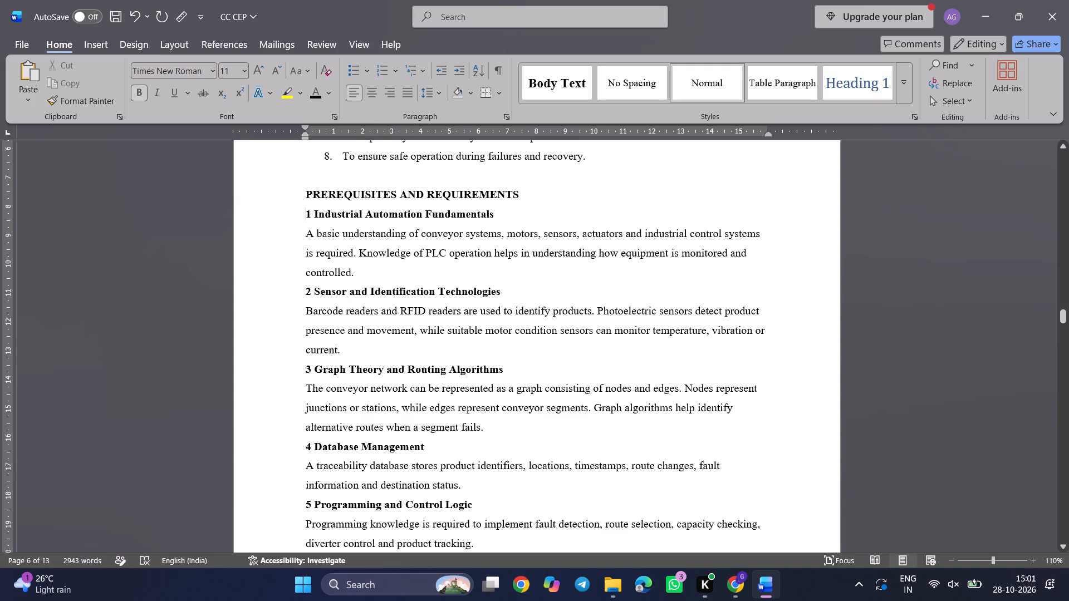
scroll(438, 320, "down", 1)
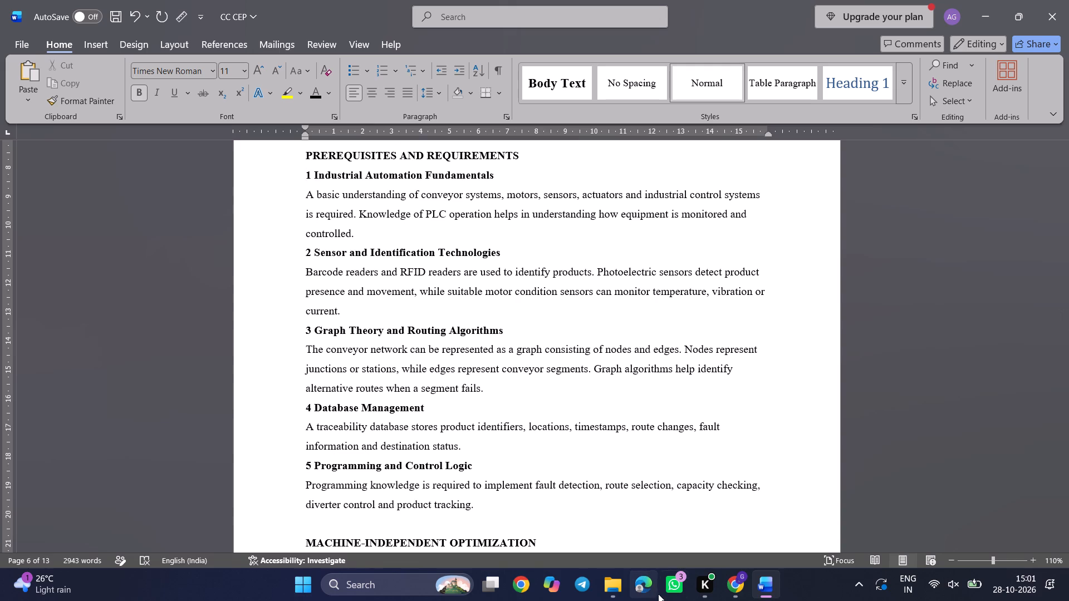
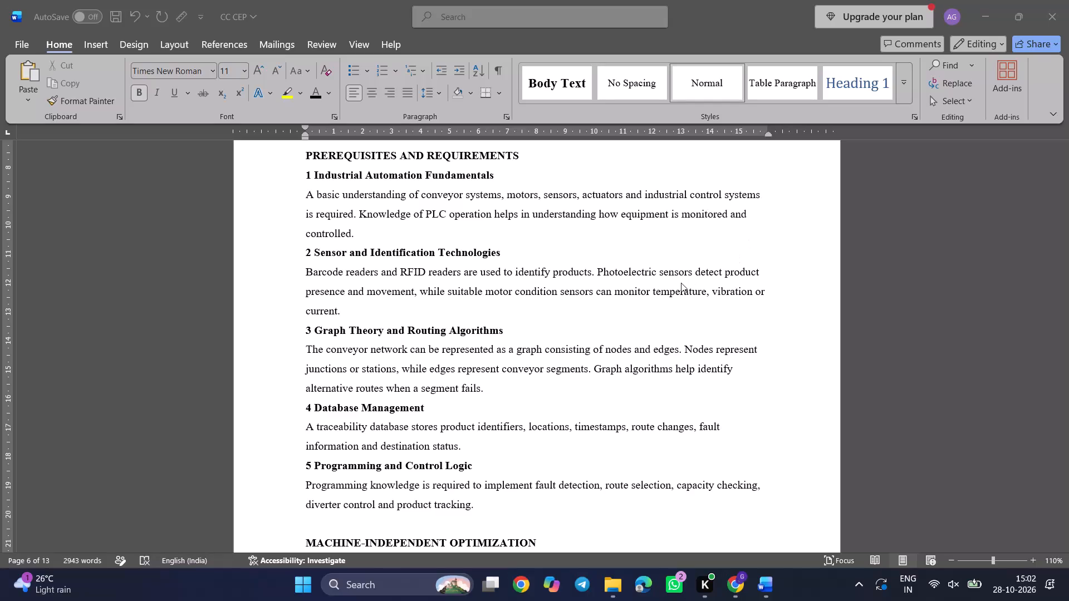
scroll(681, 283, "down", 1)
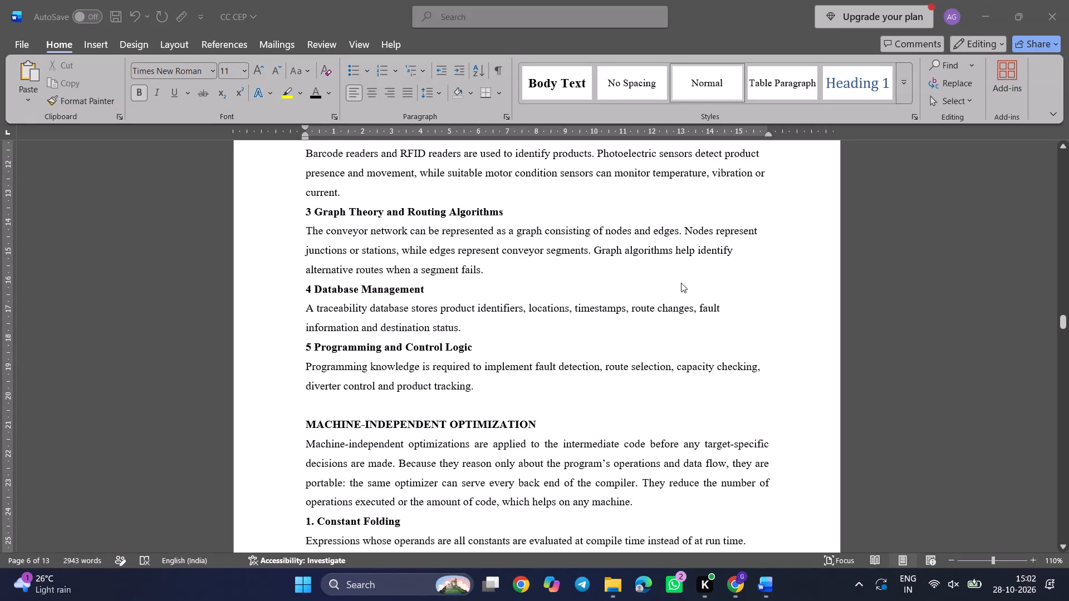
scroll(681, 283, "down", 1)
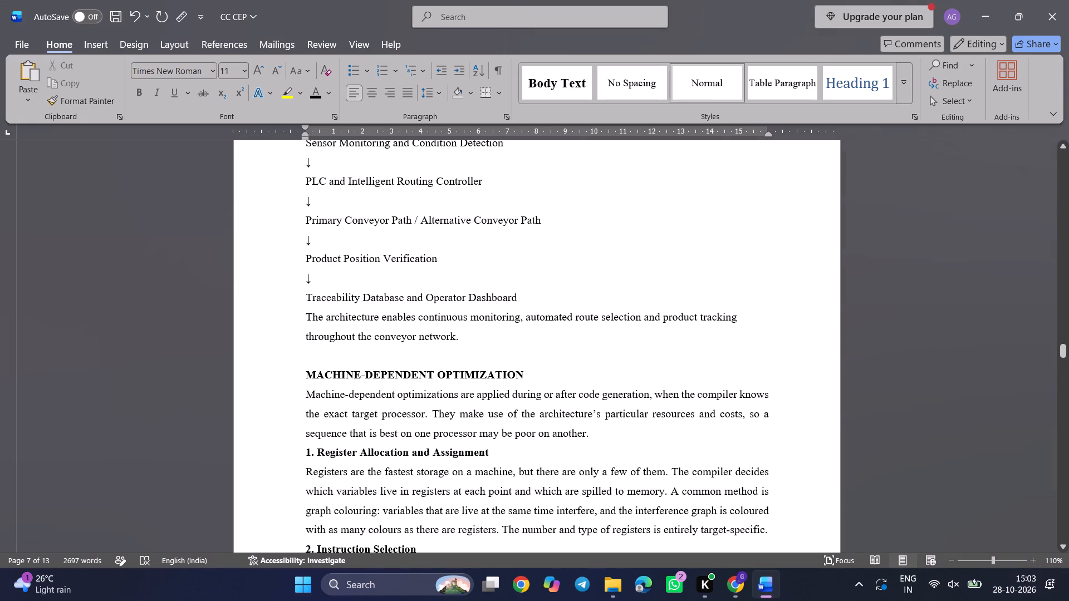
left_click_drag(302, 377, 418, 515)
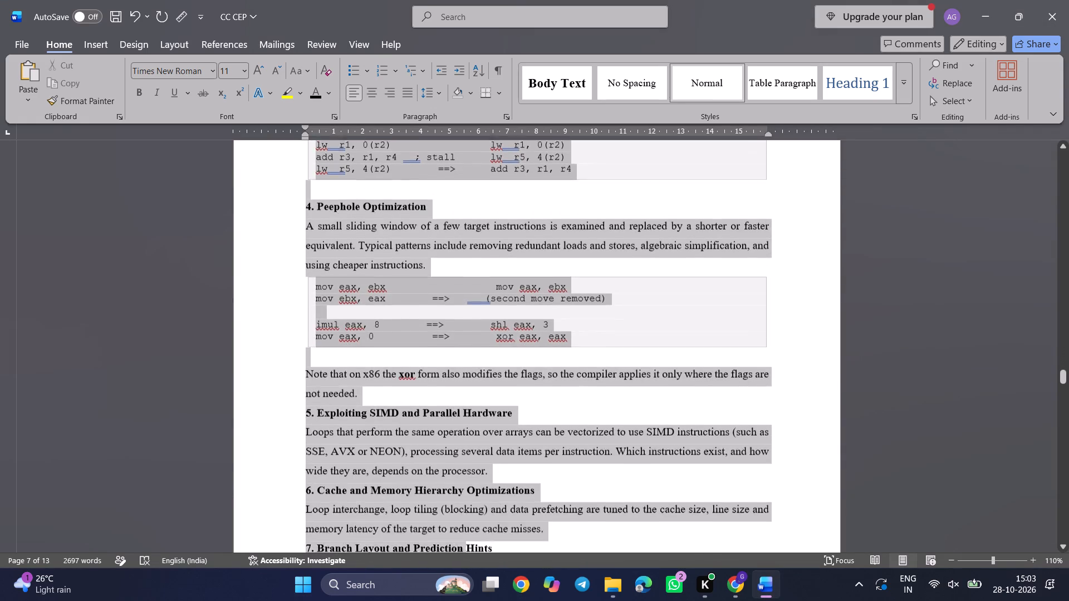
left_click_drag(418, 515, 414, 567)
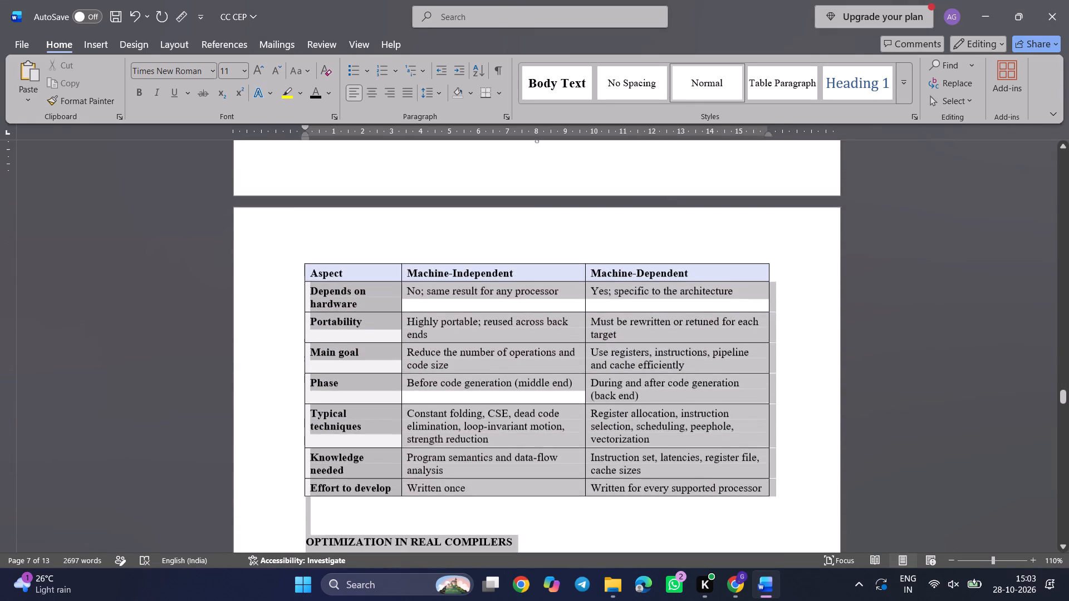
left_click_drag(414, 567, 446, 114)
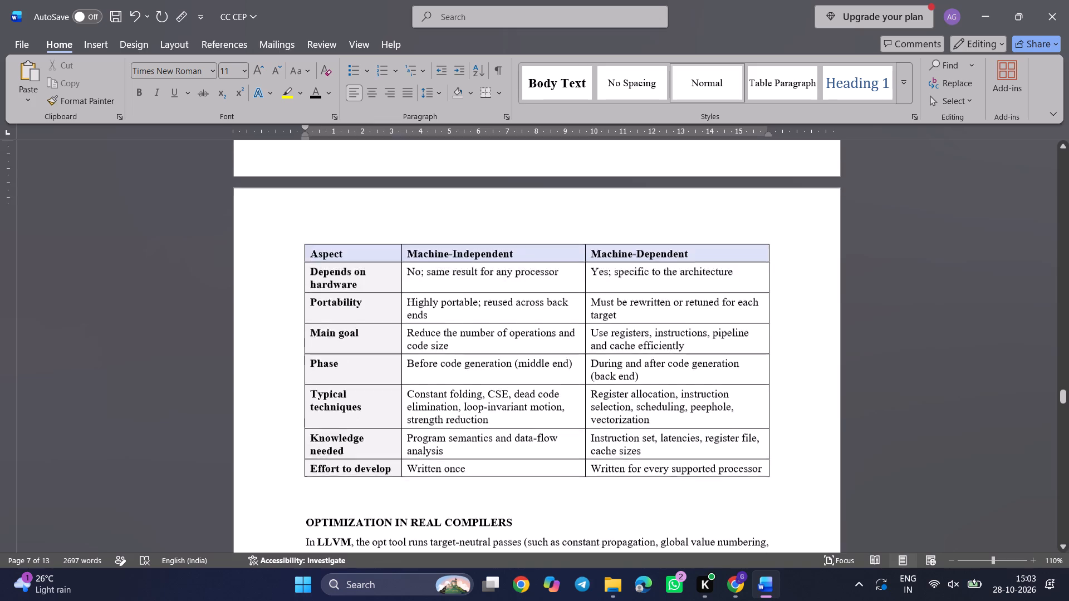
left_click_drag(446, 114, 524, 556)
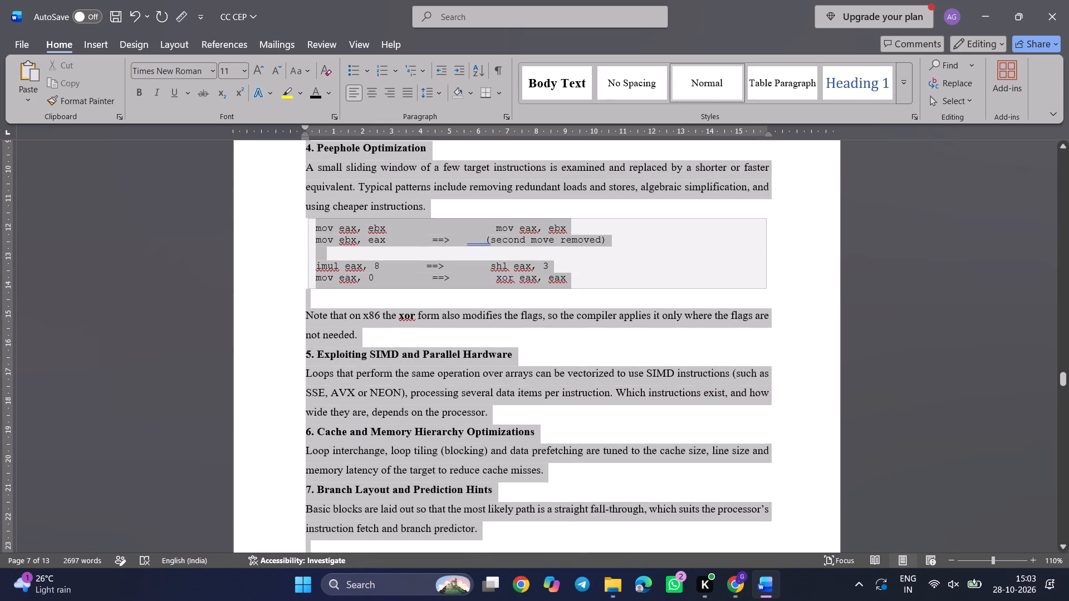
left_click_drag(524, 556, 524, 497)
key("ctrl+v")
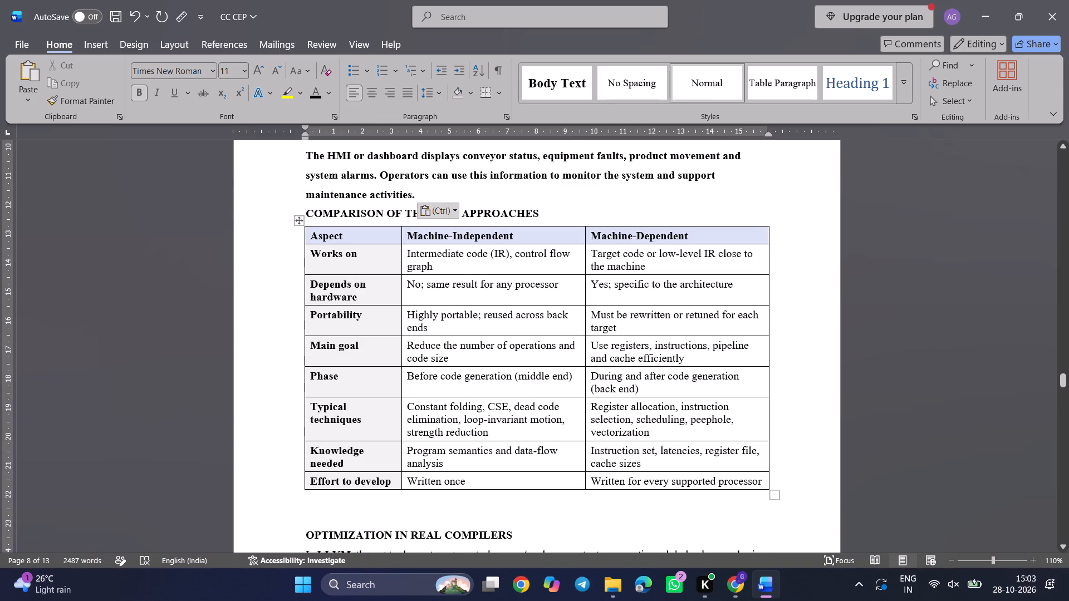
Delete the heading comparing the two approaches together with its Machine-Independent versus Machine-Dependent table.
left_click_drag(306, 218, 565, 499)
key("BackSpace")
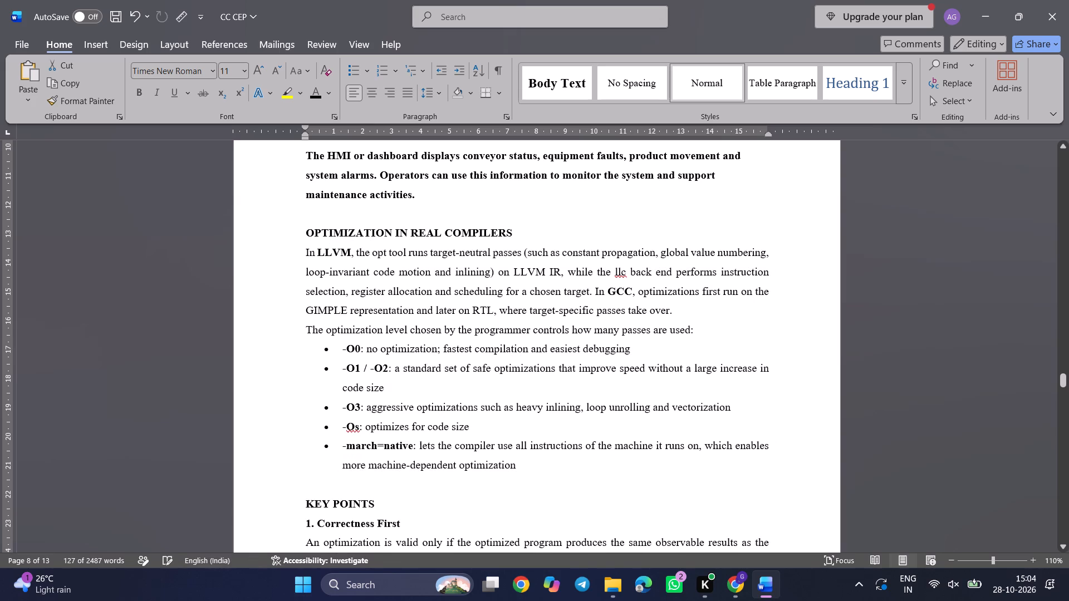
Renumber the Human-Machine Interface heading as 8 and remove bold from the paragraph beneath it.
scroll(565, 499, "up", 1)
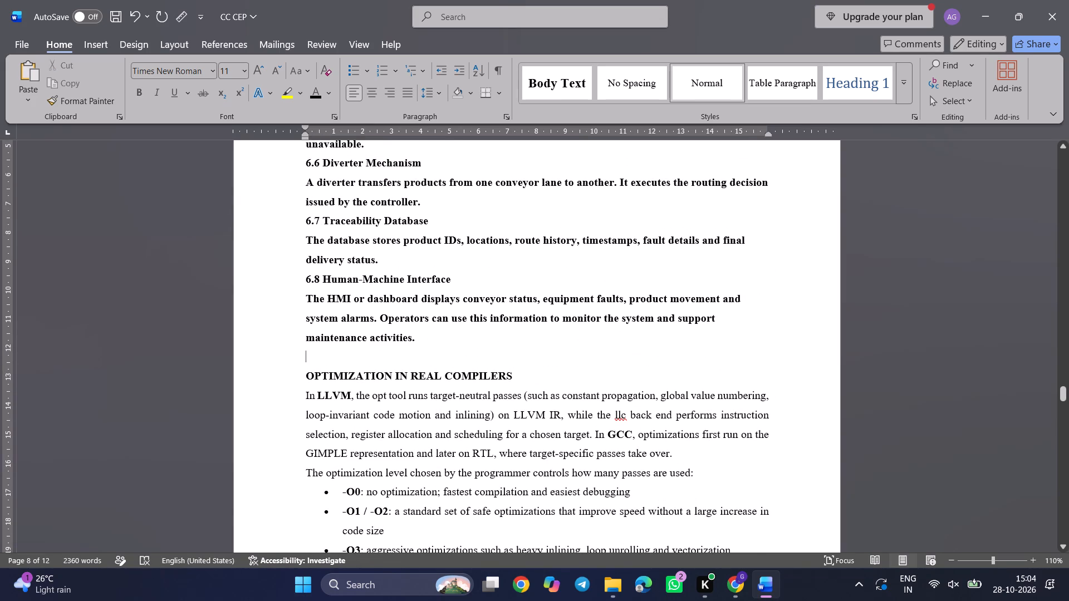
left_click(313, 282)
key("BackSpace")
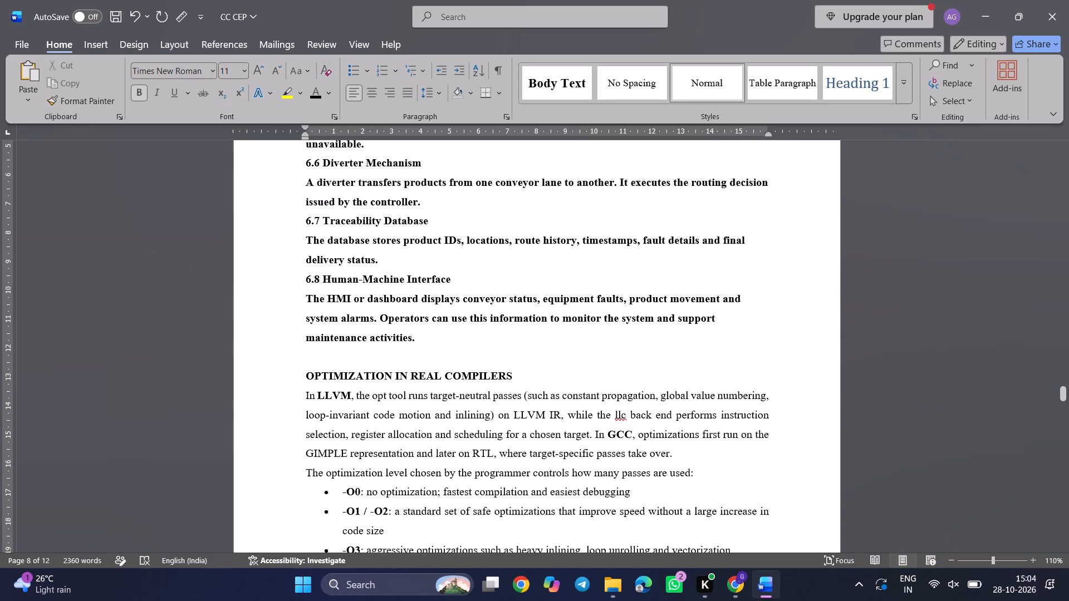
key("BackSpace")
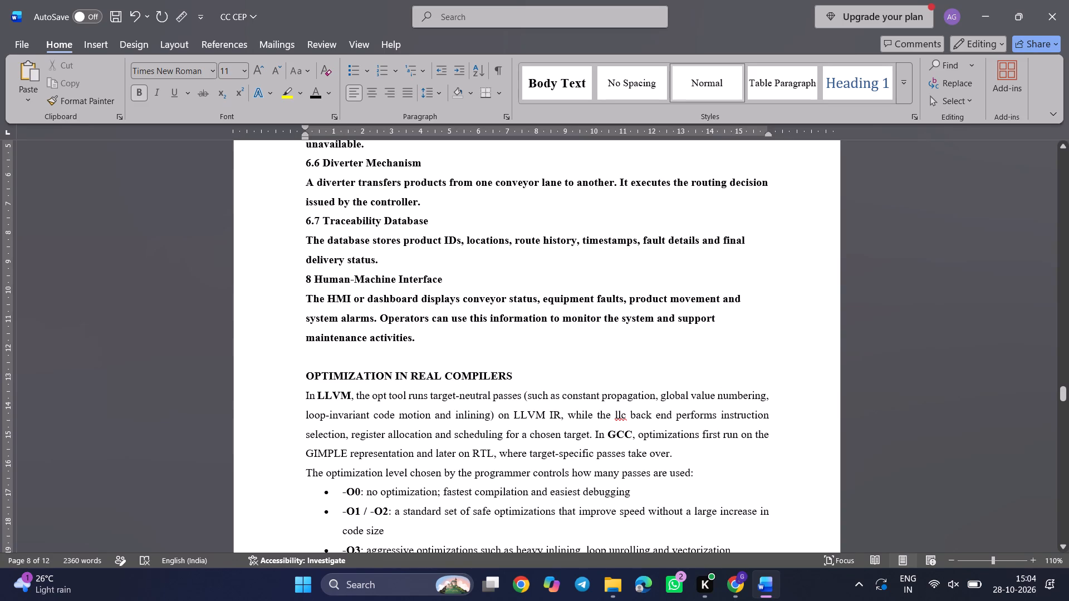
left_click_drag(418, 340, 306, 293)
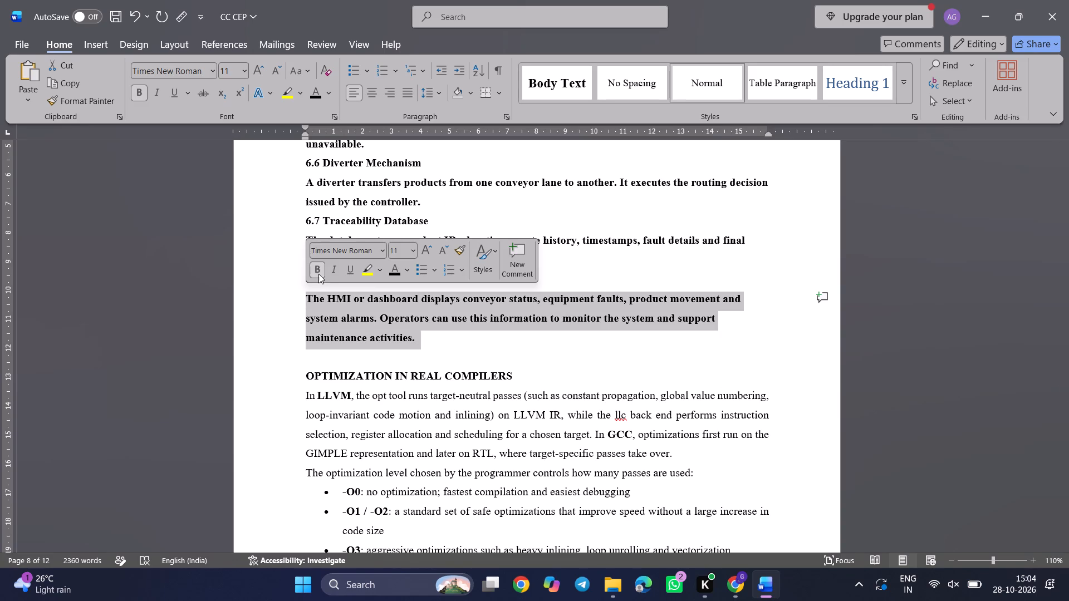
left_click(318, 274)
left_click(336, 312)
Renumber the Traceability Database heading as 7 and remove bold from the paragraph beneath it.
scroll(336, 312, "up", 1)
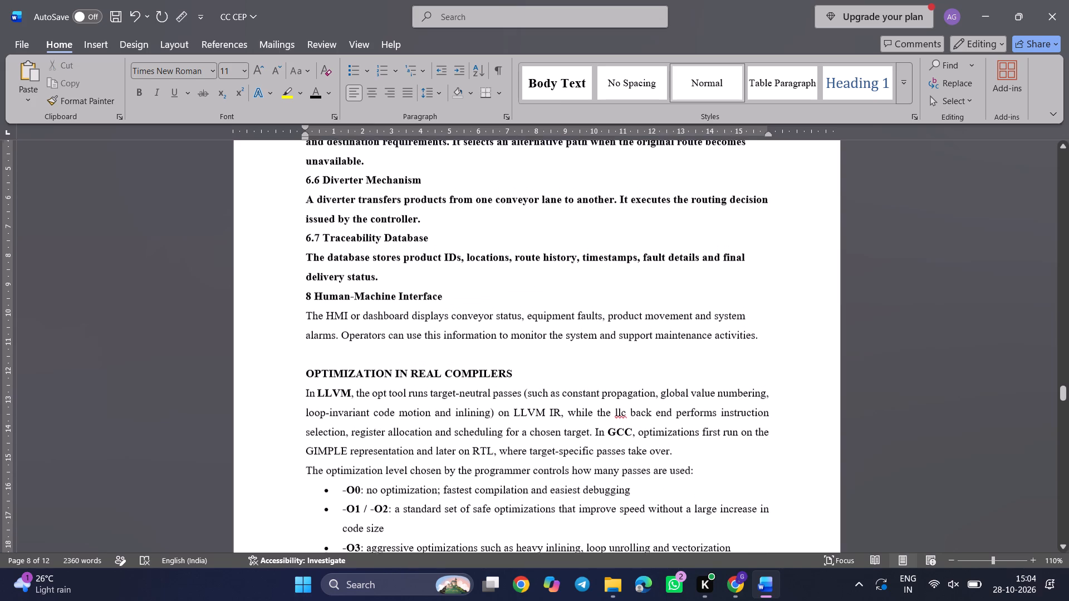
scroll(336, 312, "up", 1)
left_click(313, 254)
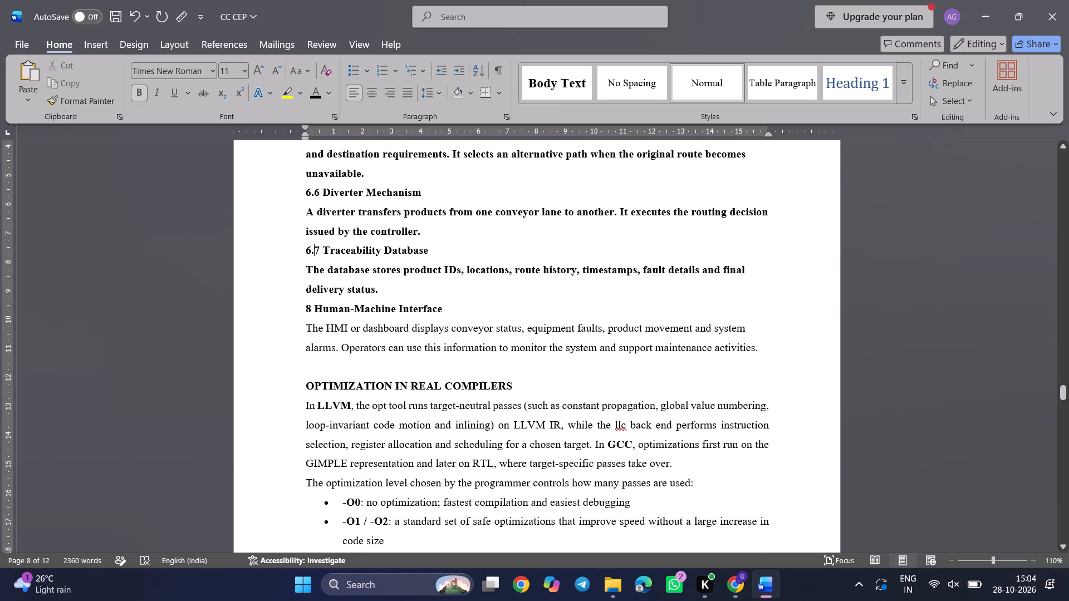
key("BackSpace")
key("BackSpace")
left_click_drag(379, 294, 305, 269)
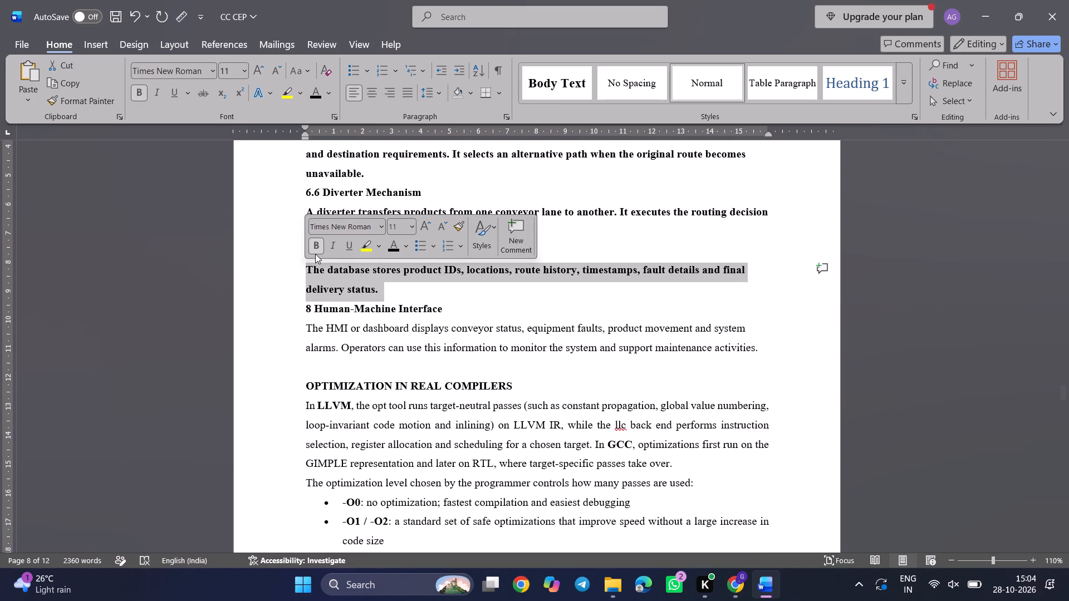
left_click(315, 249)
left_click(327, 288)
Renumber the Diverter Mechanism heading as 6 and remove bold from the paragraph beneath it.
scroll(327, 288, "up", 1)
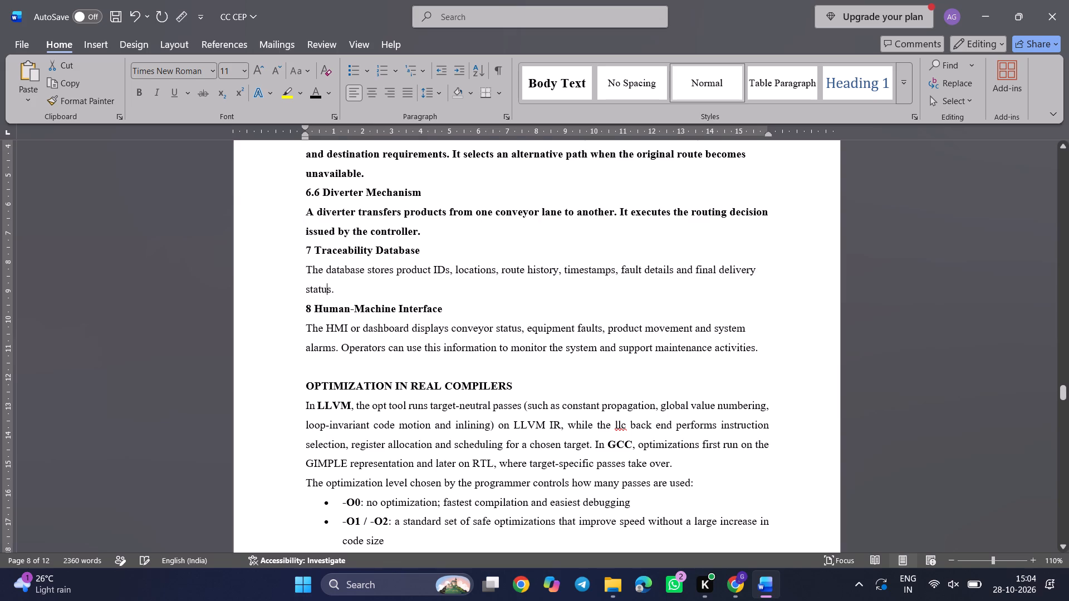
scroll(327, 288, "up", 1)
left_click(313, 237)
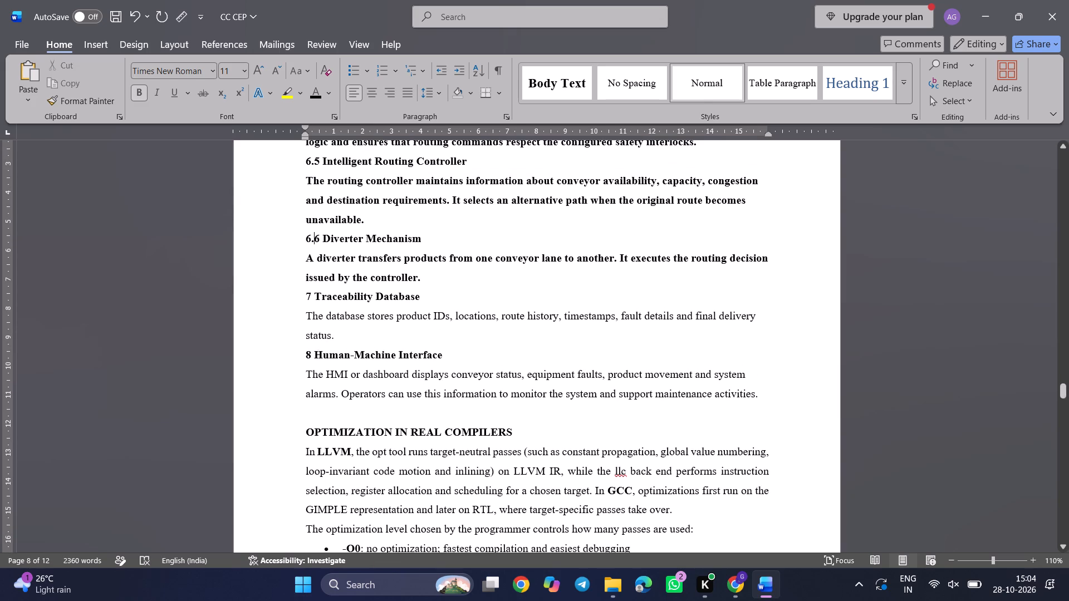
key("BackSpace")
key("BackSpace")
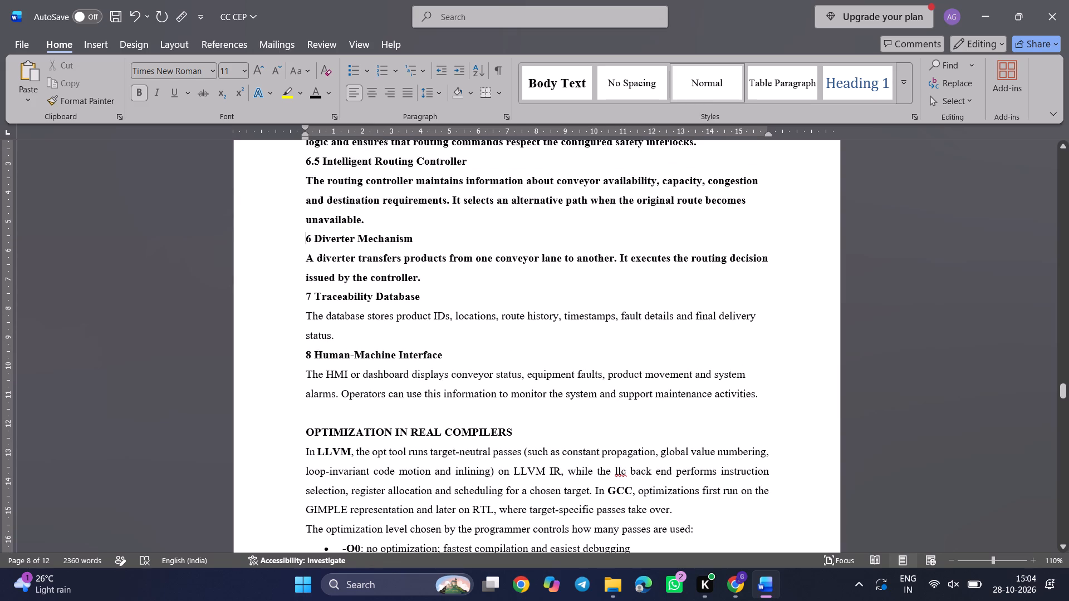
left_click_drag(424, 280, 315, 259)
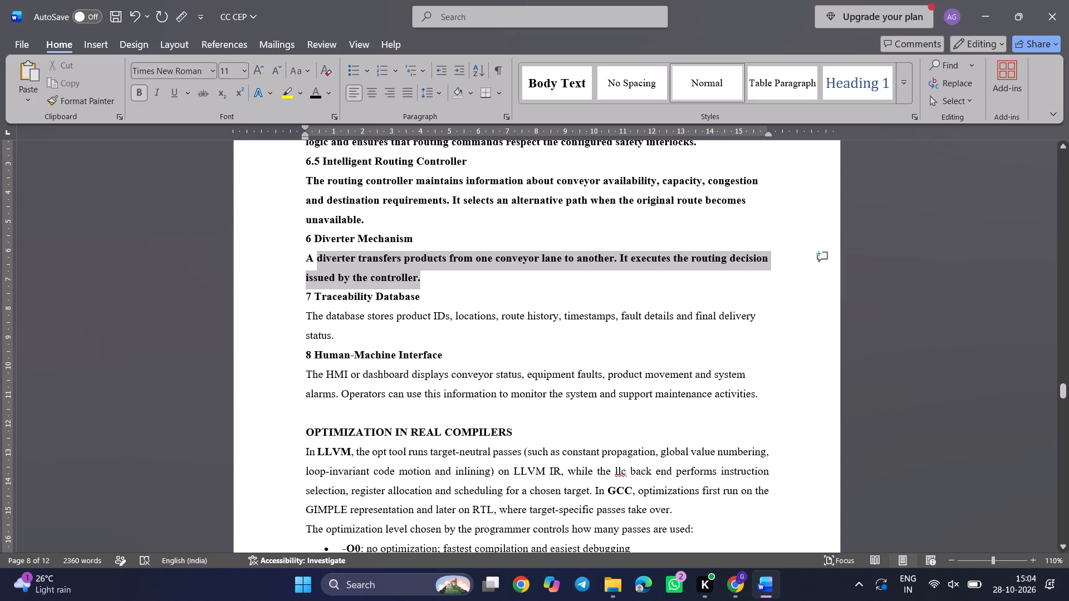
left_click_drag(315, 259, 308, 258)
left_click(313, 237)
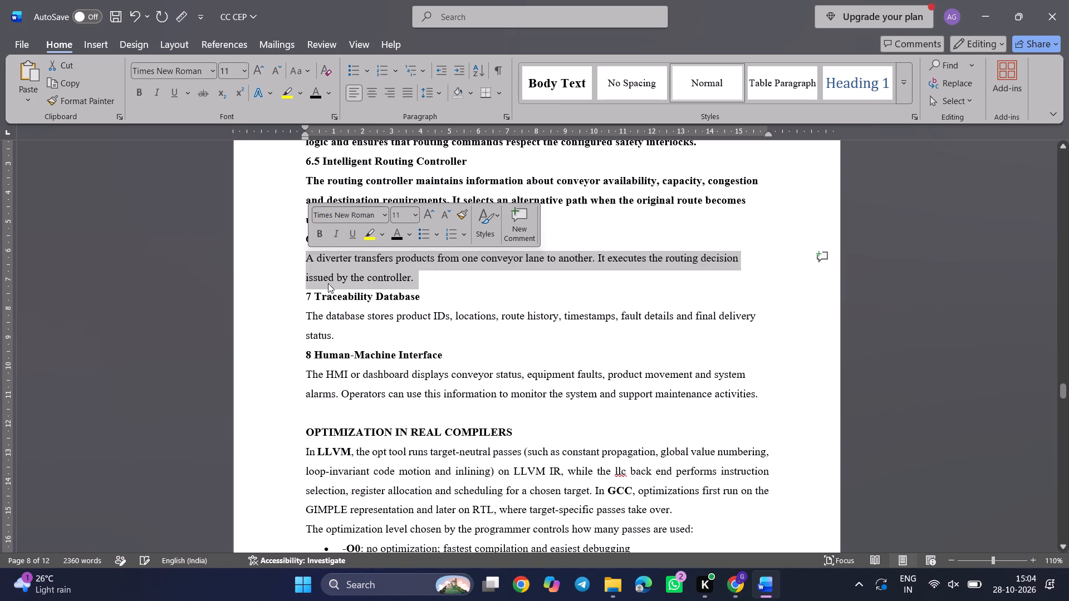
left_click(328, 285)
Remove bold from the paragraph under the Intelligent Routing Controller heading.
scroll(328, 285, "up", 1)
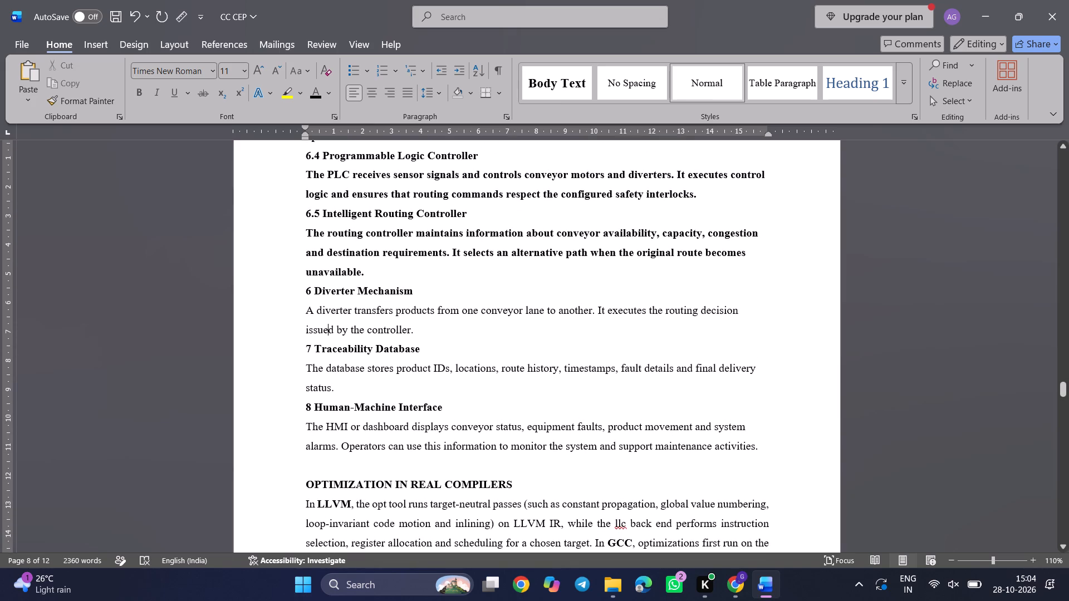
left_click_drag(367, 274, 311, 233)
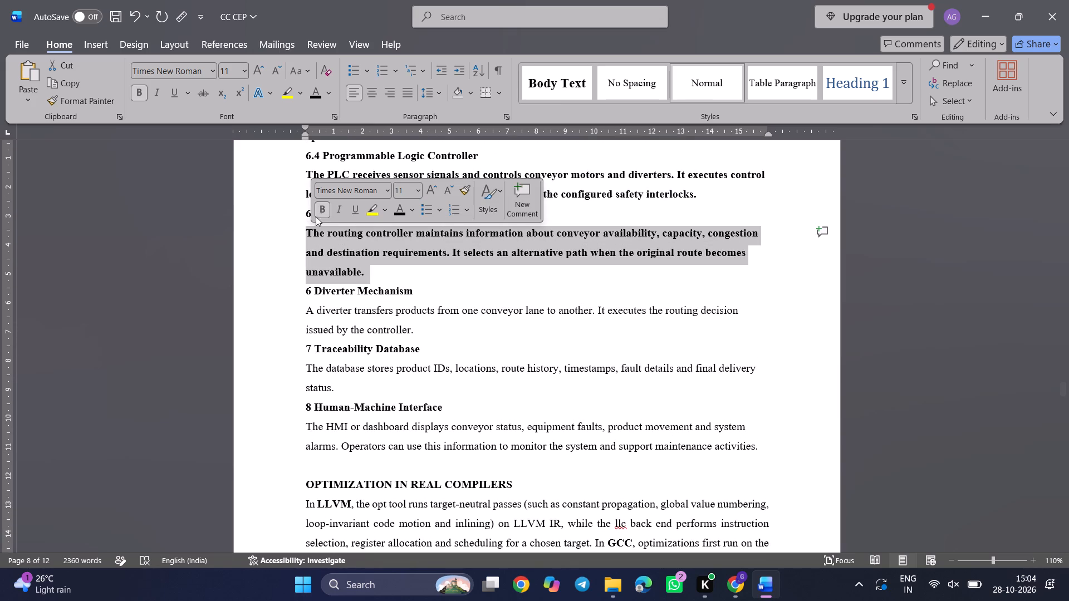
left_click(320, 210)
left_click(370, 250)
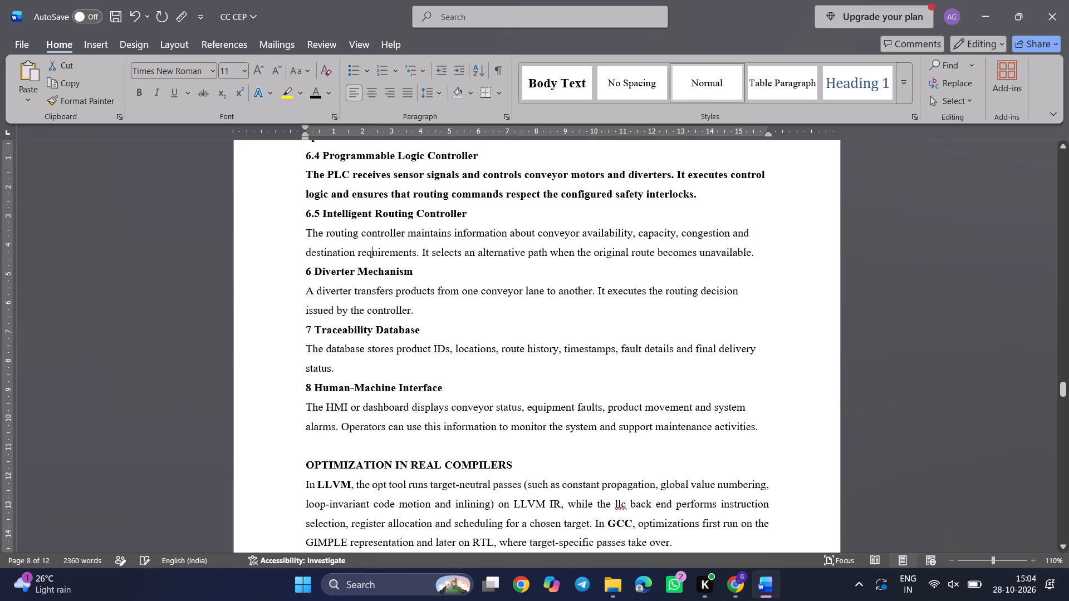
Renumber the Intelligent Routing Controller heading as 5.
left_click(314, 214)
key("BackSpace")
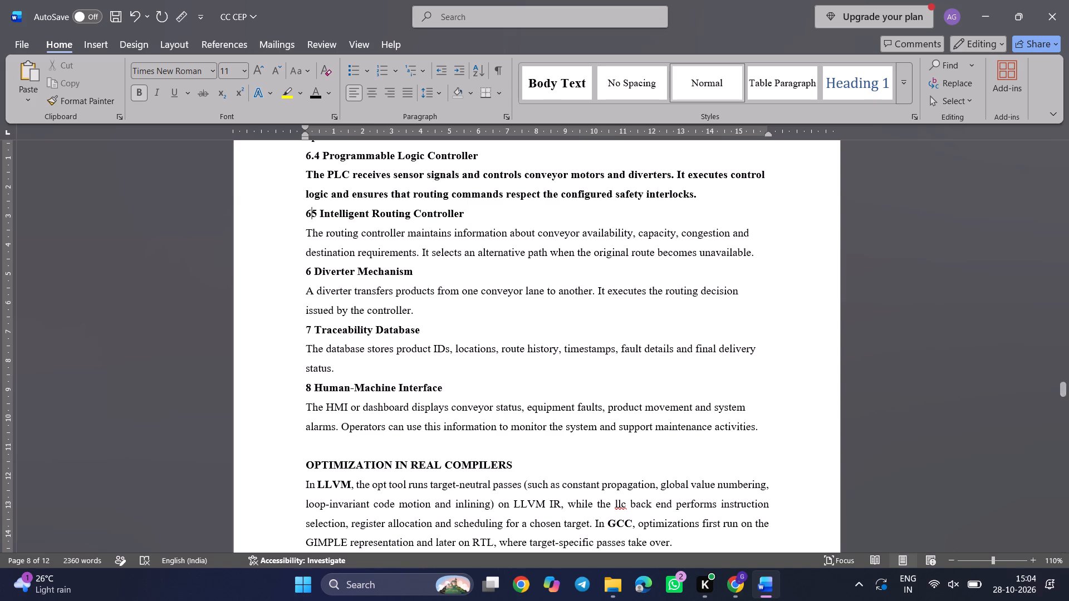
key("BackSpace")
Remove bold from the paragraph under the Programmable Logic Controller heading and renumber that heading as 4.
scroll(314, 214, "up", 1)
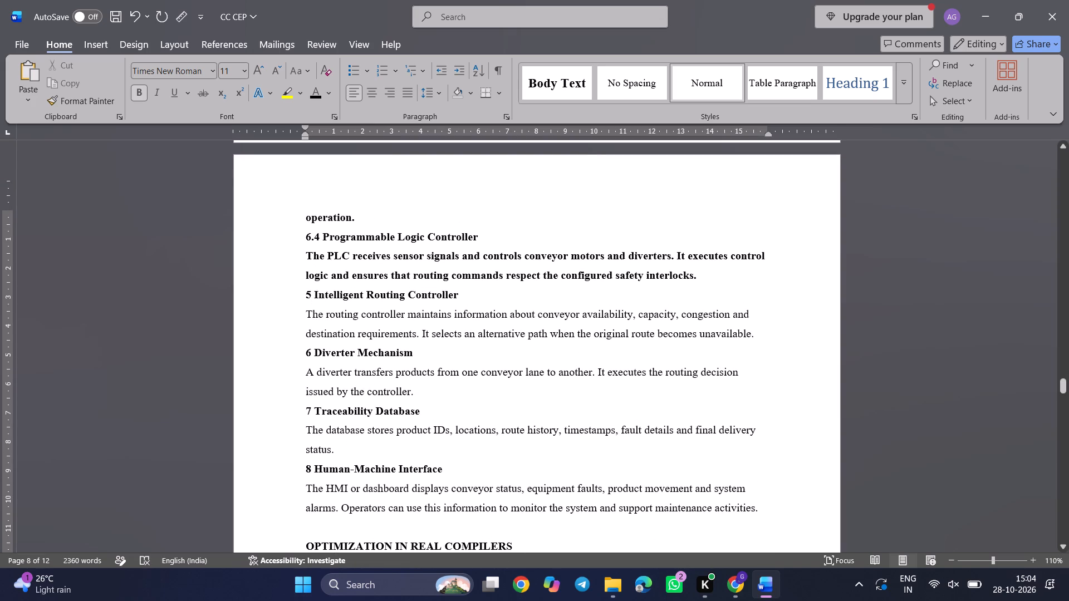
left_click_drag(699, 278, 555, 267)
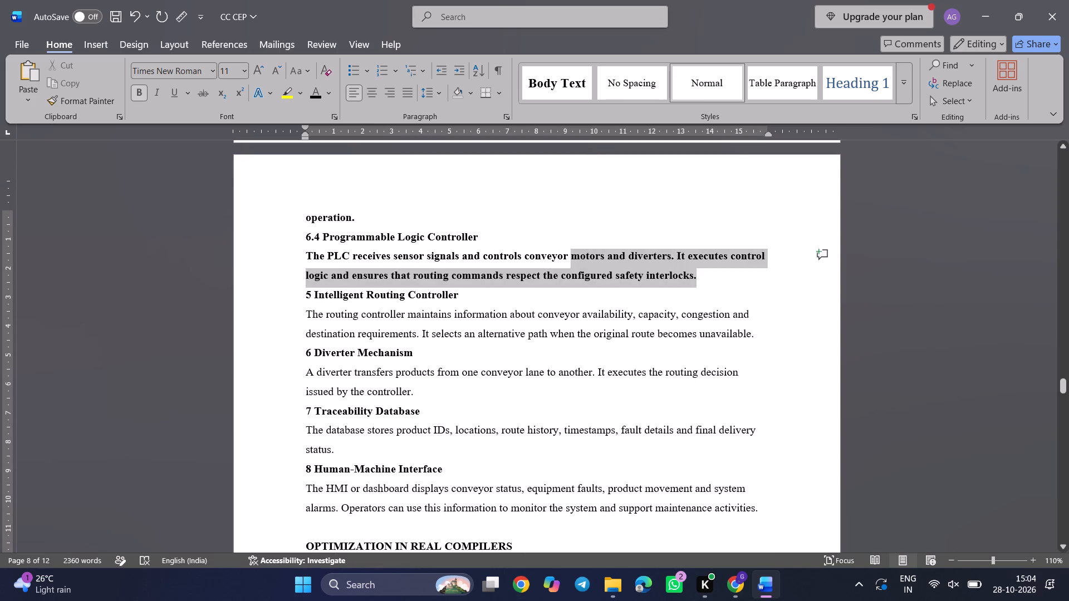
left_click_drag(555, 267, 310, 260)
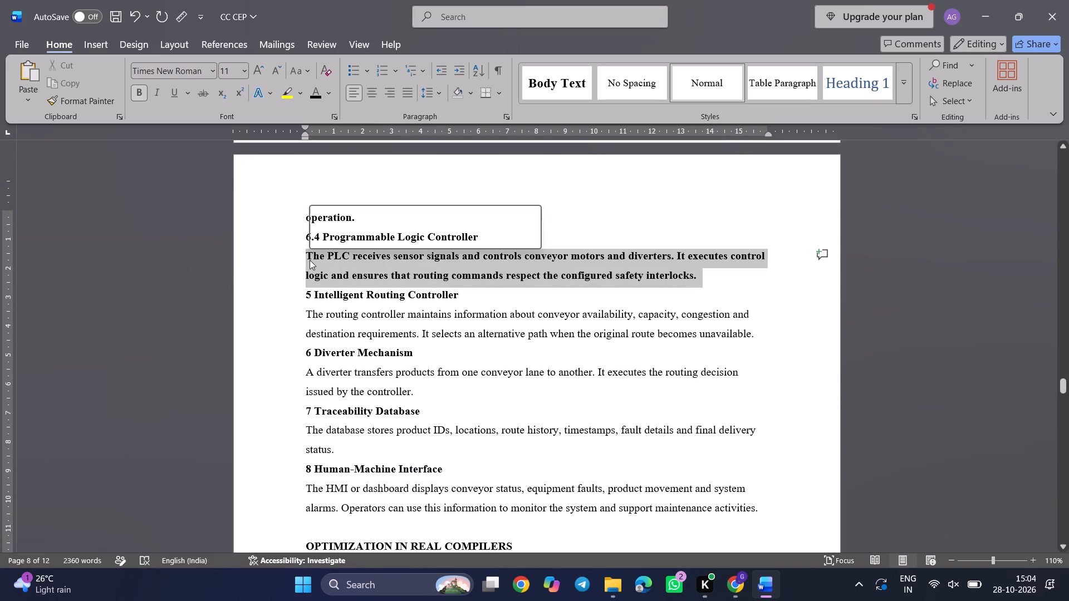
left_click(320, 239)
left_click(308, 260)
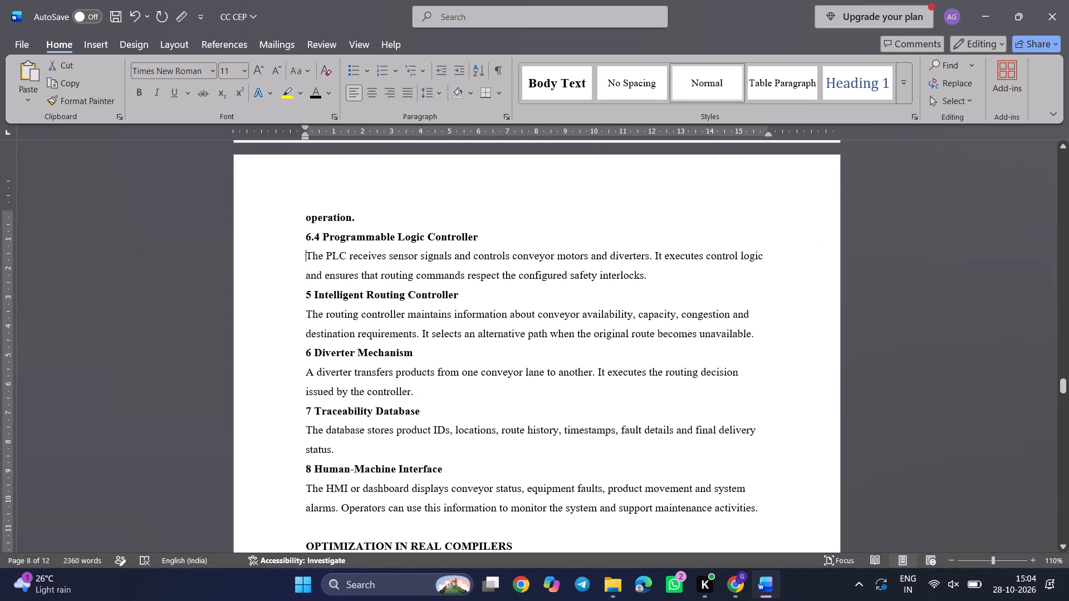
left_click(313, 238)
key("BackSpace")
key("BackSpace")
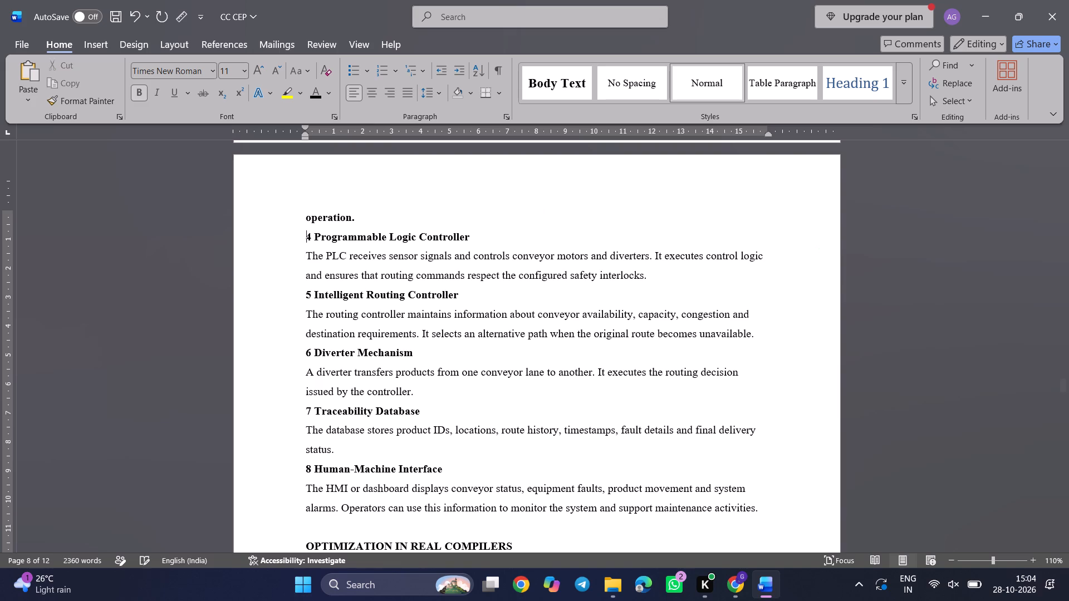
Remove bold from the paragraph under the Motor Condition Sensors heading and renumber that heading as 3.
scroll(313, 238, "up", 1)
left_click_drag(361, 298, 345, 201)
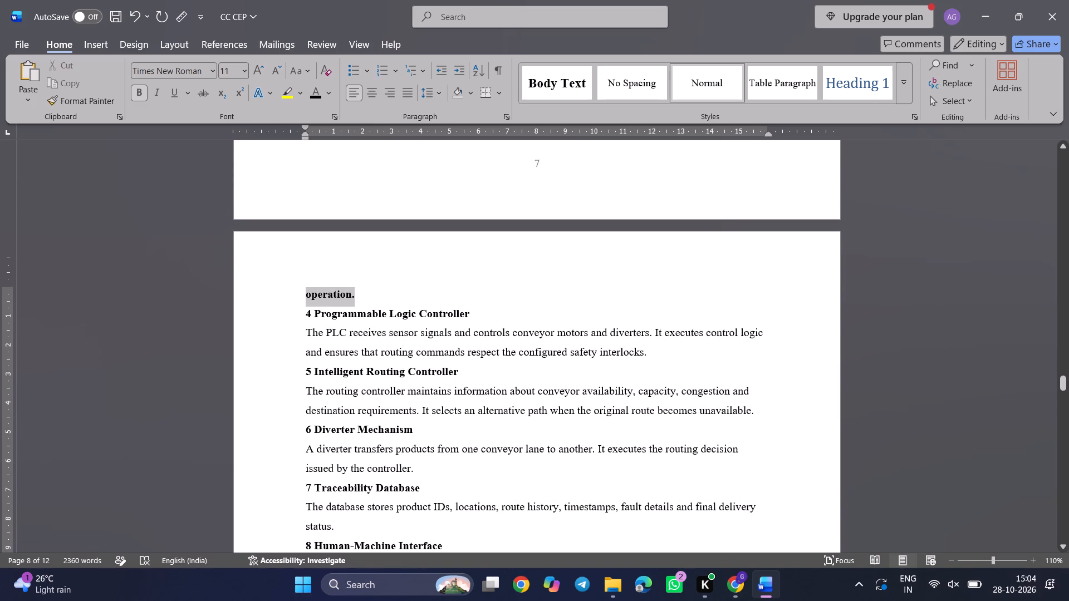
left_click_drag(345, 201, 314, 188)
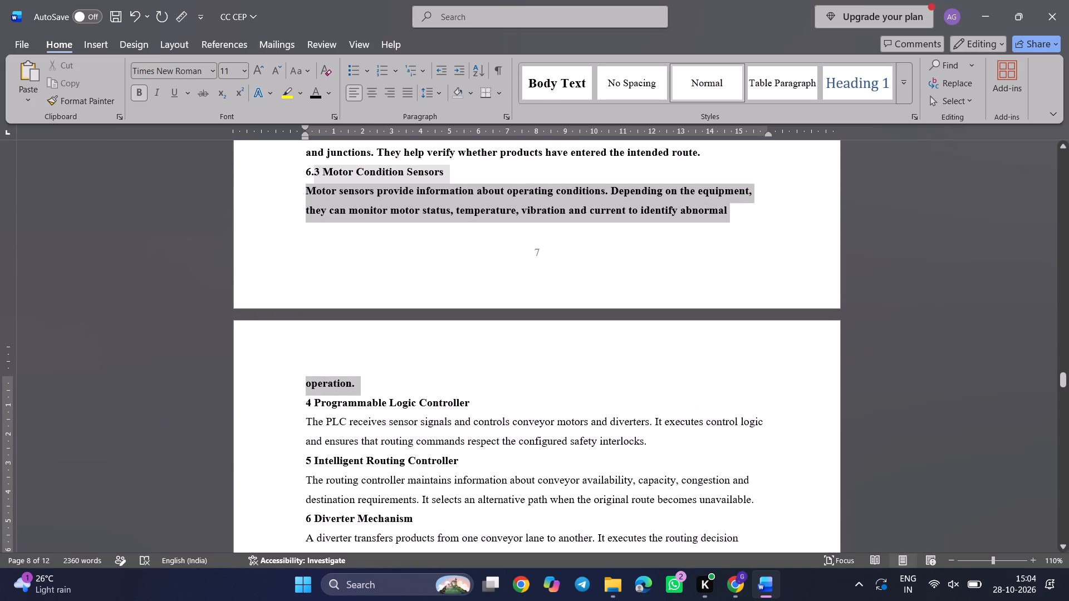
left_click_drag(314, 188, 313, 188)
left_click(326, 162)
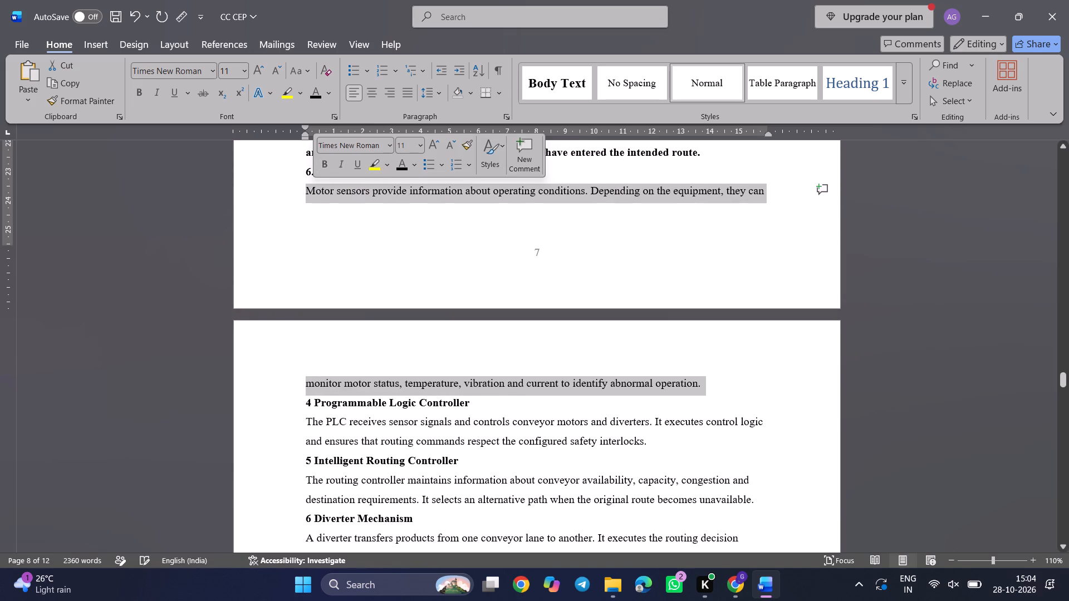
left_click(332, 221)
left_click(312, 169)
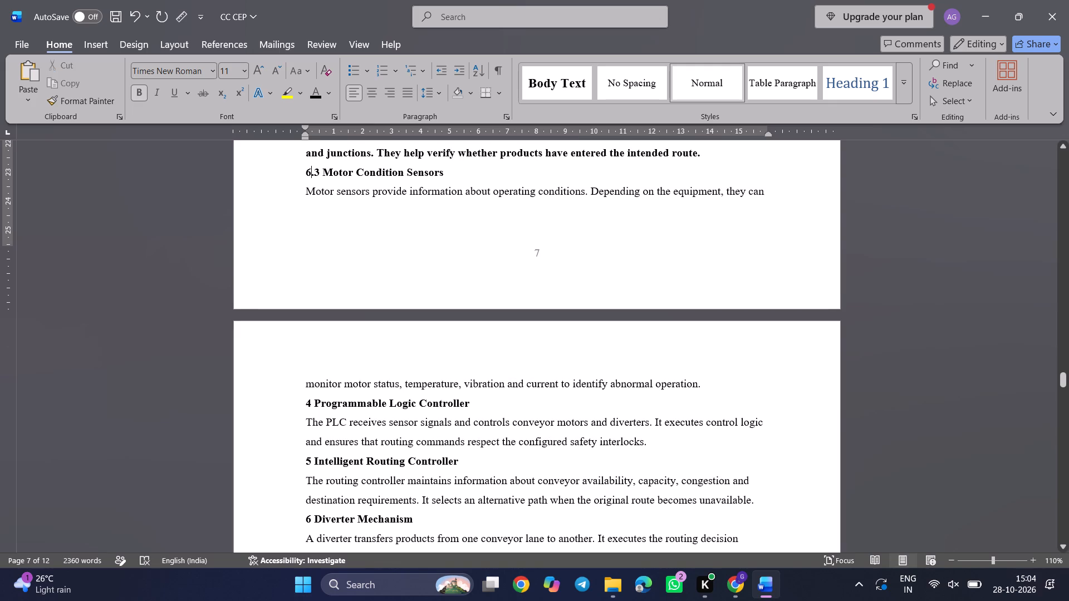
key("Right")
key("BackSpace")
key("BackSpace")
Renumber the Photoelectric Sensors heading as 2.
scroll(312, 169, "up", 1)
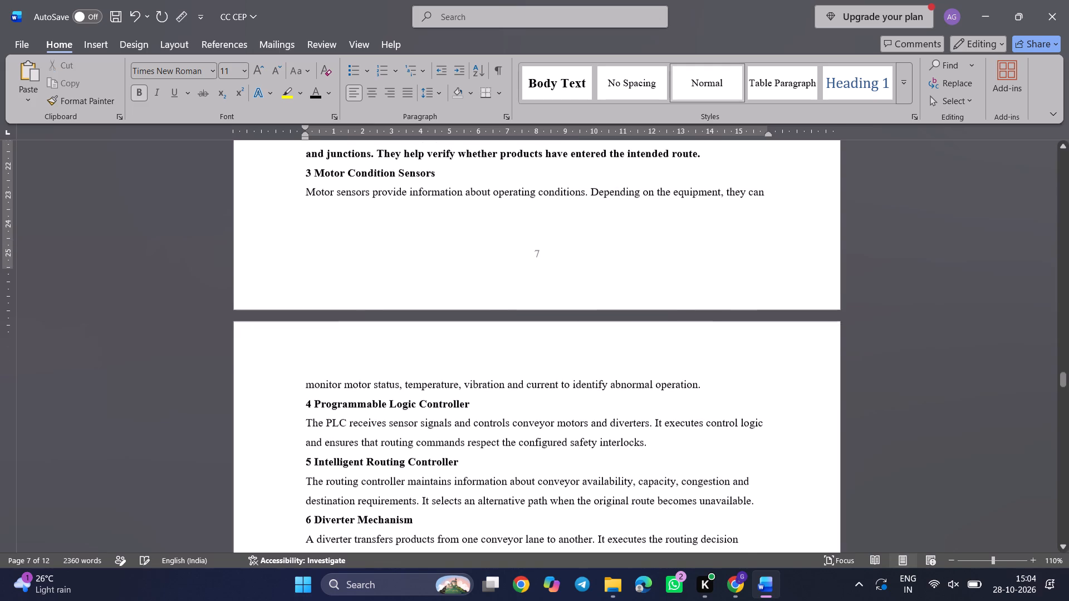
scroll(312, 169, "up", 1)
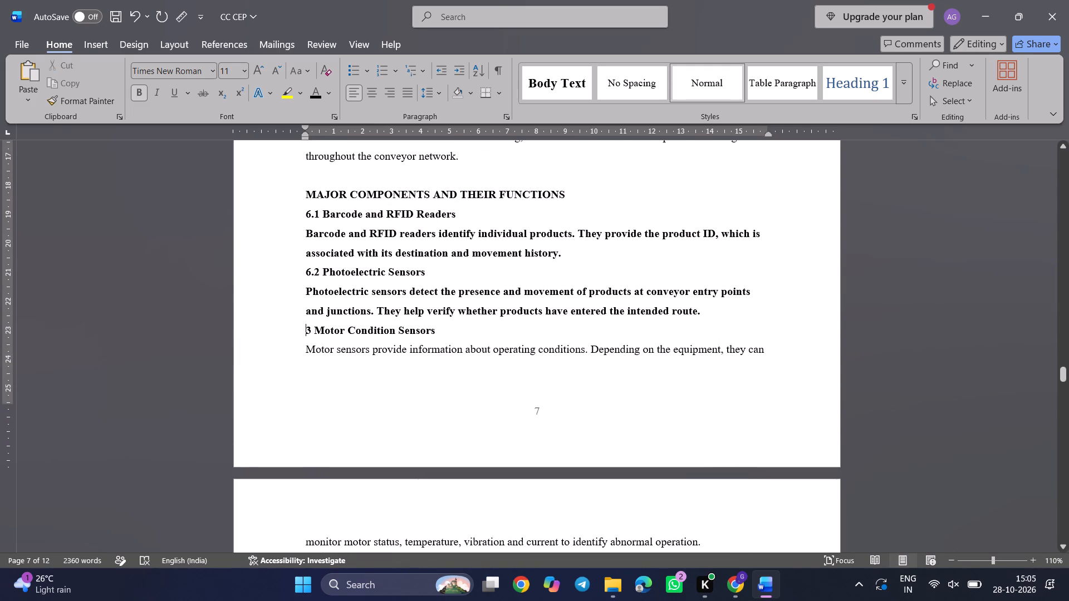
double_click(313, 268)
left_click(313, 268)
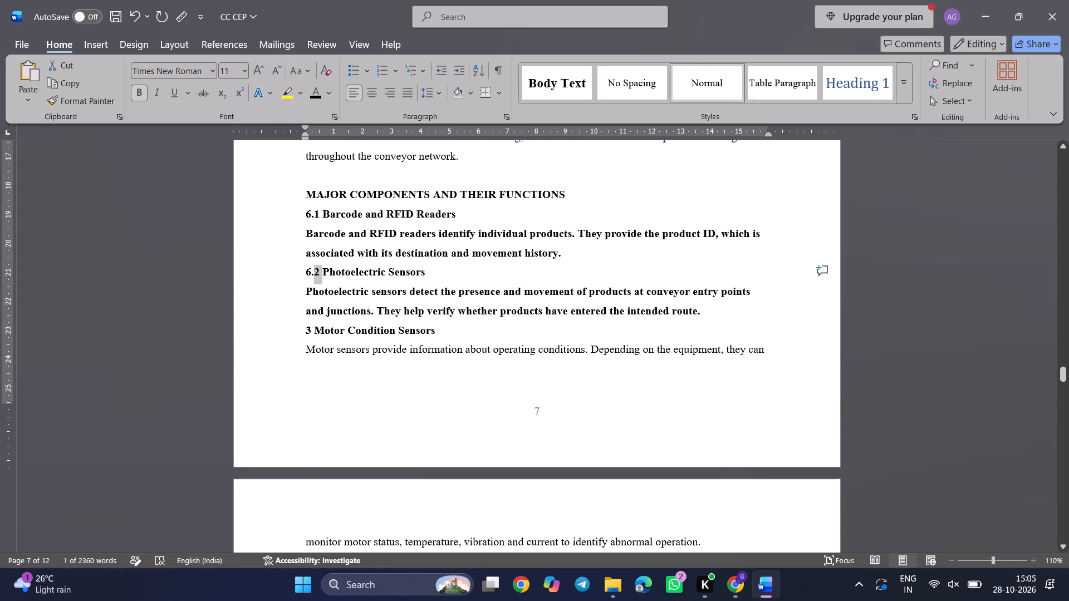
key("BackSpace")
key("BackSpace")
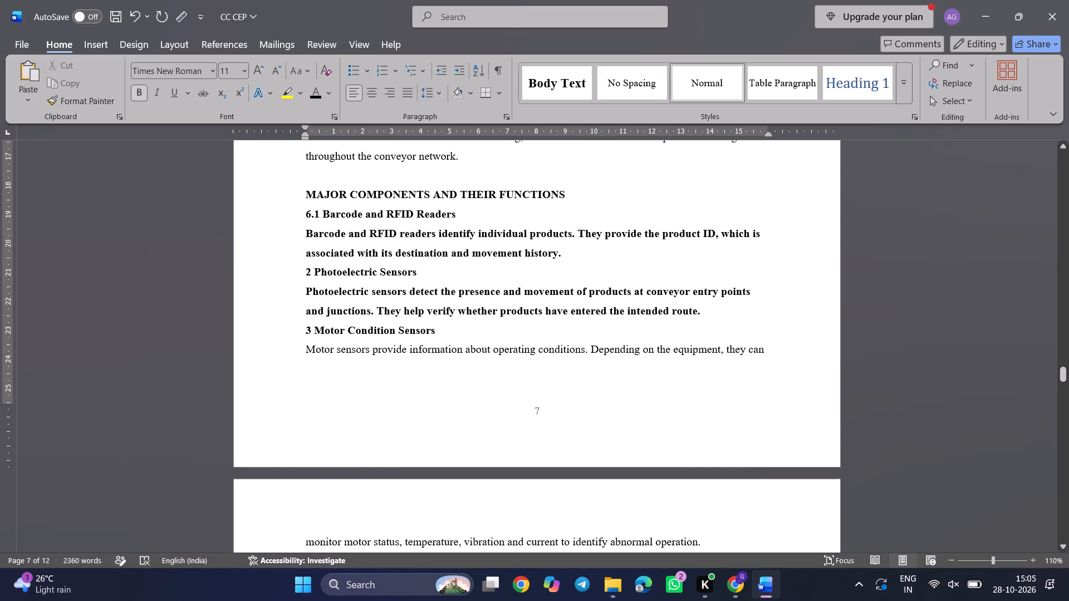
Renumber the Barcode and RFID Readers heading as 1 and remove bold from the paragraph beneath it.
left_click(315, 216)
key("BackSpace")
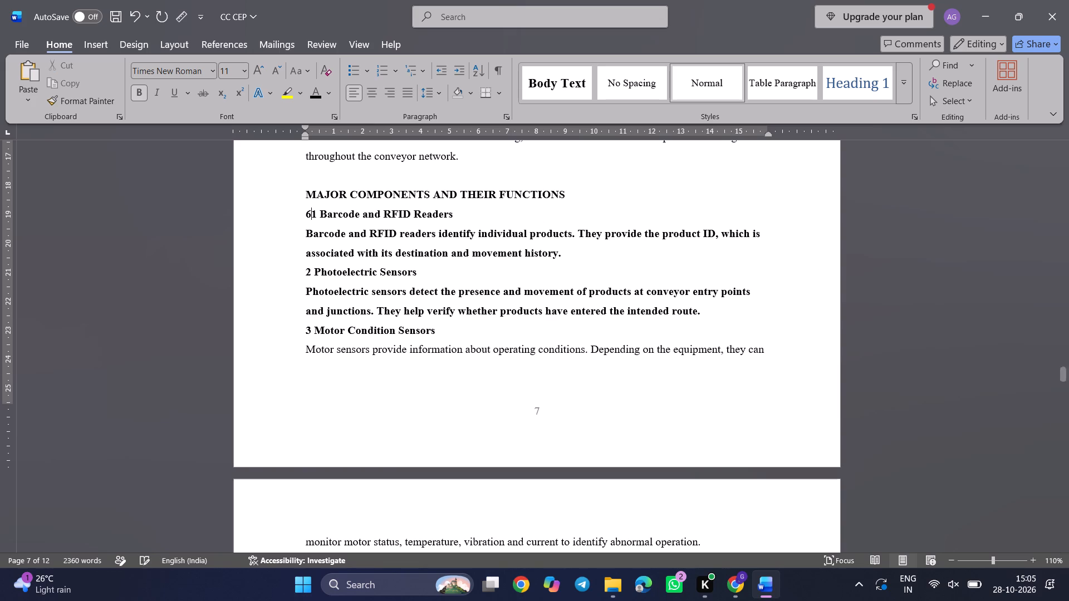
key("BackSpace")
left_click_drag(309, 230, 562, 258)
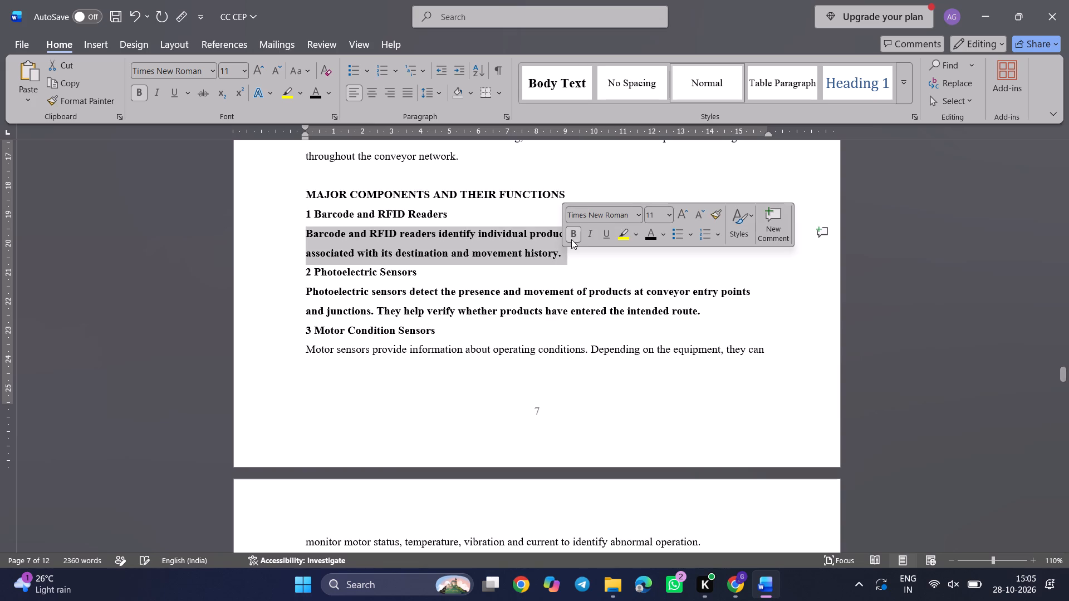
left_click(573, 238)
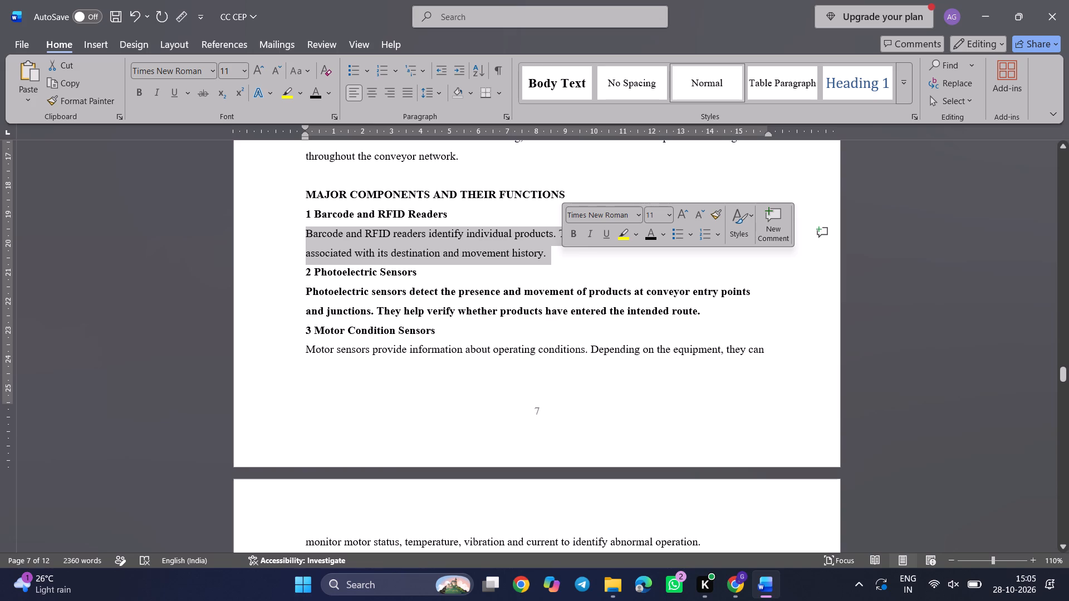
Remove bold from the paragraph under the Photoelectric Sensors heading.
left_click_drag(308, 289, 692, 314)
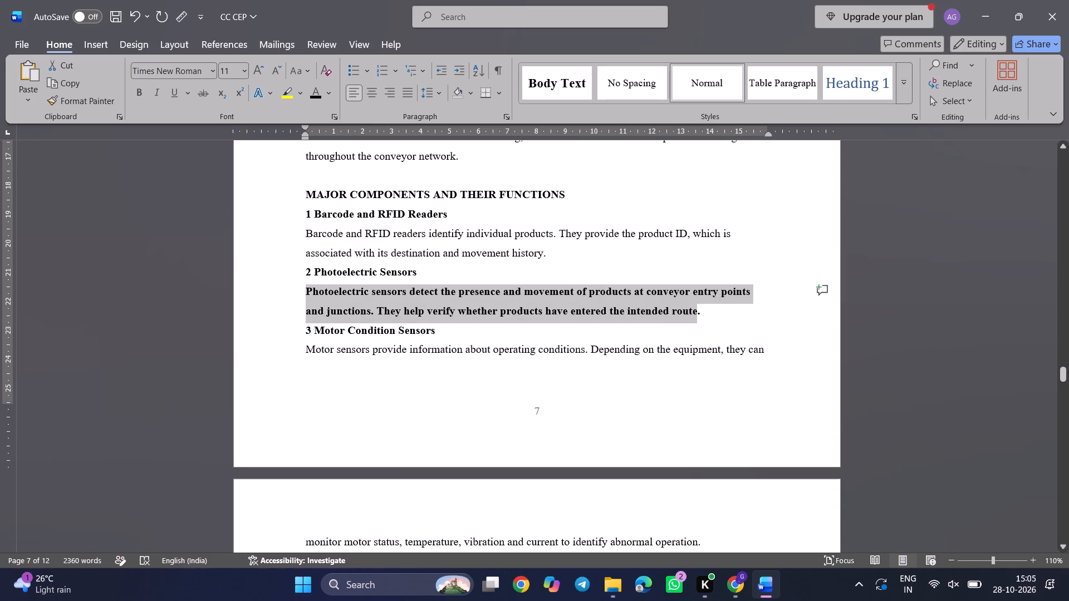
left_click_drag(692, 314, 710, 310)
left_click(714, 285)
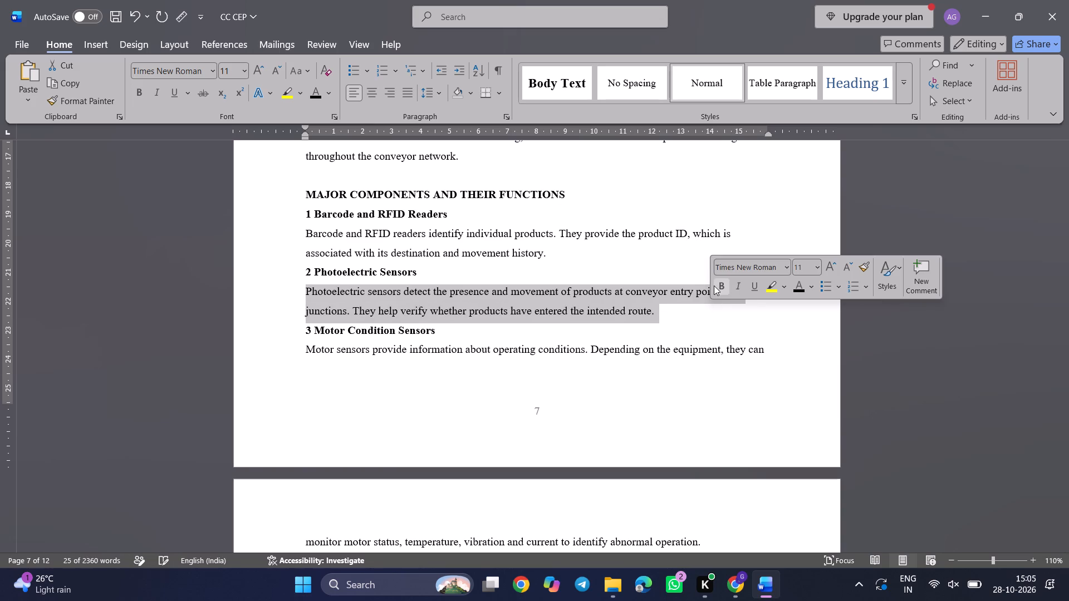
left_click(603, 316)
scroll(603, 316, "down", 2)
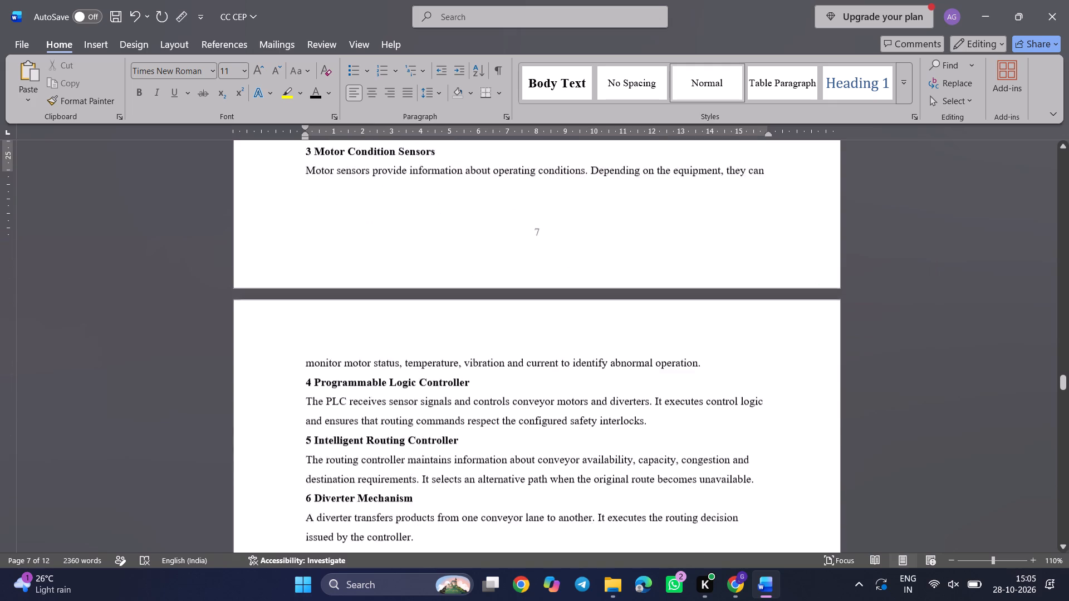
scroll(603, 316, "down", 3)
scroll(602, 299, "up", 1)
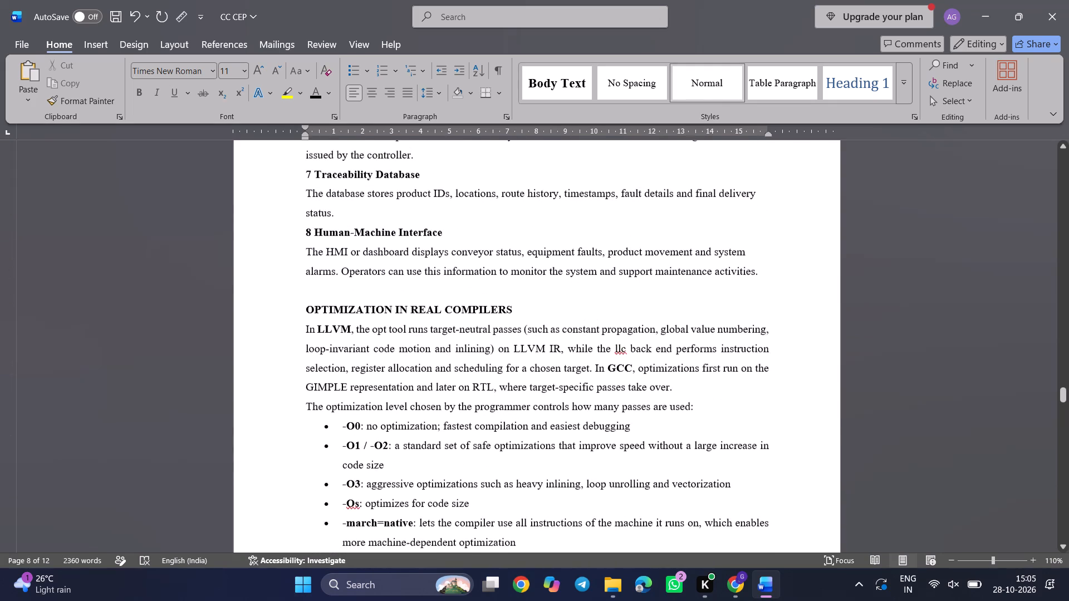
scroll(602, 299, "up", 2)
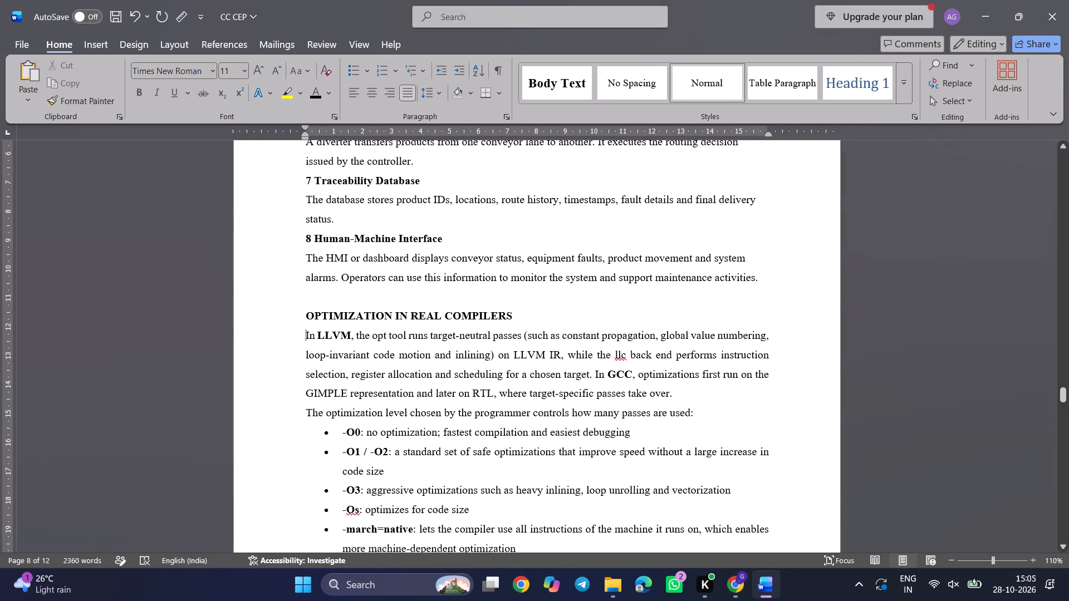
left_click_drag(307, 314, 442, 587)
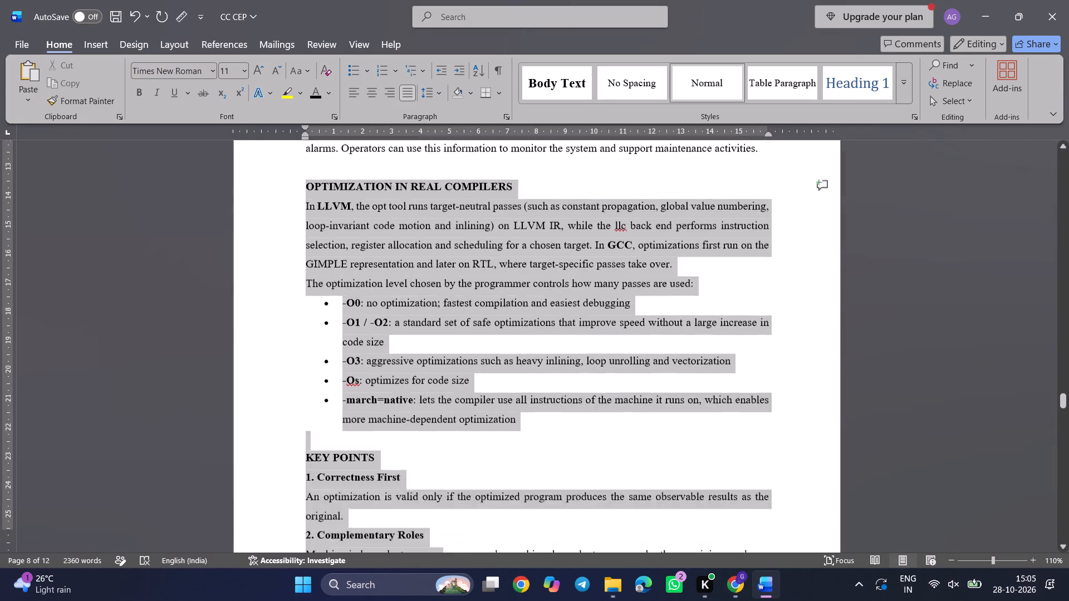
left_click_drag(442, 587, 507, 134)
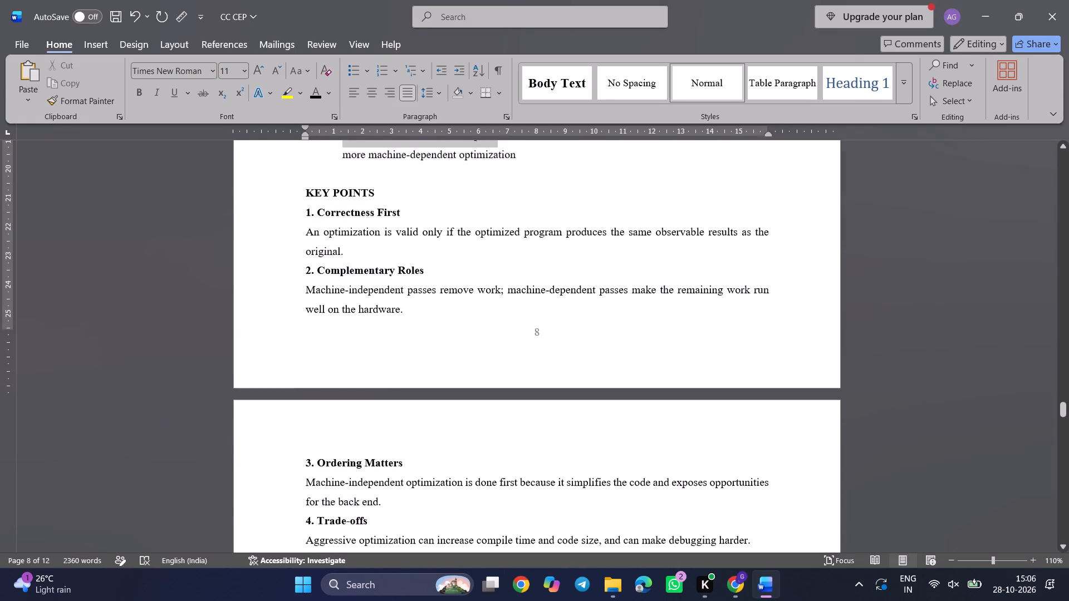
left_click_drag(507, 134, 529, 236)
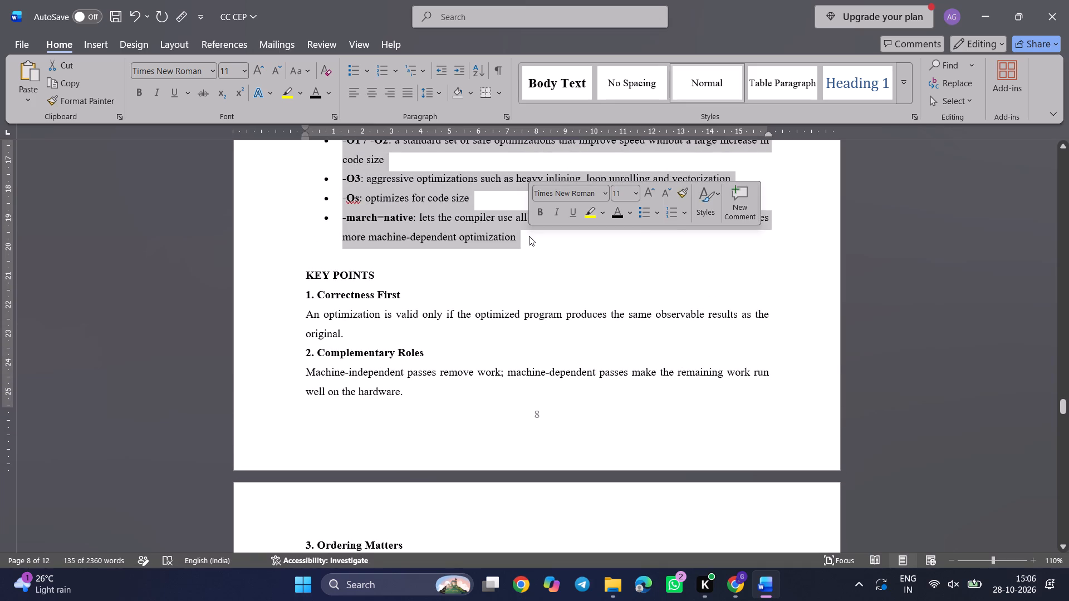
key("ctrl+v")
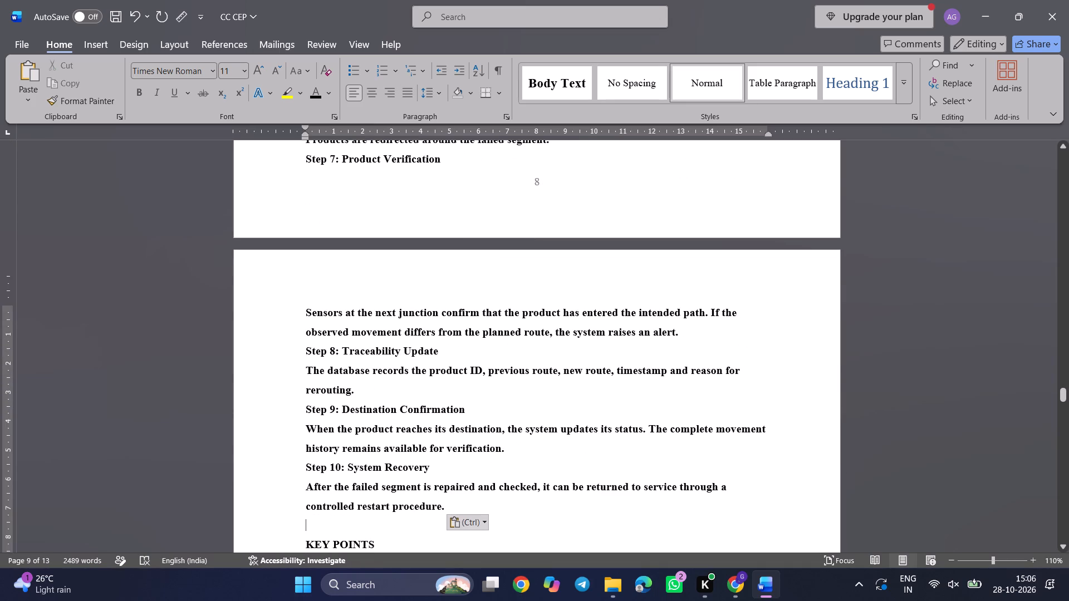
Remove bold from the paragraphs beneath the Step 10: System Recovery and Step 9: Destination Confirmation headings, keeping the headings bold.
left_click_drag(443, 504, 325, 486)
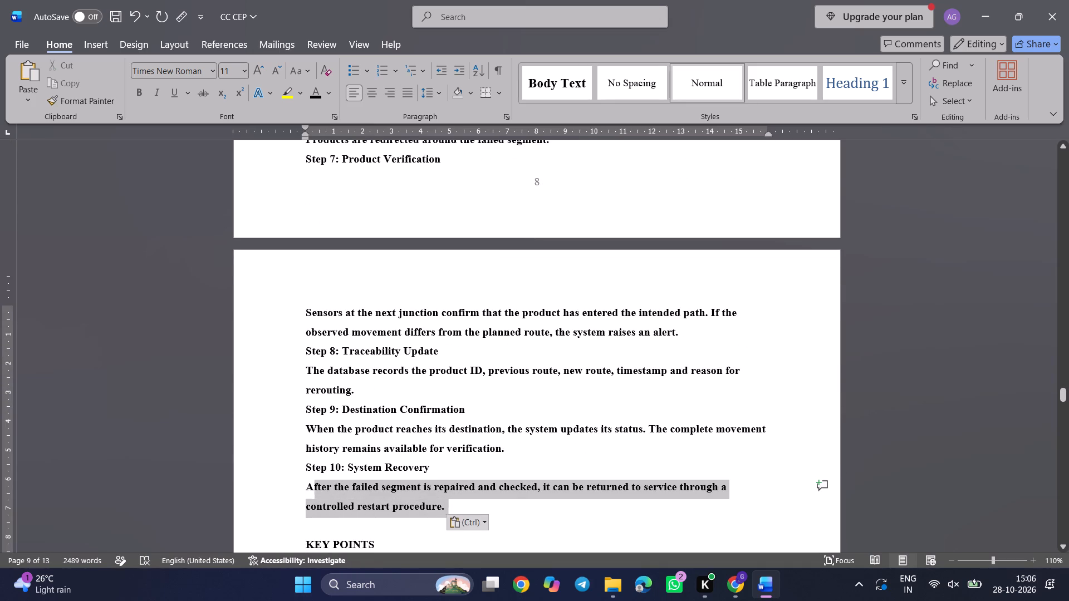
left_click_drag(325, 486, 305, 485)
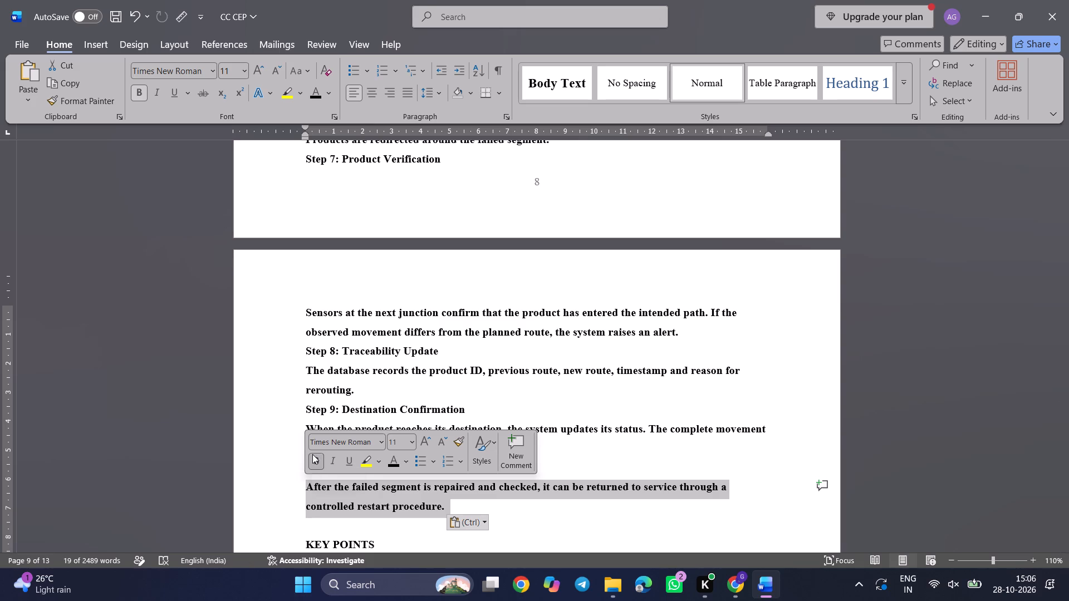
left_click(312, 454)
left_click(303, 407)
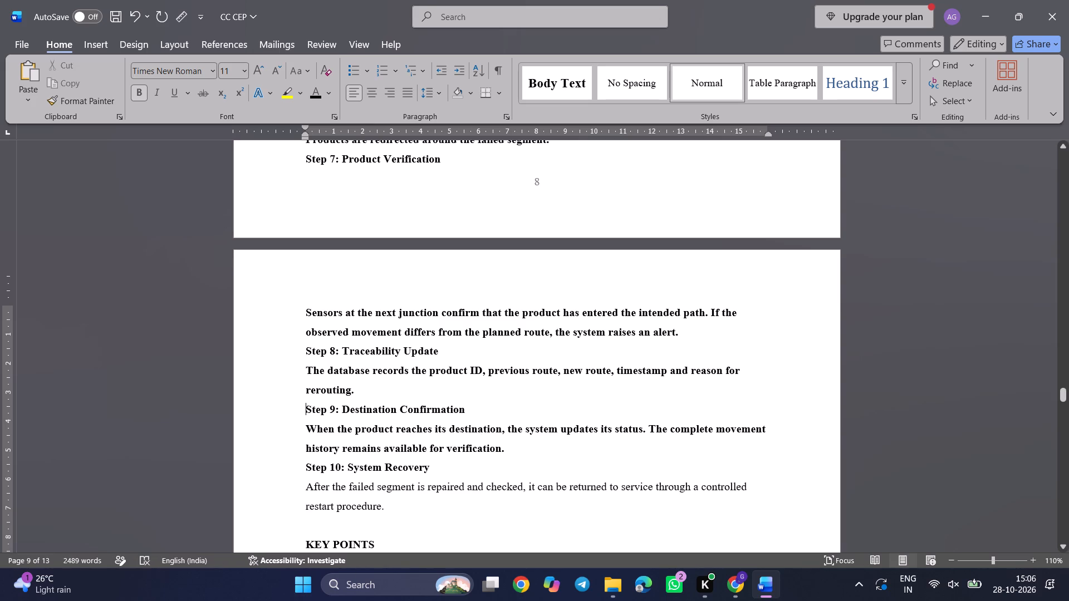
left_click_drag(508, 445, 322, 424)
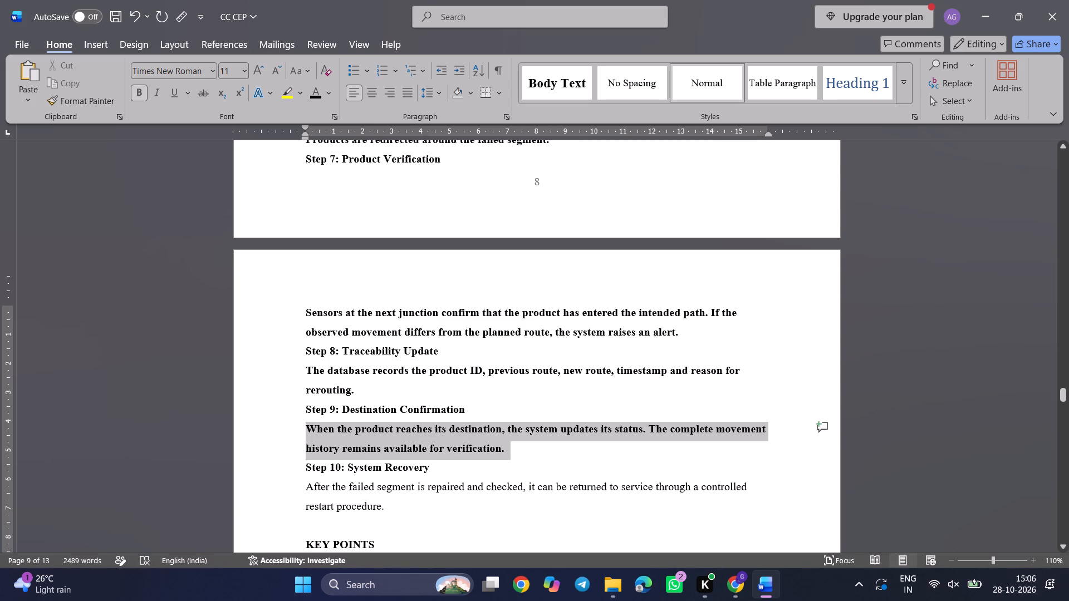
left_click_drag(322, 424, 317, 424)
left_click(322, 404)
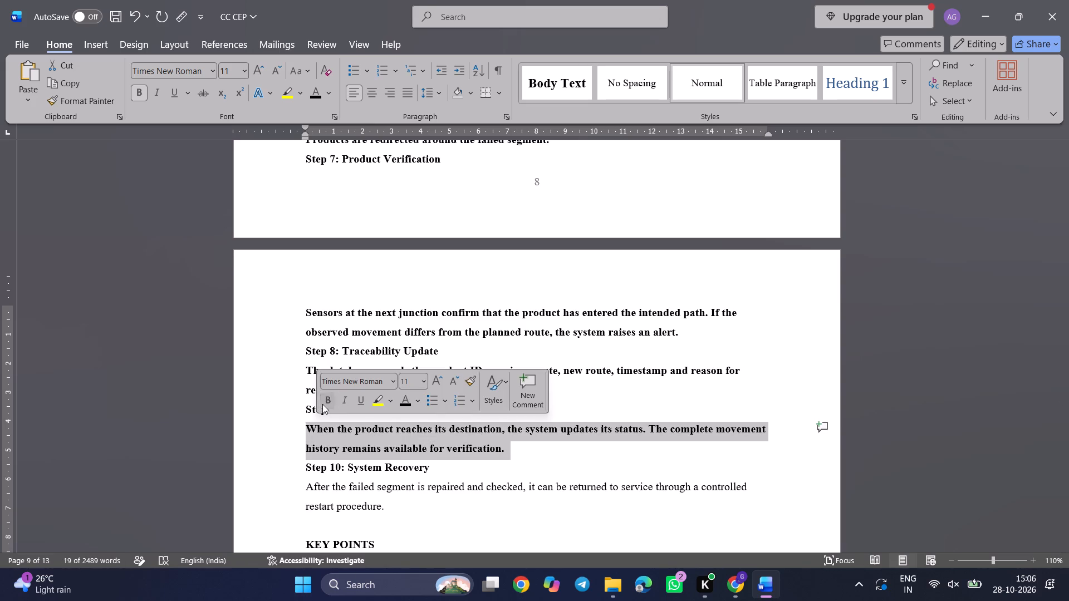
left_click(364, 477)
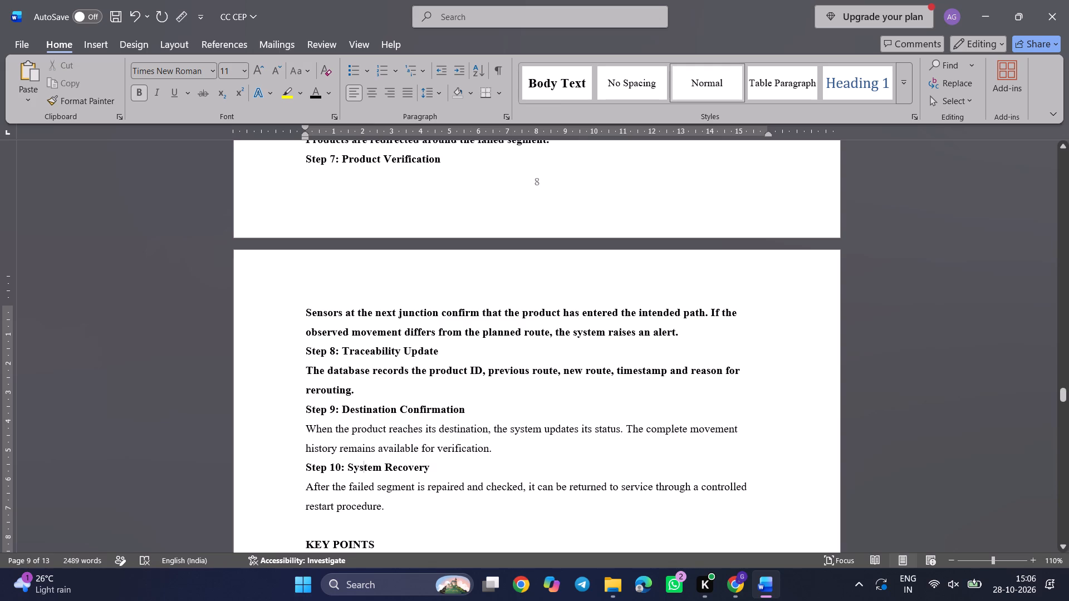
Remove bold from the paragraphs beneath the Step 8: Traceability Update and Step 7: Product Verification headings.
left_click_drag(361, 387, 312, 375)
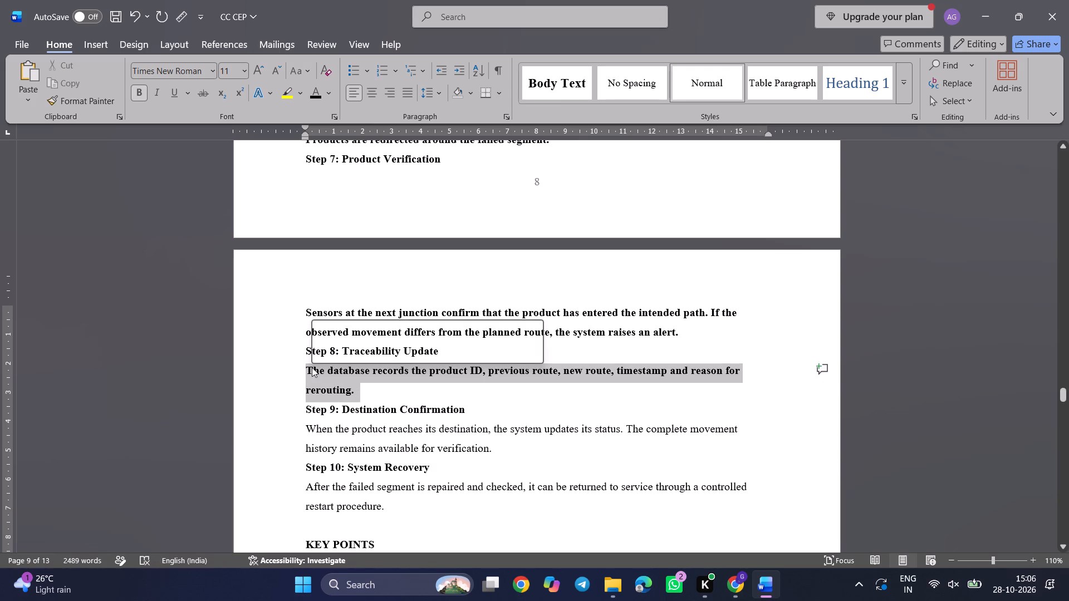
left_click(318, 350)
right_click(315, 388)
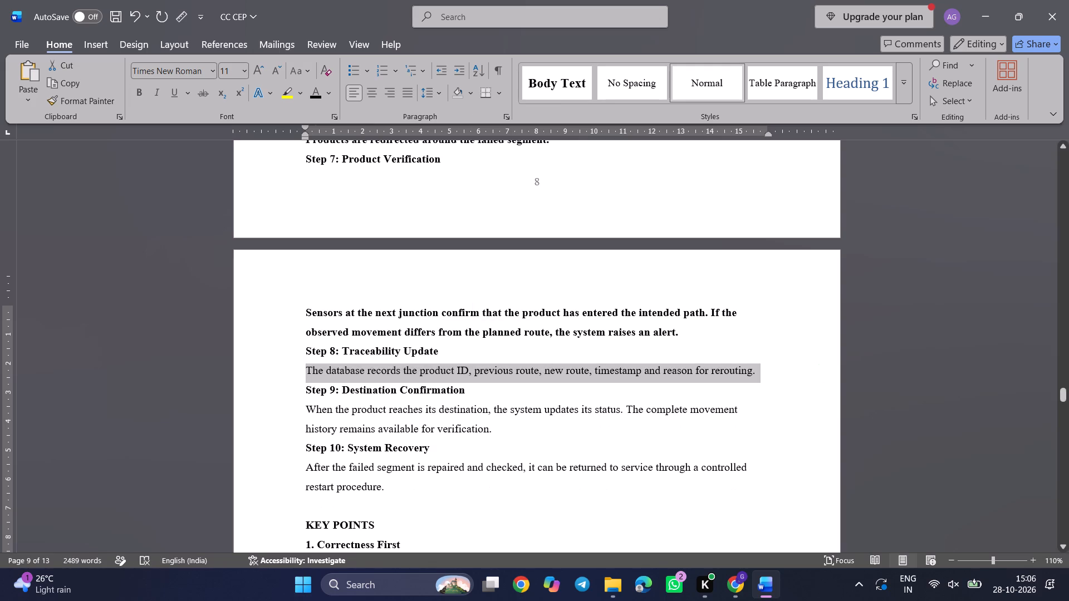
left_click(300, 390)
scroll(300, 390, "up", 1)
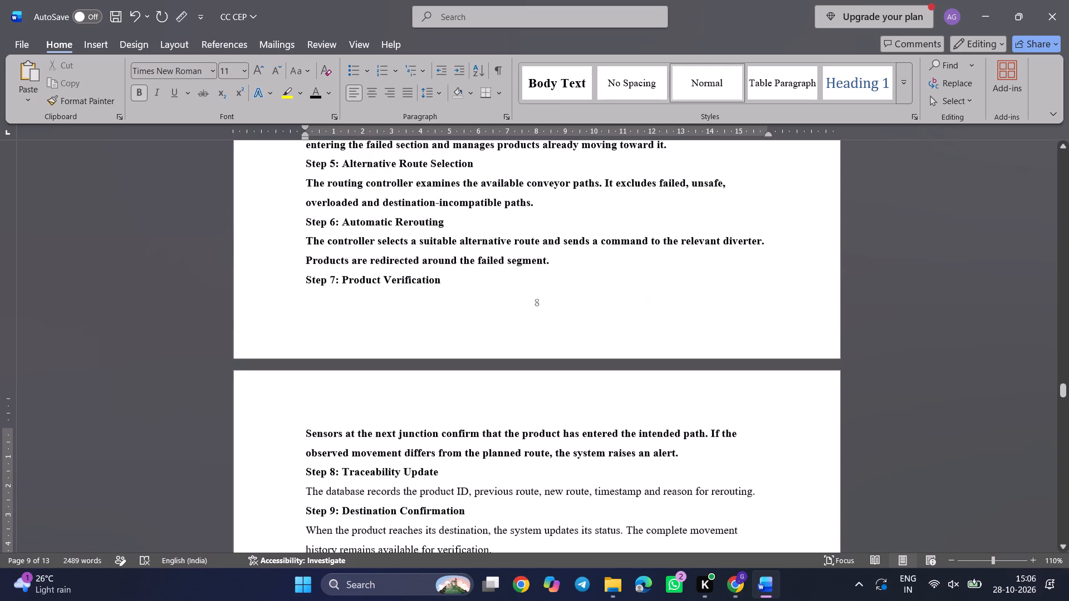
left_click_drag(689, 451, 463, 376)
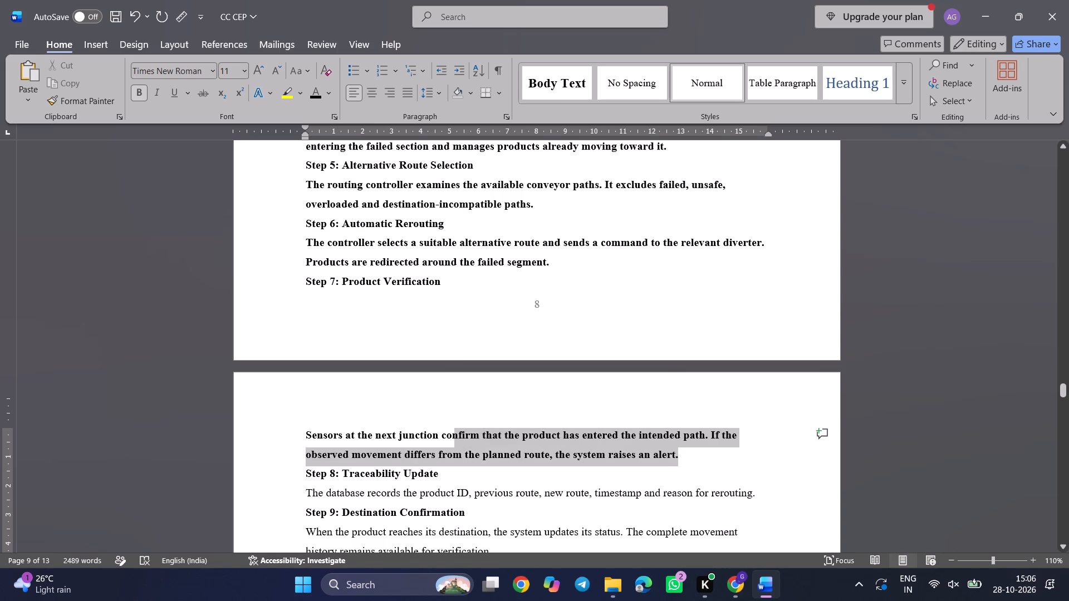
left_click_drag(463, 376, 300, 434)
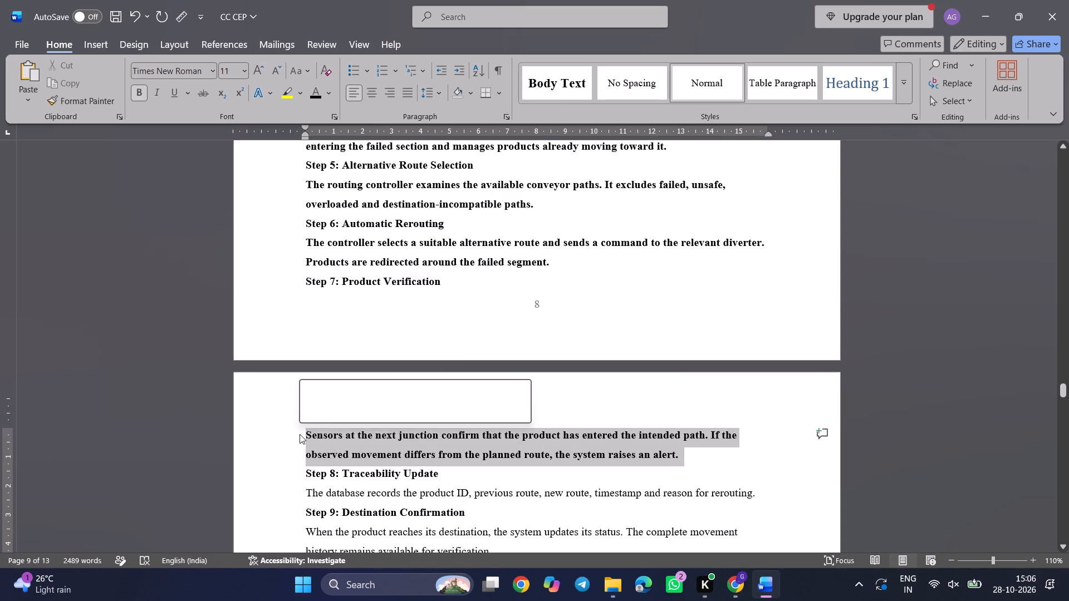
left_click(301, 410)
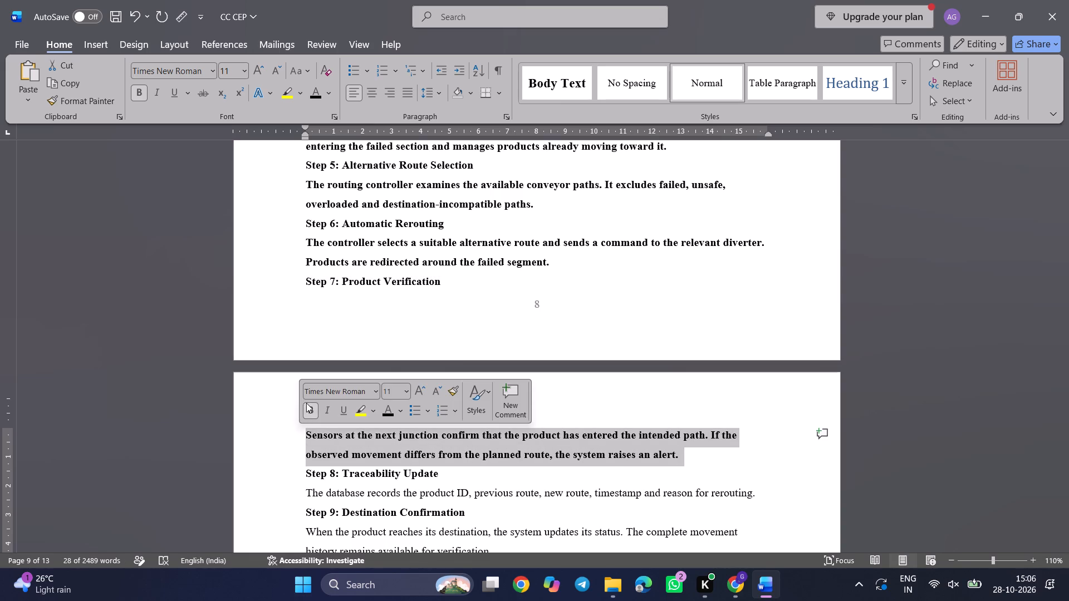
left_click(306, 404)
left_click(327, 335)
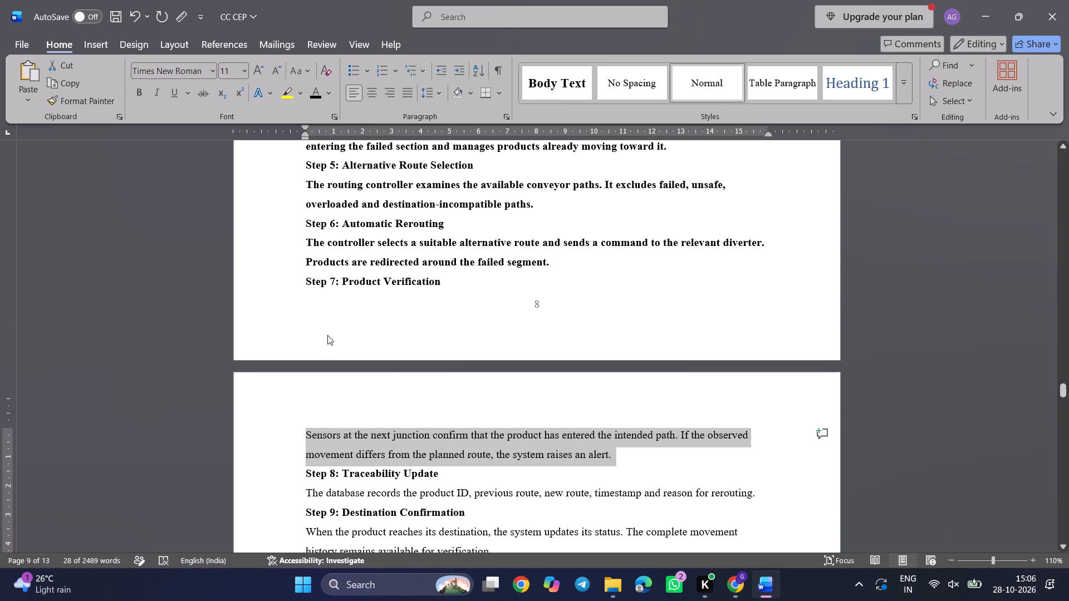
Remove bold from the paragraphs beneath the Step 6: Automatic Rerouting and Step 5: Alternative Route Selection headings.
scroll(327, 335, "up", 1)
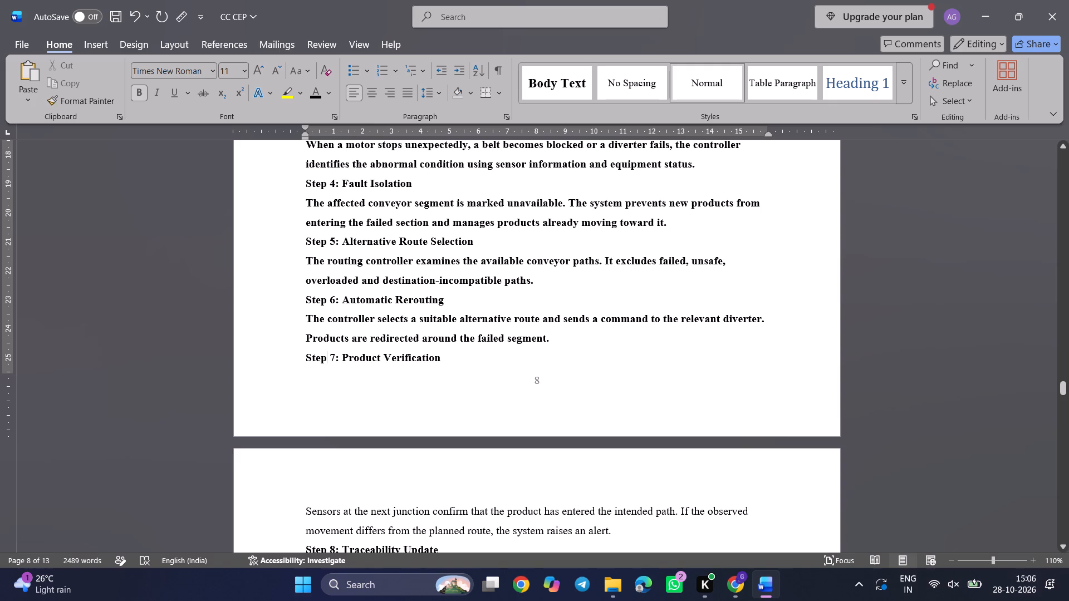
left_click_drag(547, 341, 341, 319)
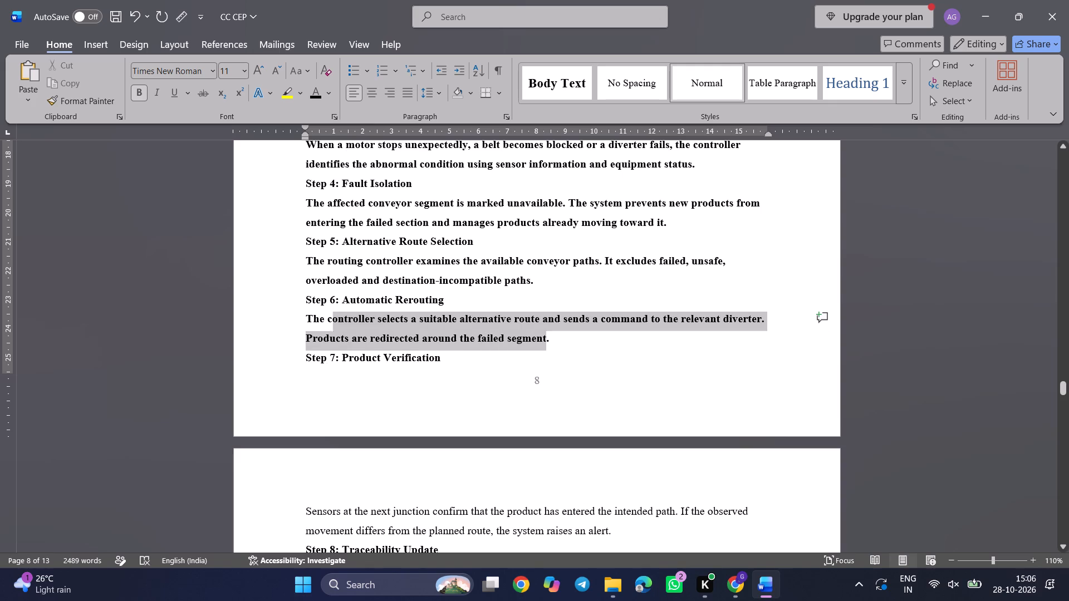
left_click_drag(341, 319, 313, 323)
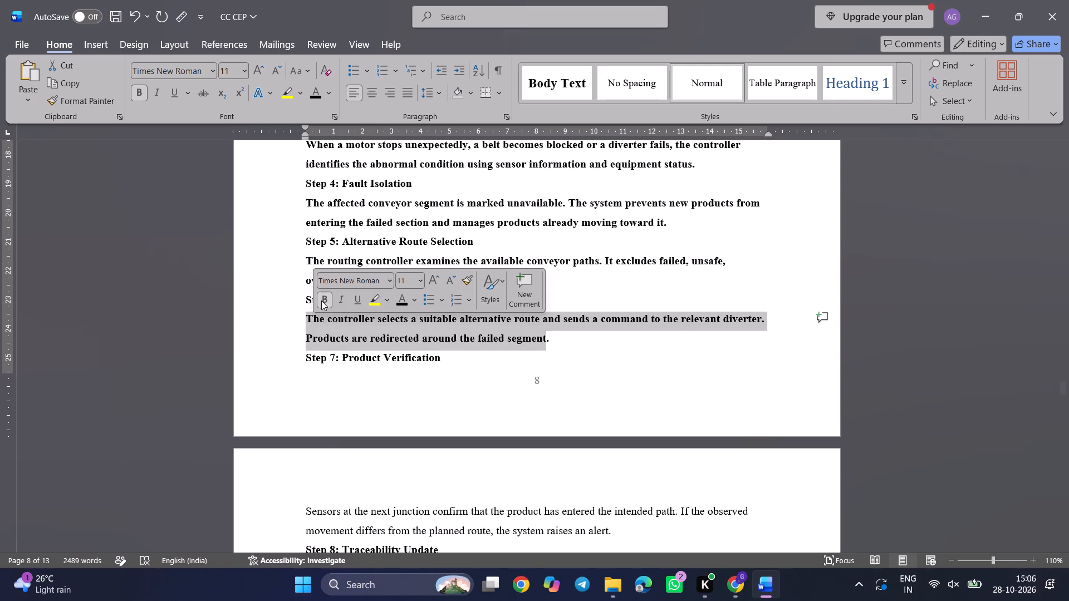
left_click(321, 300)
left_click(328, 253)
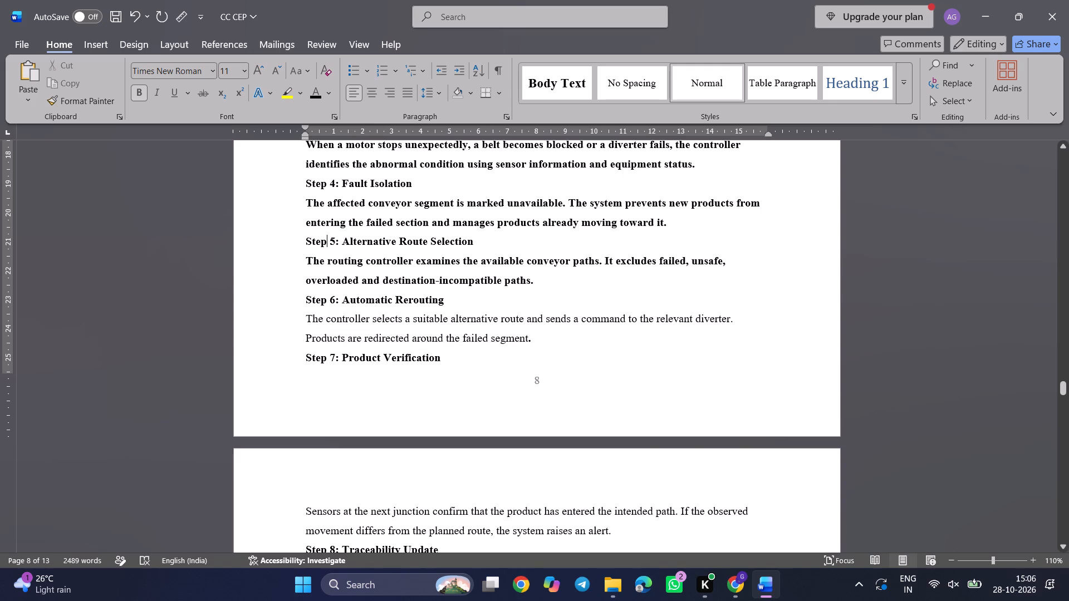
left_click_drag(533, 286, 424, 272)
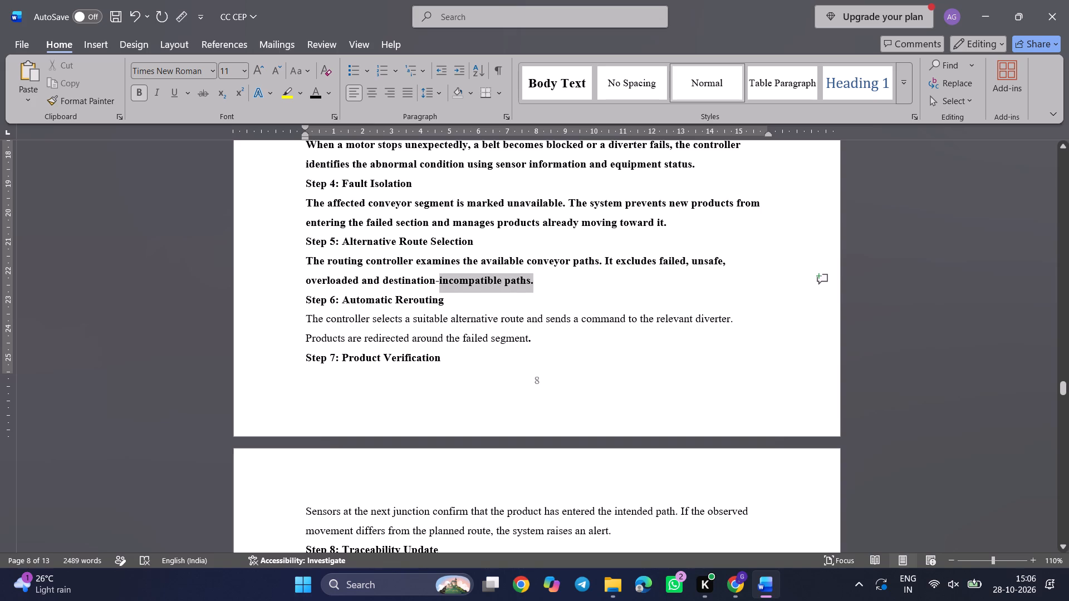
left_click_drag(424, 272, 315, 260)
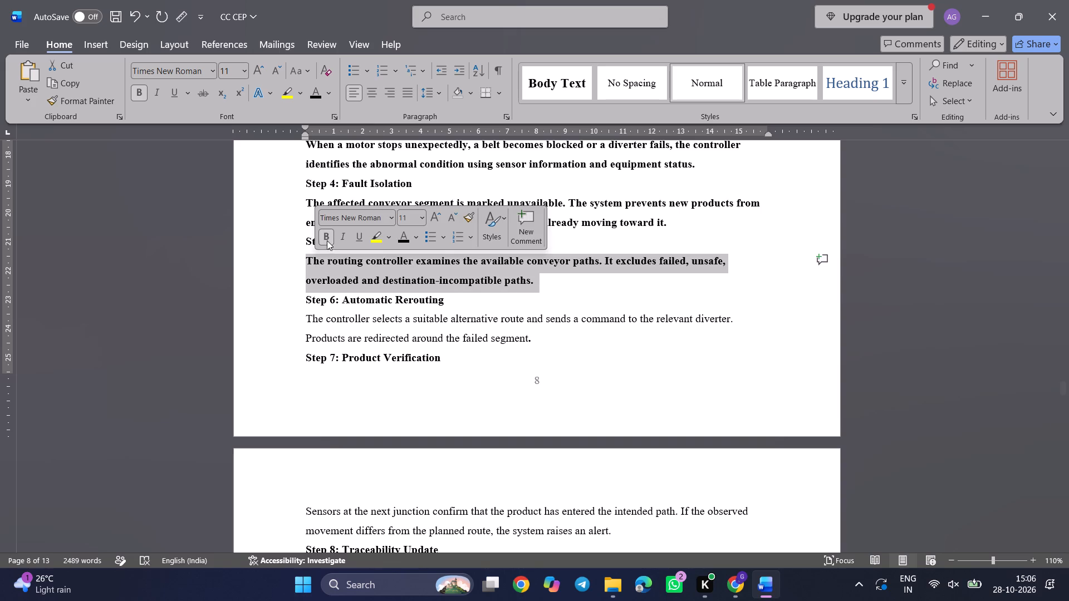
left_click(327, 238)
Remove bold from the paragraphs beneath the Step 4: Fault Isolation and Step 3: Fault Detection headings.
scroll(341, 288, "up", 1)
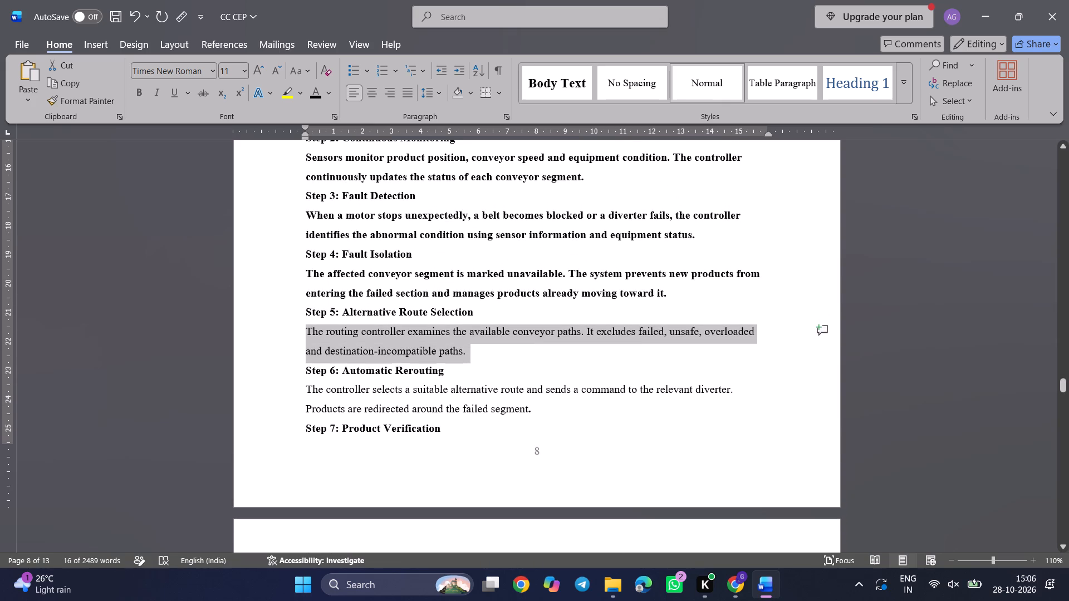
left_click_drag(665, 296, 660, 296)
left_click_drag(660, 296, 324, 278)
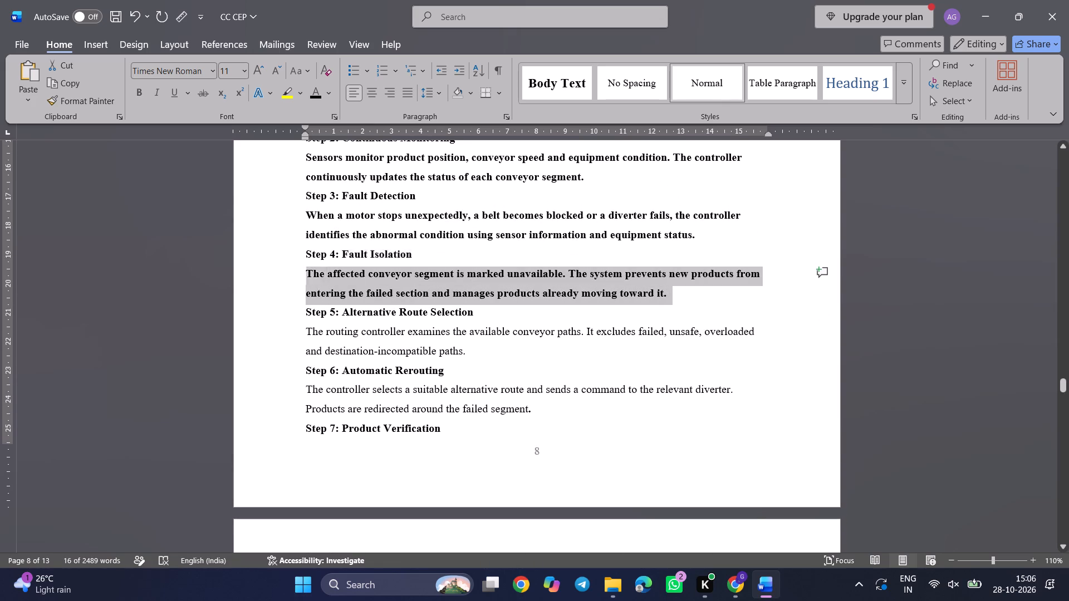
left_click_drag(324, 278, 321, 278)
left_click(325, 257)
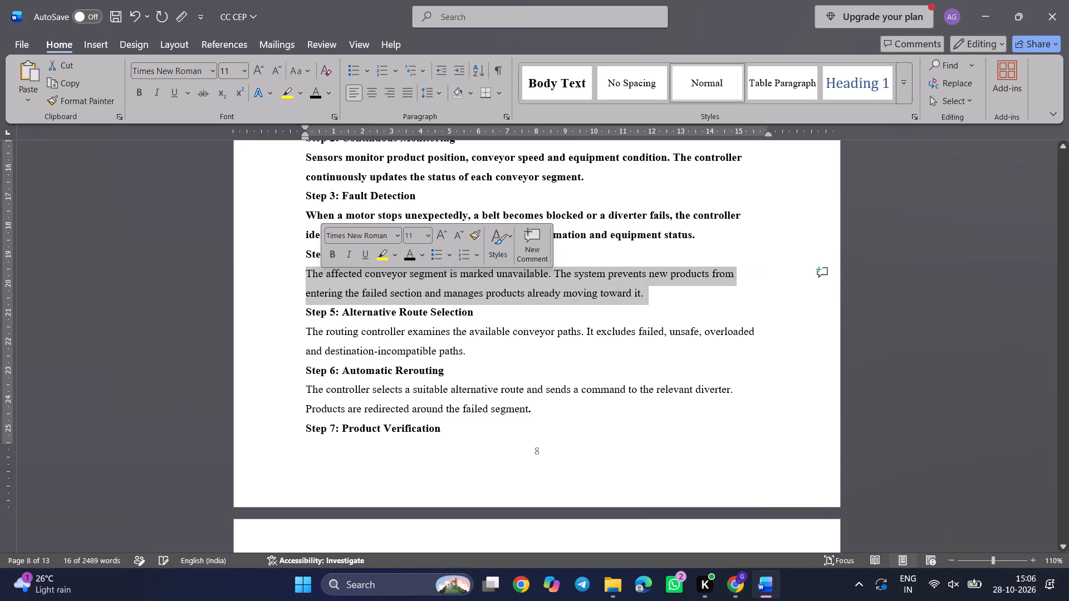
left_click(312, 258)
scroll(312, 258, "up", 1)
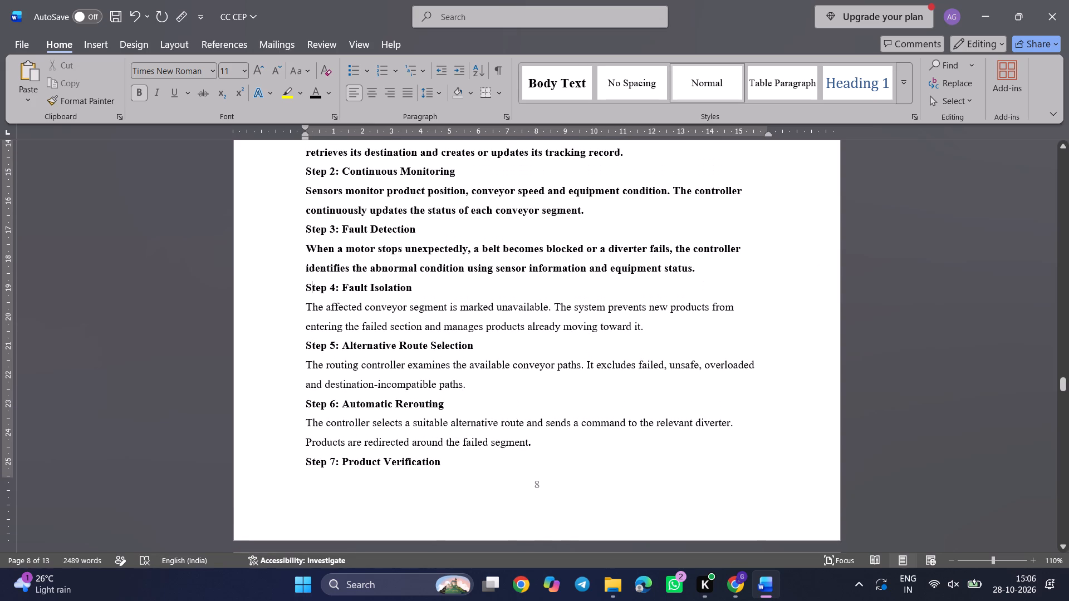
left_click_drag(694, 264, 328, 257)
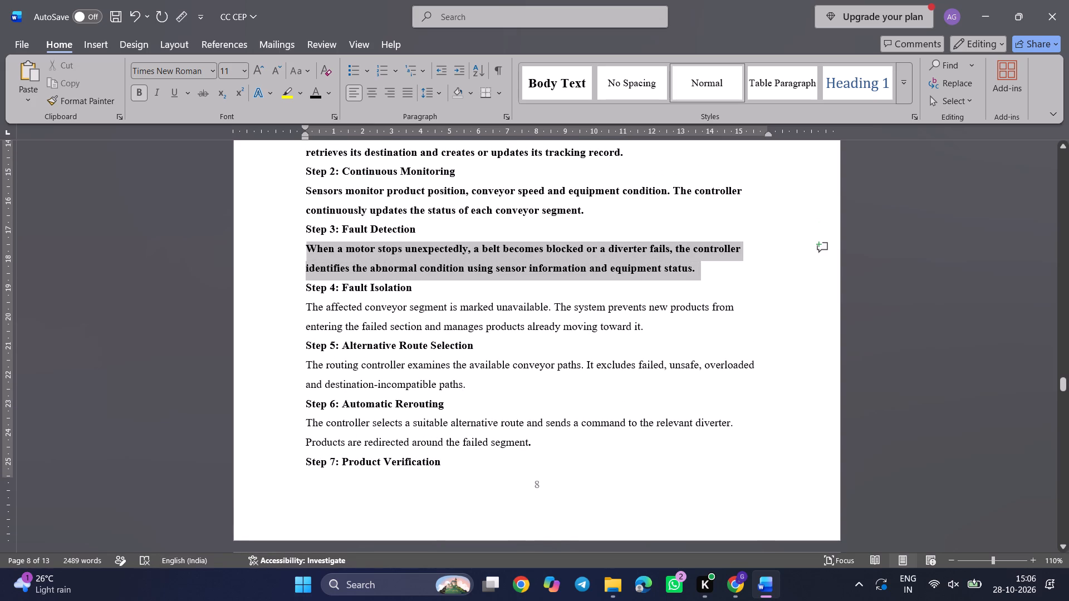
left_click_drag(328, 257, 320, 257)
left_click(336, 226)
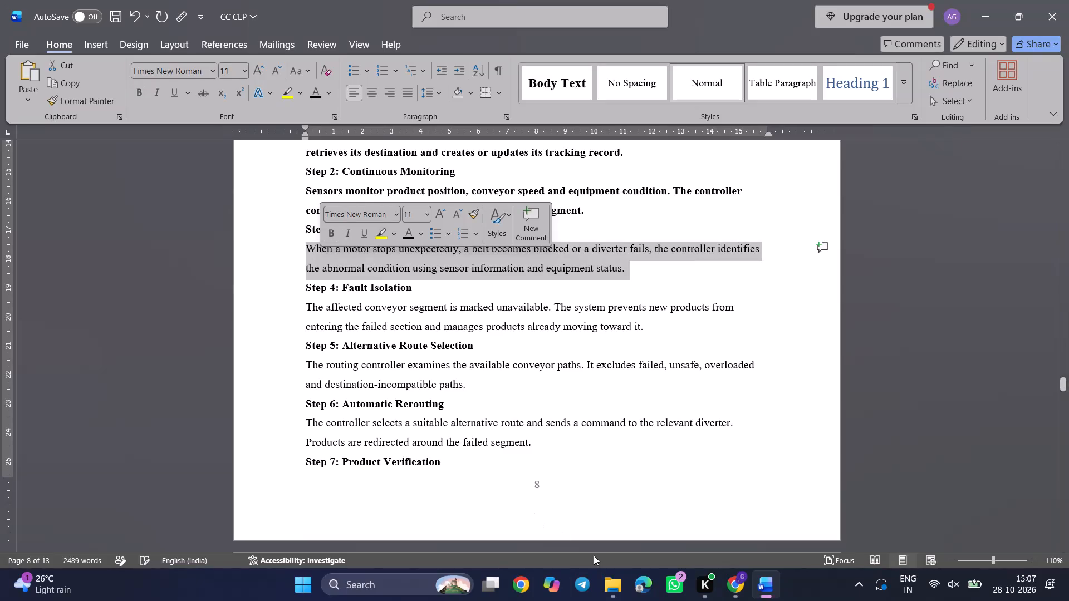
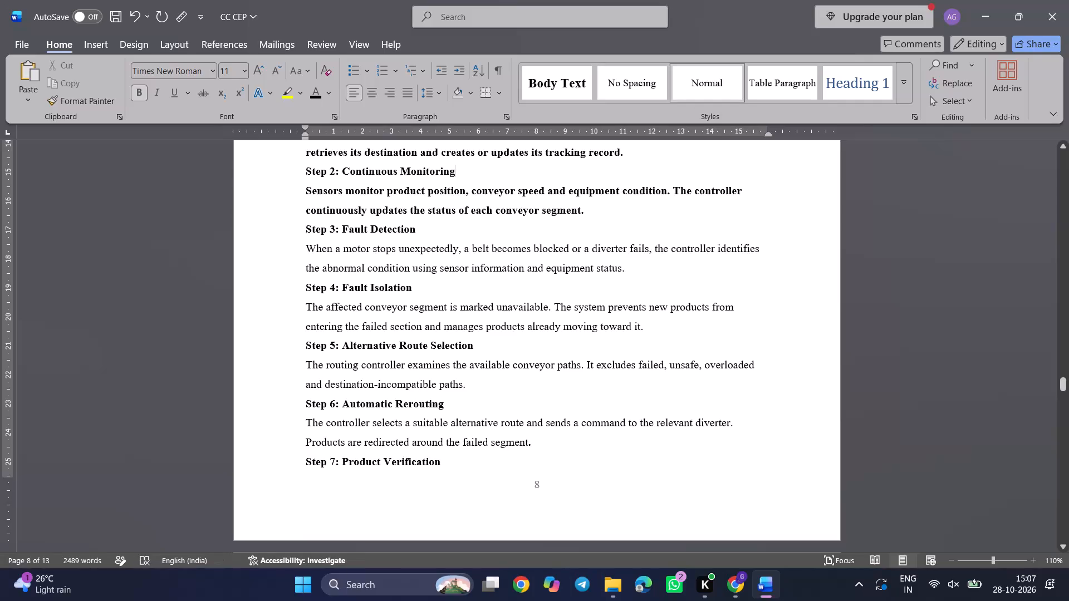
Remove bold from the paragraphs beneath the Step 2: Continuous Monitoring and Step 1: Product Entry headings.
left_click_drag(607, 208, 572, 198)
left_click_drag(572, 198, 292, 193)
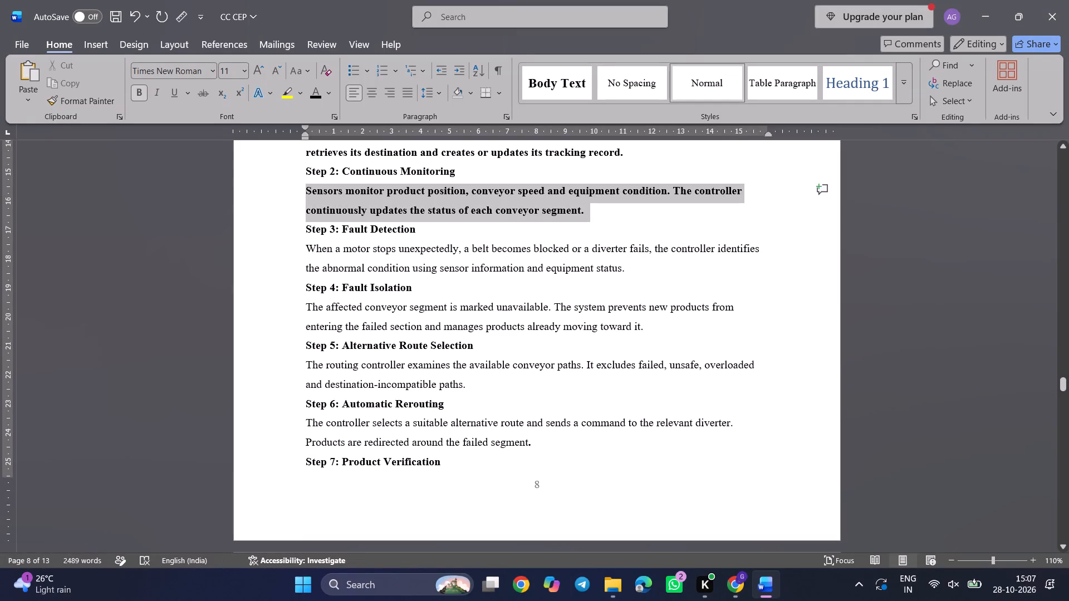
left_click_drag(292, 193, 300, 197)
left_click(305, 173)
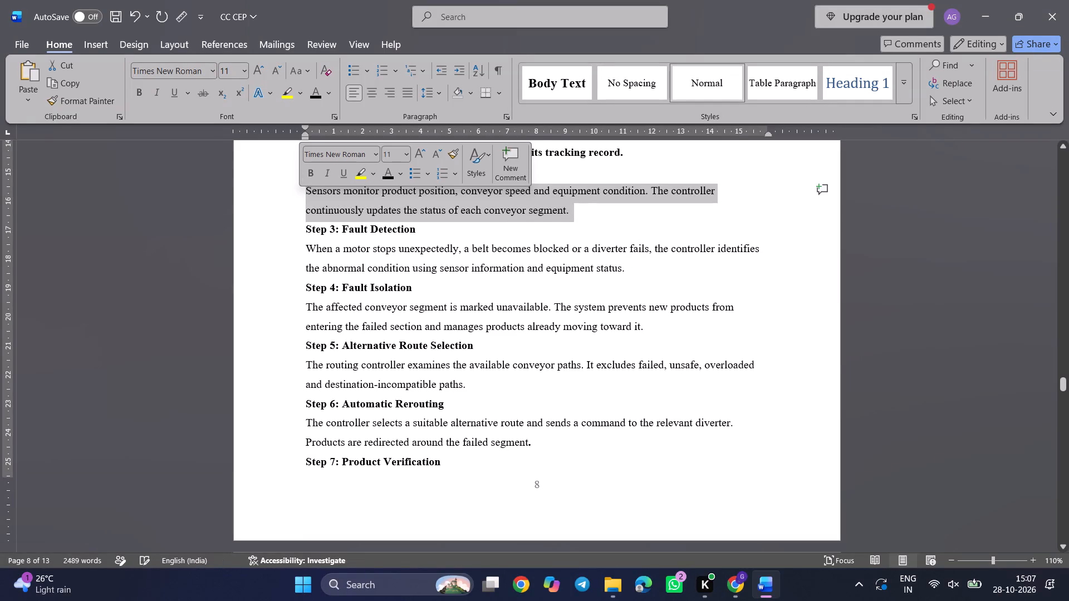
left_click(349, 254)
scroll(349, 254, "up", 2)
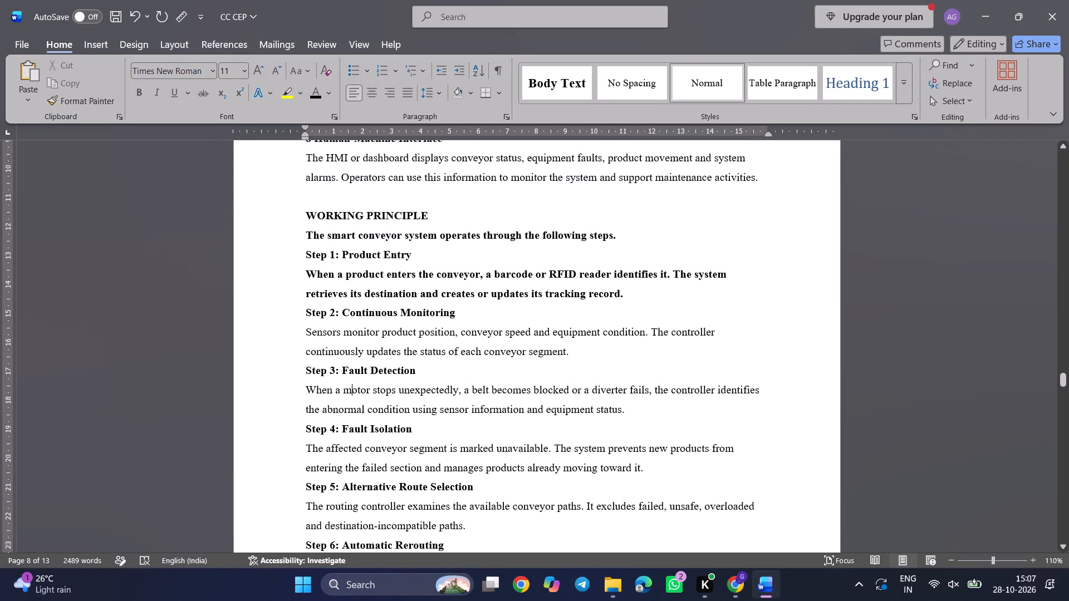
left_click_drag(625, 294, 551, 294)
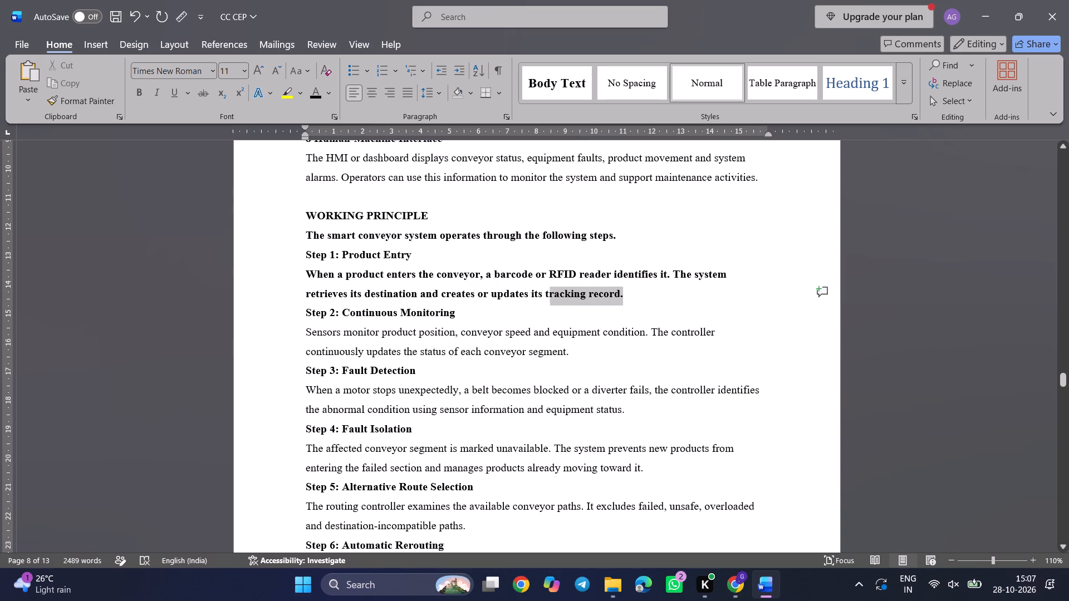
left_click_drag(551, 294, 272, 272)
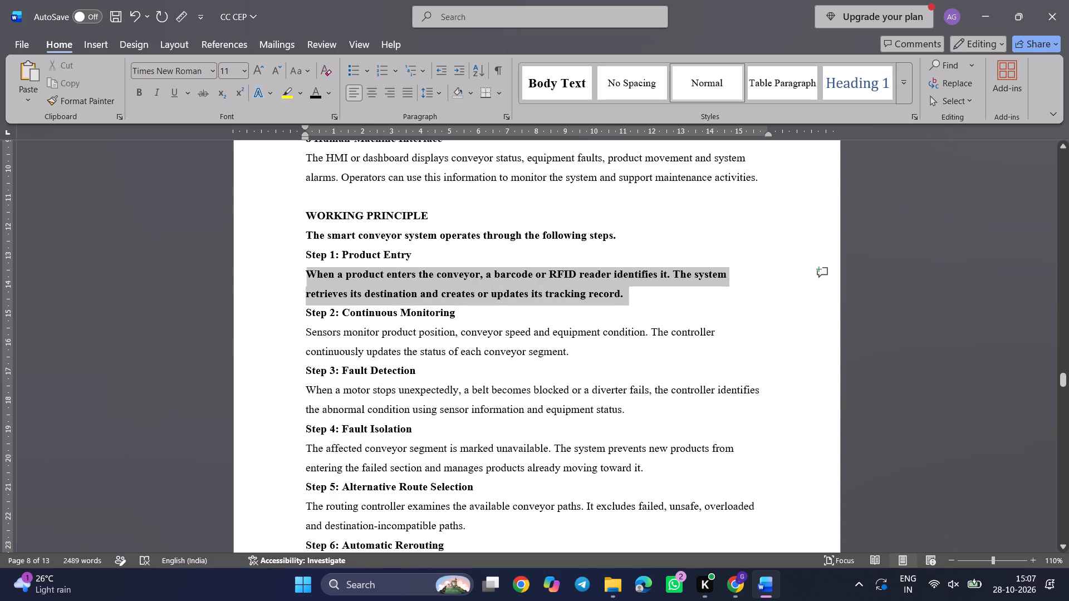
left_click_drag(272, 272, 306, 271)
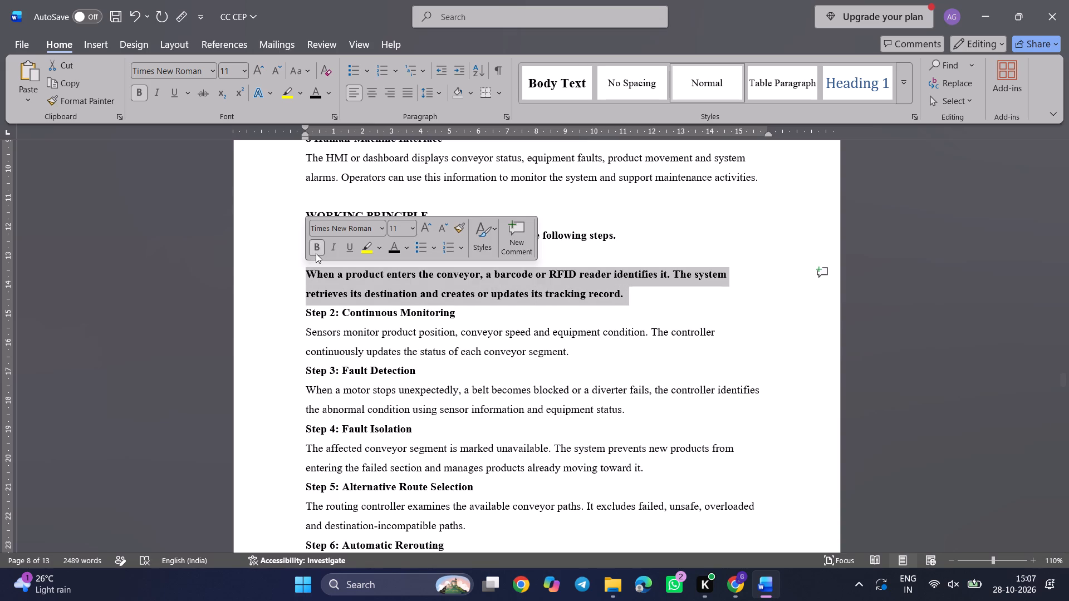
left_click(316, 249)
left_click(394, 327)
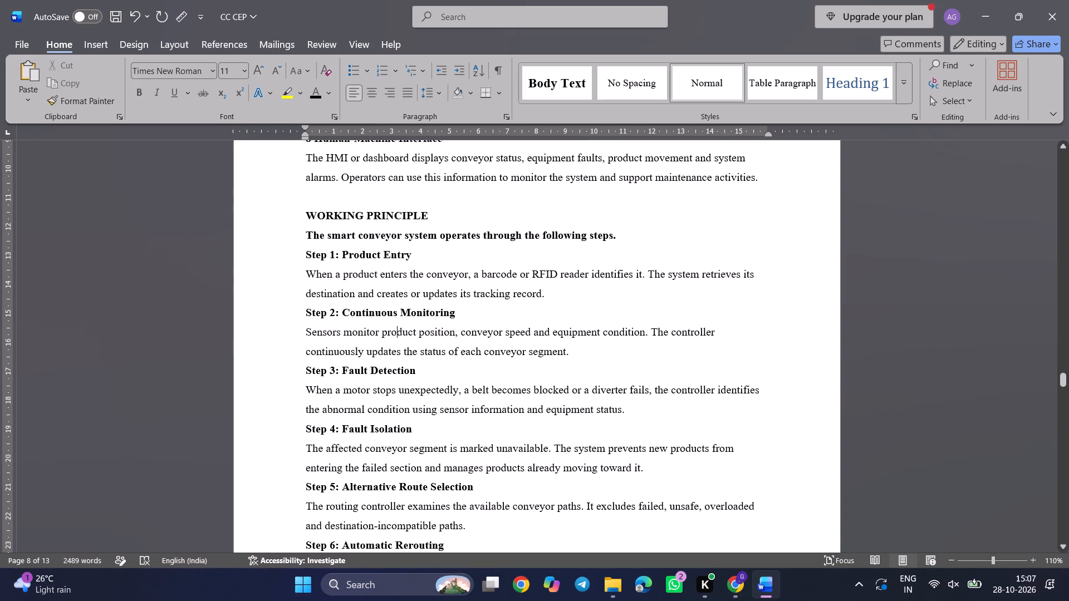
Remove bold from the introductory sentence beneath the WORKING PRINCIPLE heading.
left_click_drag(619, 238, 459, 236)
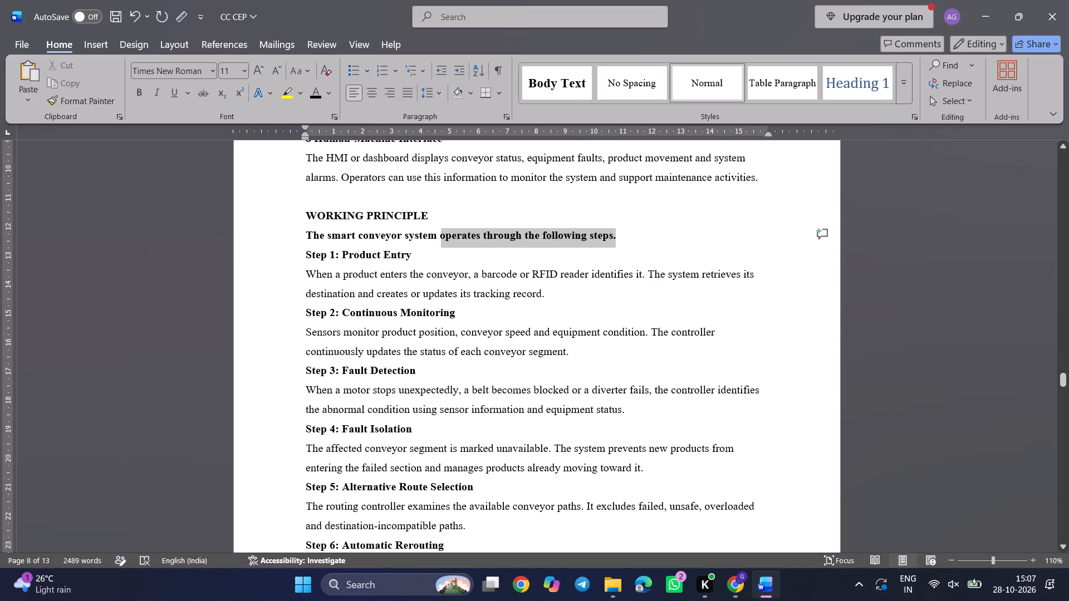
left_click_drag(459, 236, 285, 233)
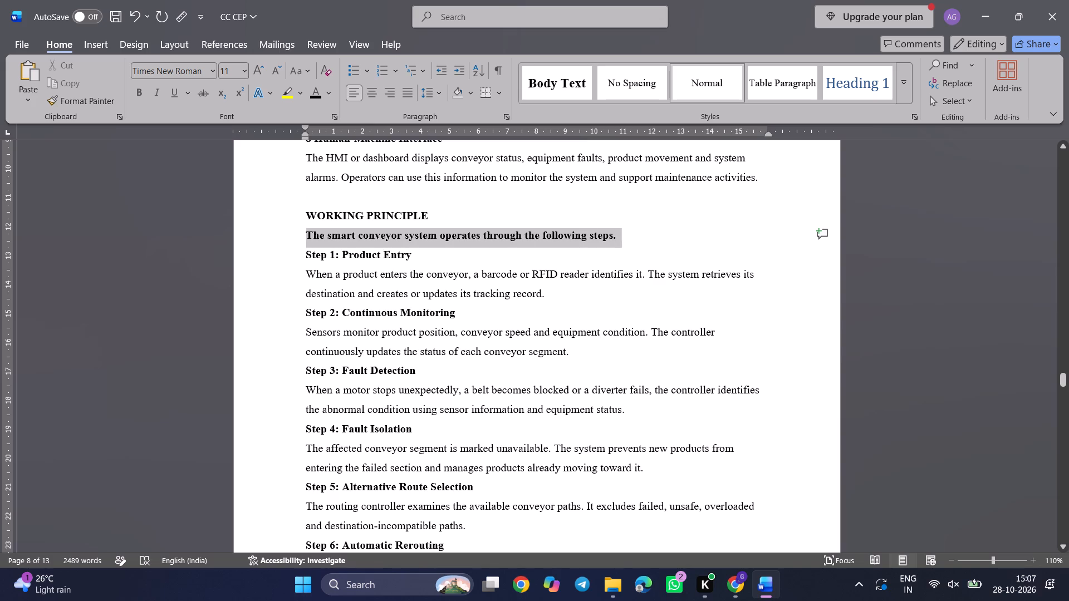
left_click_drag(285, 233, 302, 235)
left_click(320, 211)
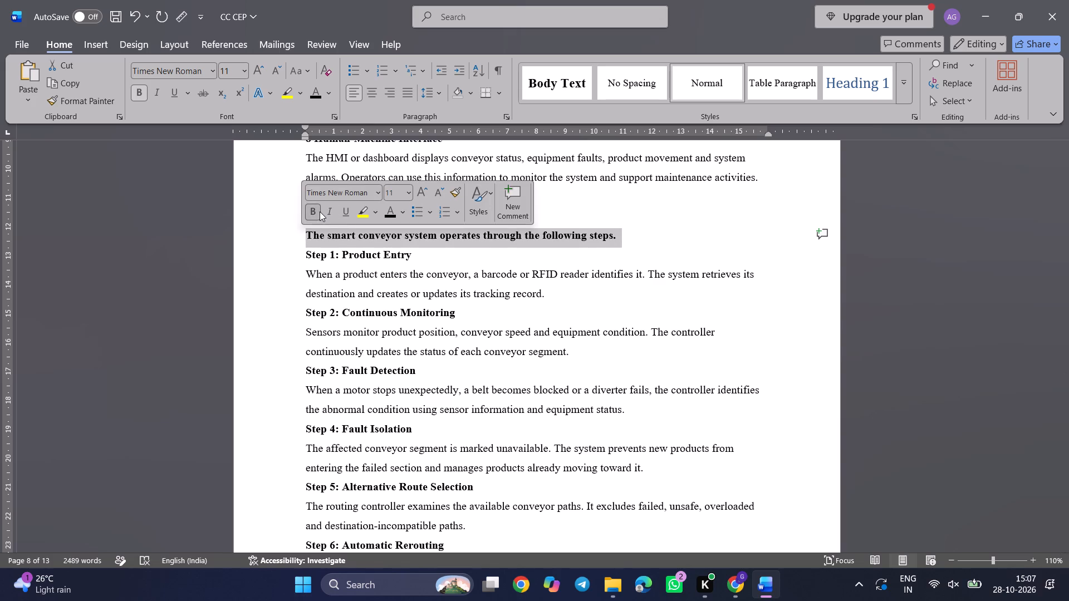
left_click(409, 280)
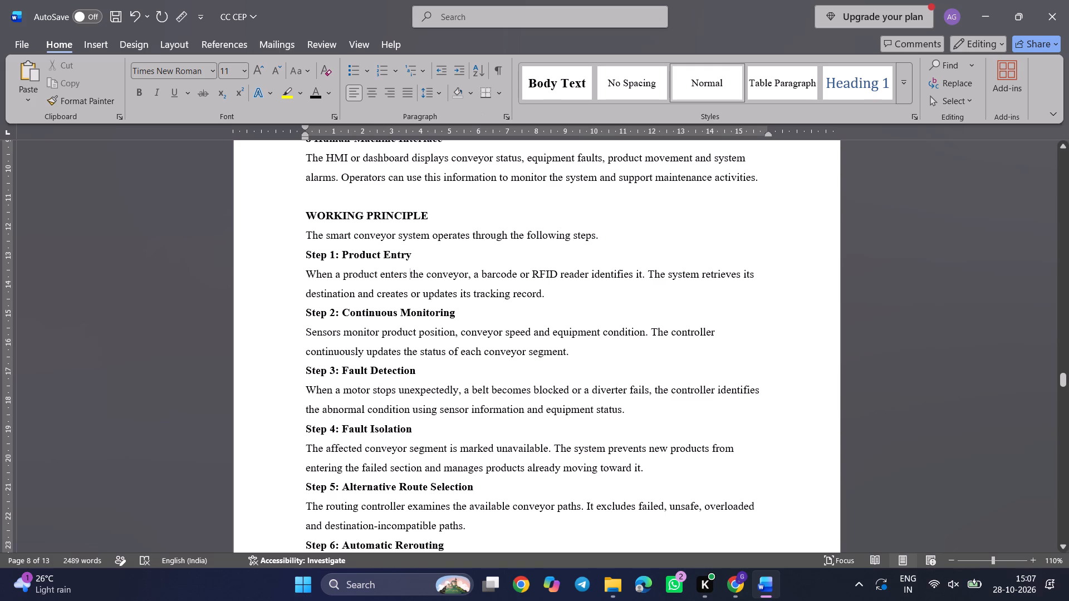
scroll(445, 331, "down", 5)
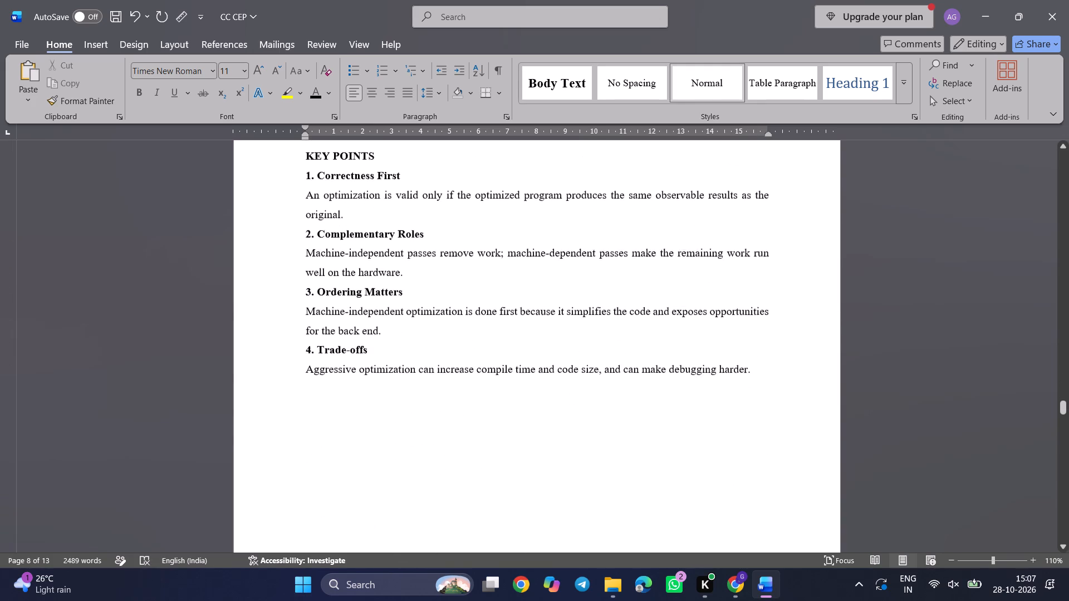
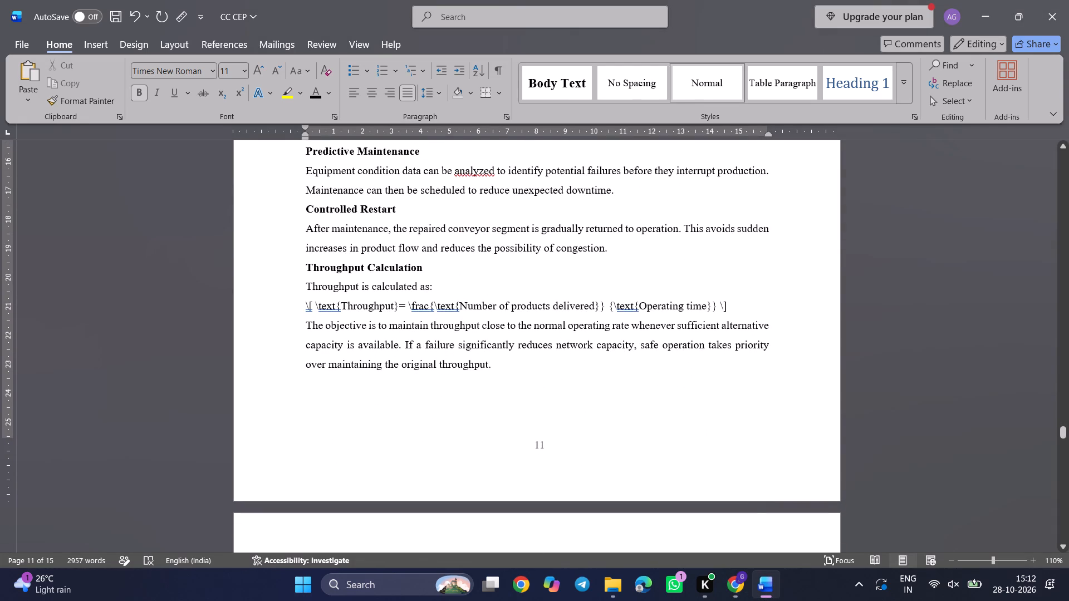
left_click(516, 369)
key("Return")
key("Return")
key("Return")
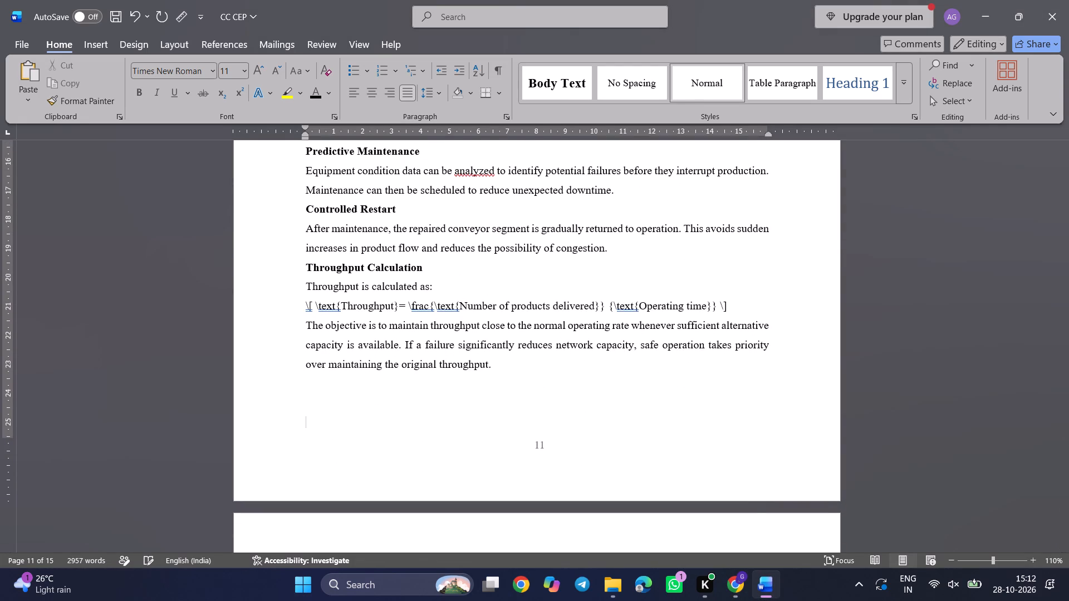
key("ctrl+v")
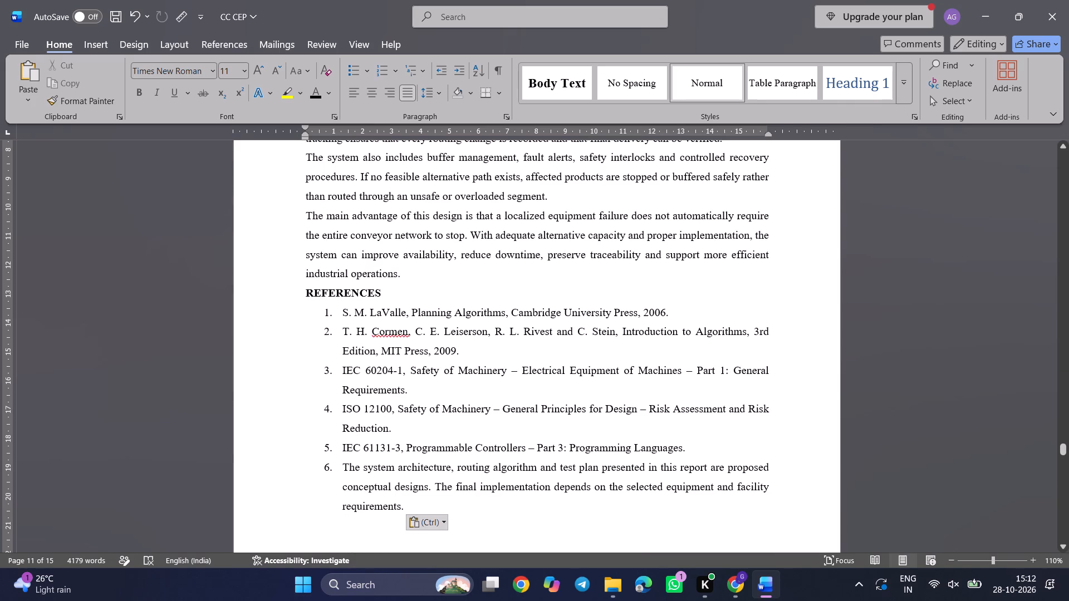
Italicize all six numbered entries under the REFERENCES heading.
left_click_drag(416, 506, 315, 312)
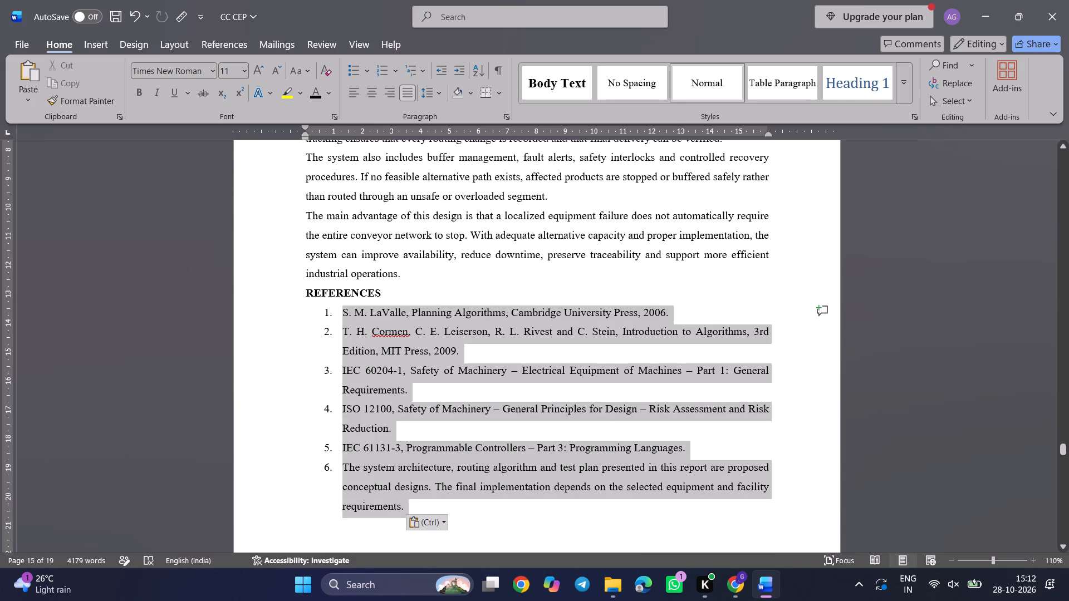
left_click_drag(315, 312, 315, 311)
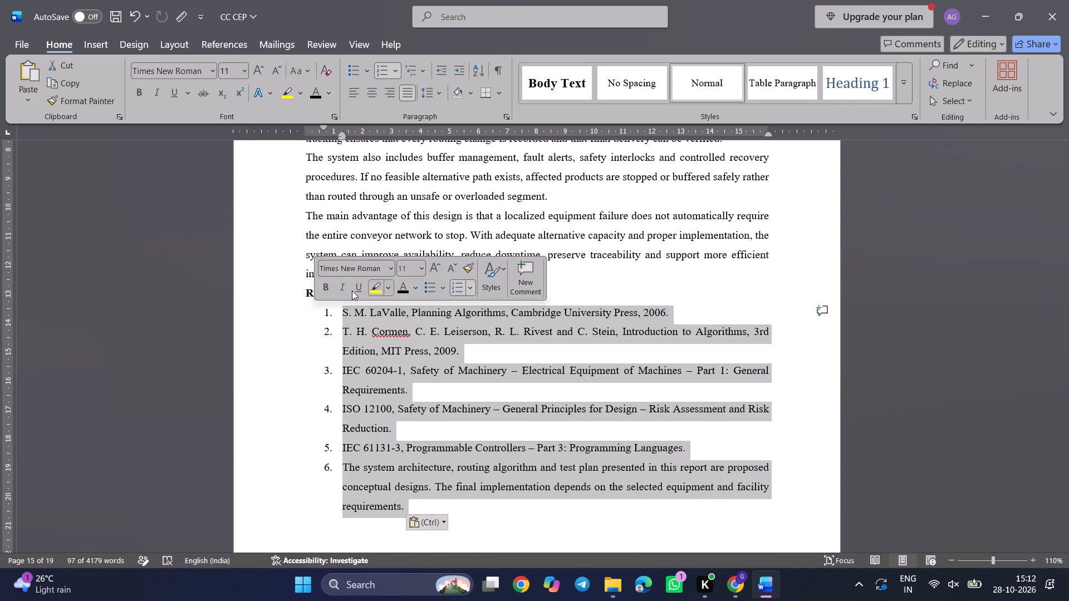
left_click(347, 290)
left_click(414, 385)
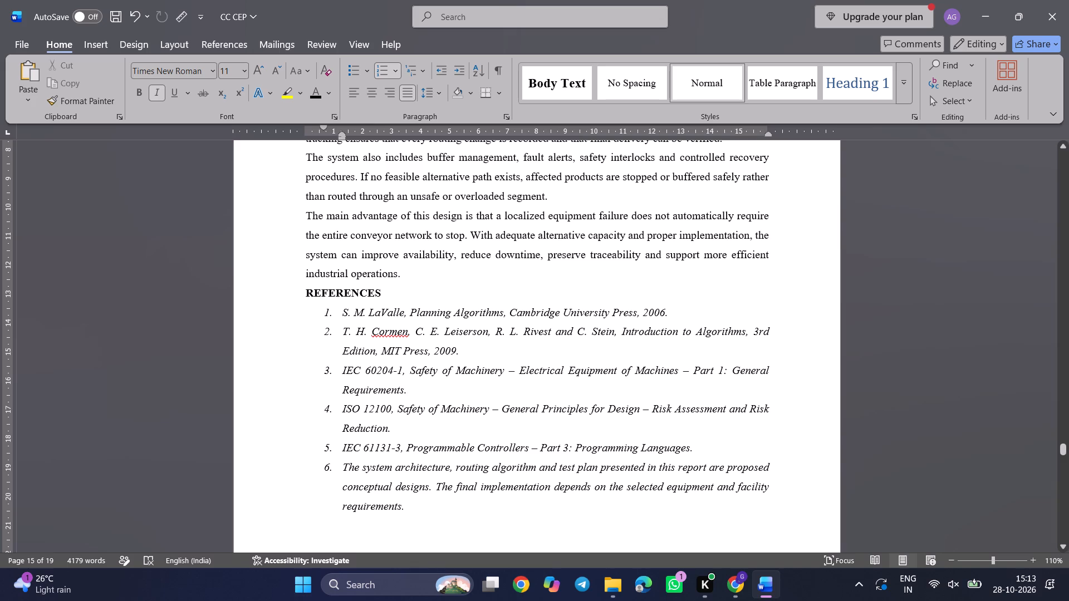
left_click(380, 291)
left_click(395, 304)
Delete the numbers 15. and 14. from the CONCLUSION and SUSTAINABILITY AND RESOURCE UTILIZATION headings.
scroll(395, 304, "up", 1)
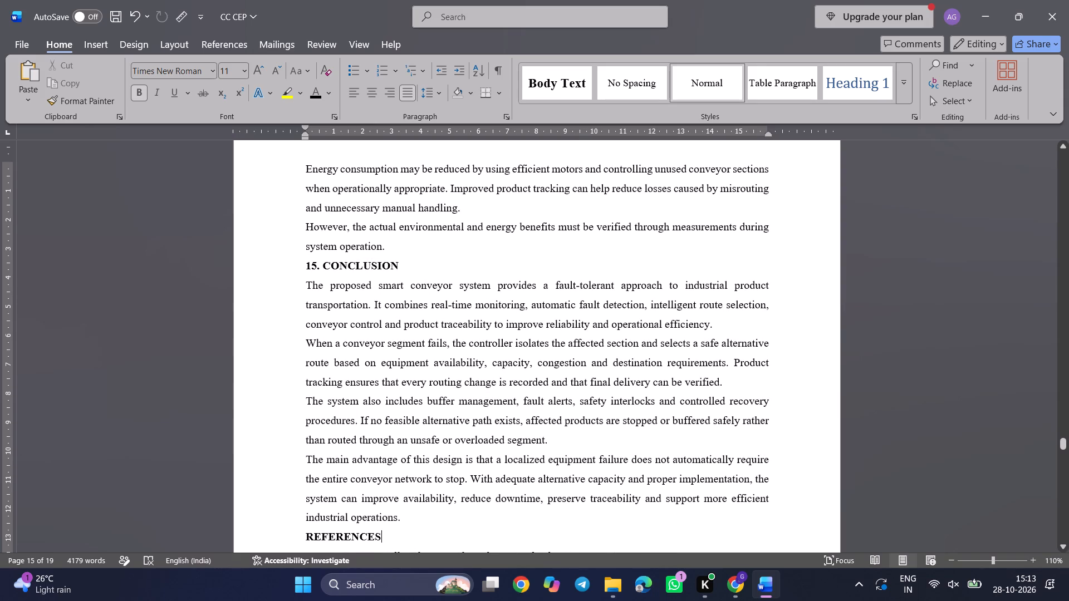
left_click(325, 268)
key("BackSpace")
key("BackSpace")
key("BackSpace")
key("BackSpace")
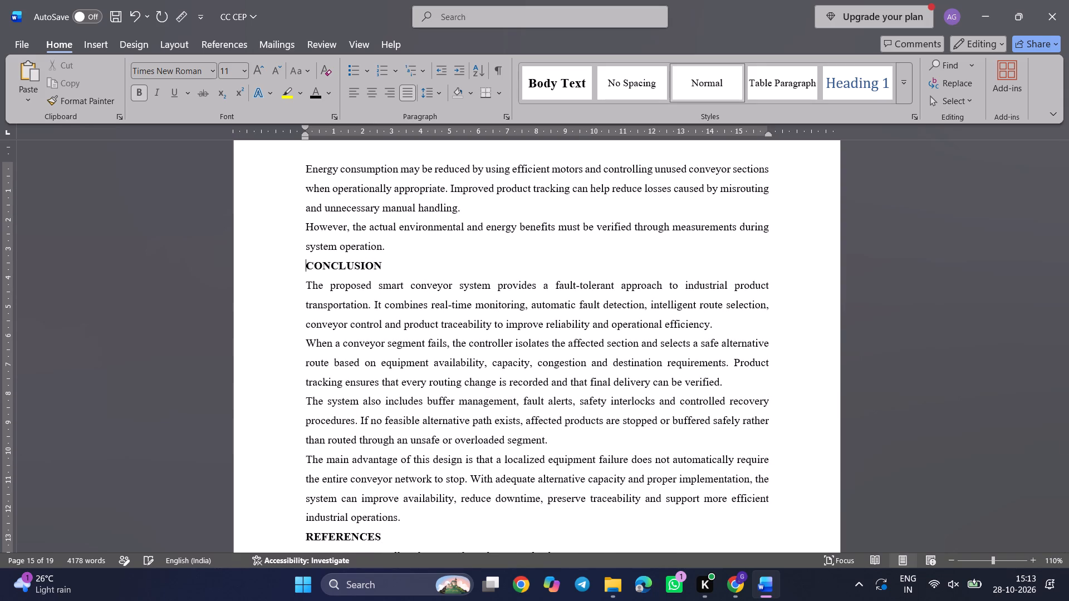
scroll(325, 268, "up", 2)
right_click(325, 268)
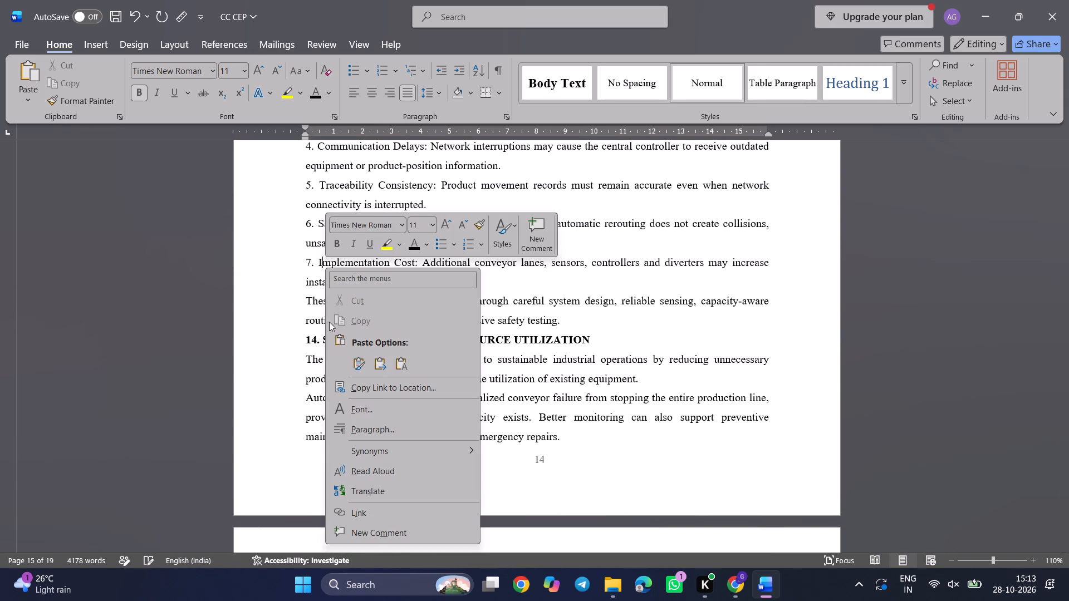
left_click(317, 335)
left_click(322, 340)
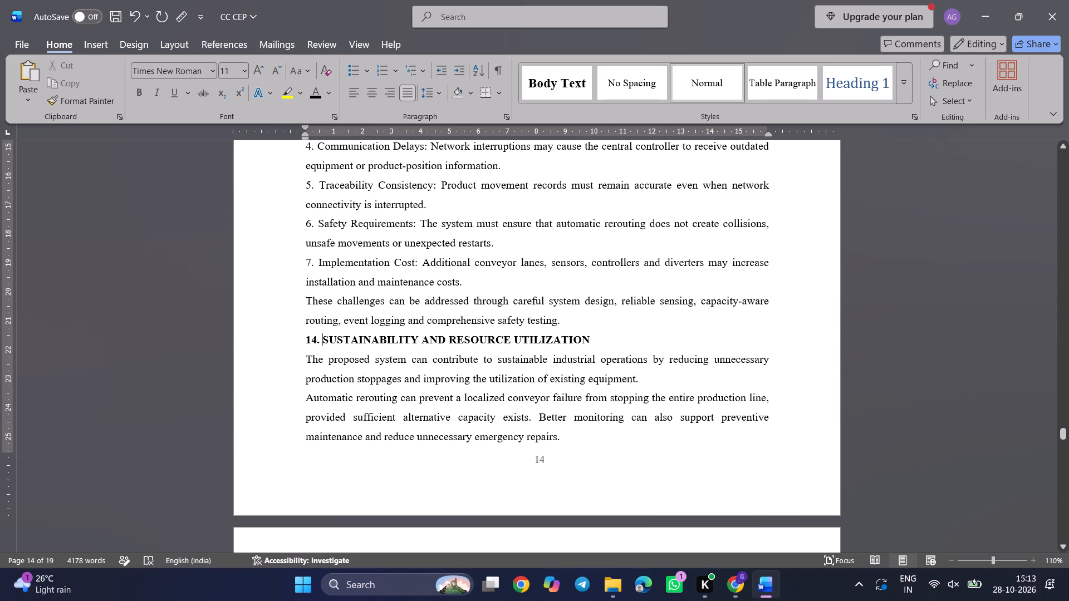
key("BackSpace")
key("BackSpace")
key("BackSpace")
key("BackSpace")
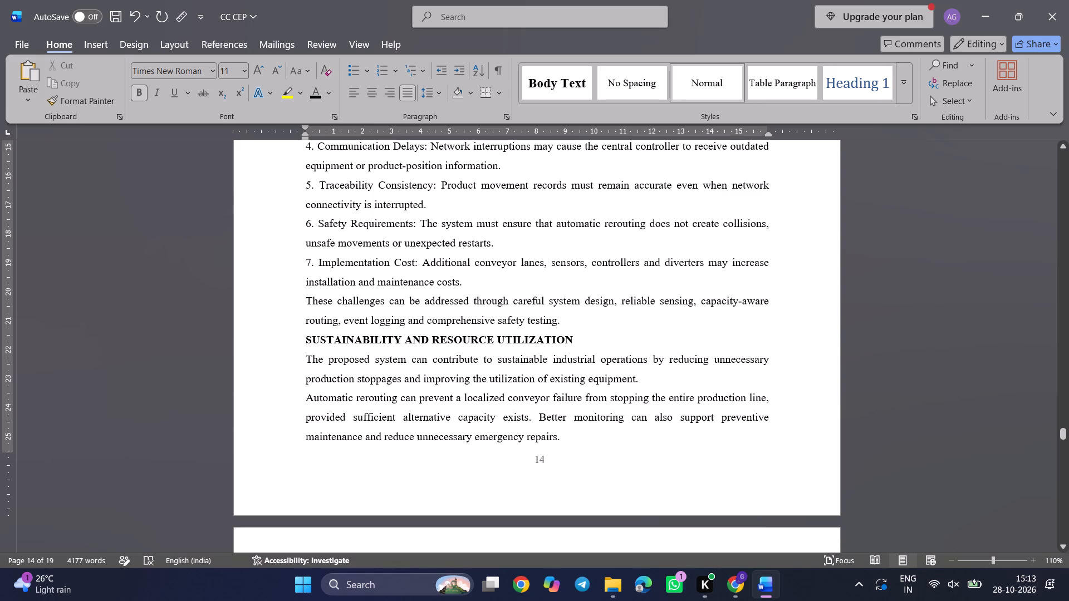
Delete the numbers 13. and 12.2 from the CHALLENGES and Key Performance Indicators headings.
scroll(453, 319, "up", 2)
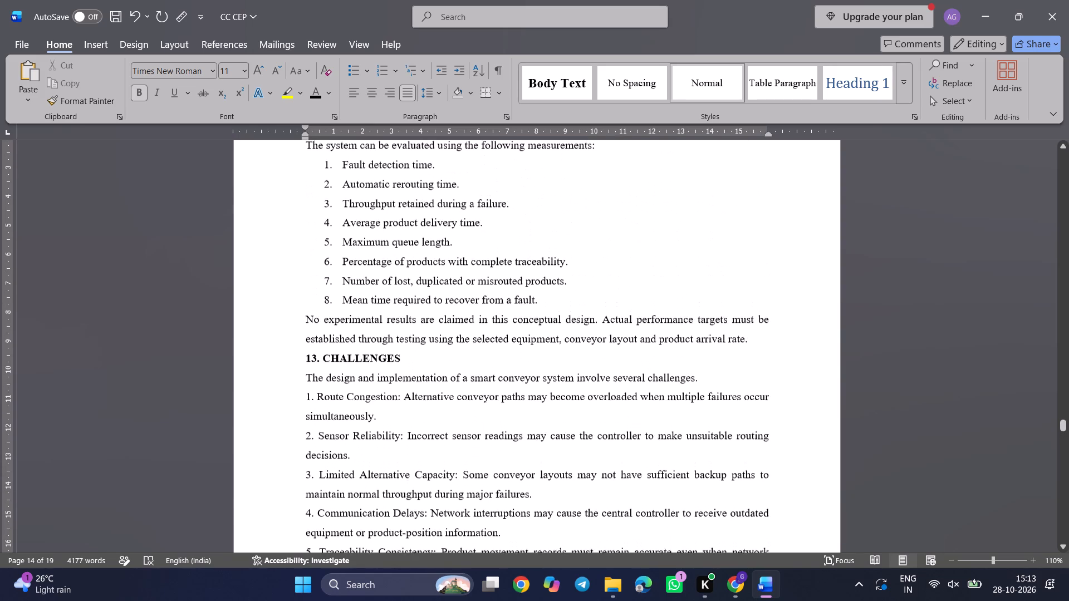
left_click(323, 361)
key("BackSpace")
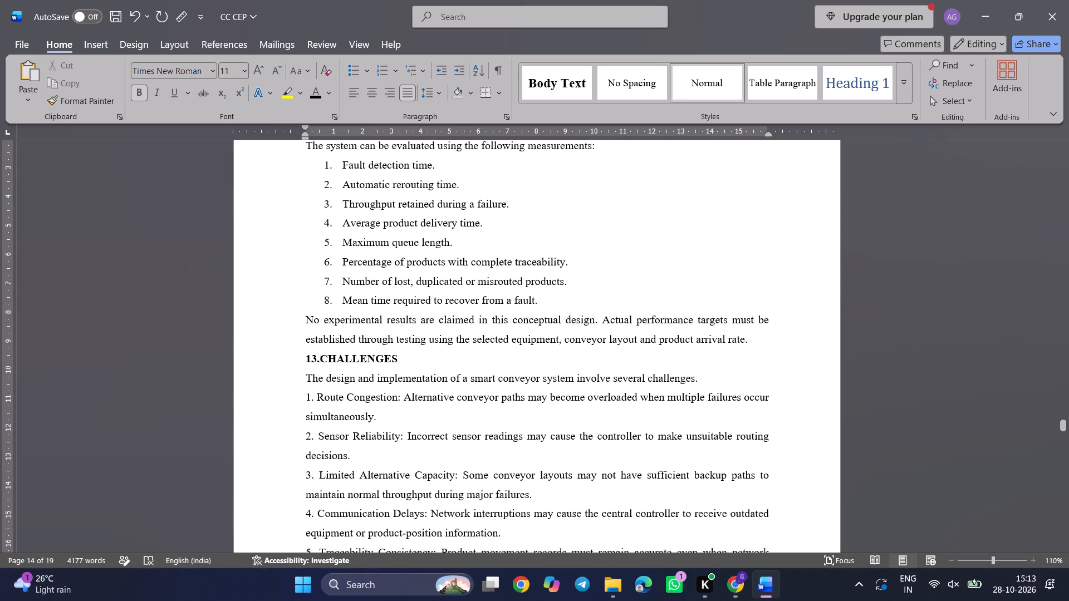
key("BackSpace")
key("BackSpace")
key("BackSpace")
scroll(323, 361, "up", 2)
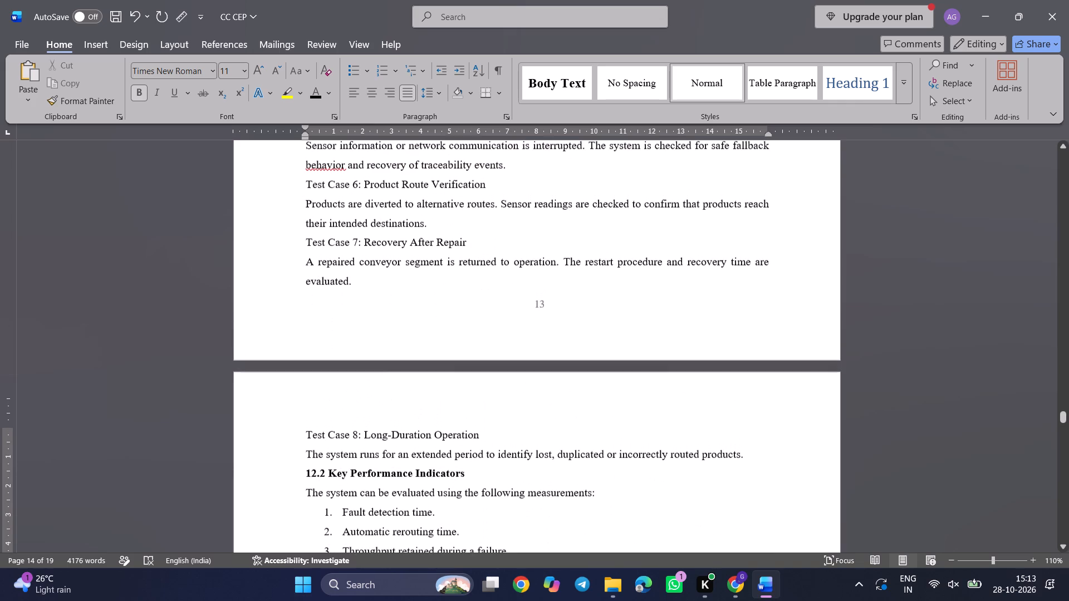
left_click(327, 470)
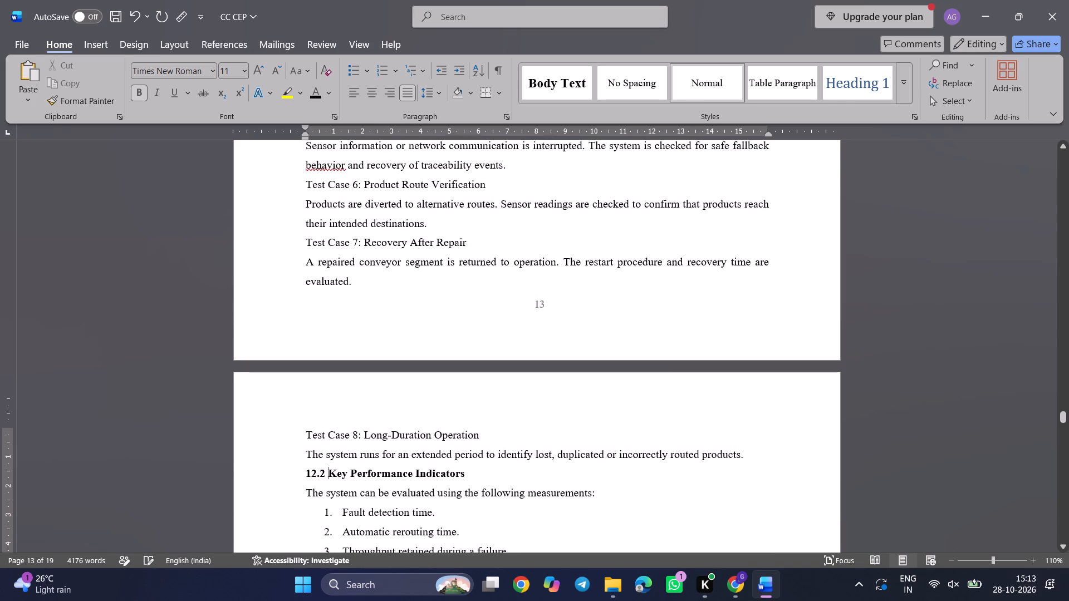
key("BackSpace")
key("BackSpace")
key("BackSpace")
key("BackSpace")
key("BackSpace")
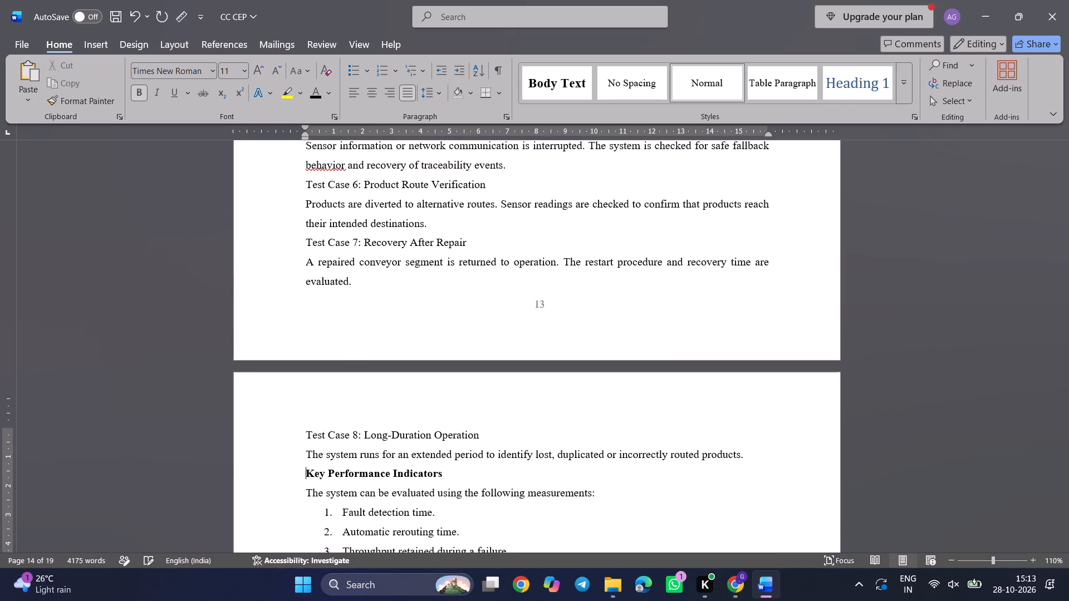
Delete the numbers 12.1 and 12. from the Test Cases and TESTING AND PERFORMANCE EVALUATION headings.
scroll(327, 470, "up", 3)
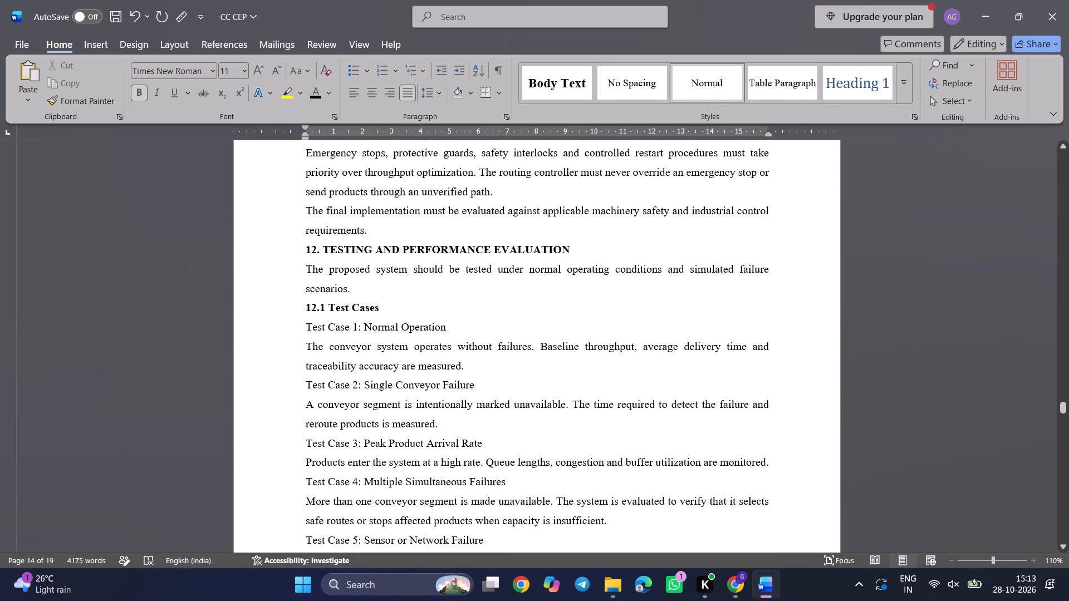
left_click(331, 308)
key("BackSpace")
key("BackSpace")
key("BackSpace")
key("BackSpace")
key("BackSpace")
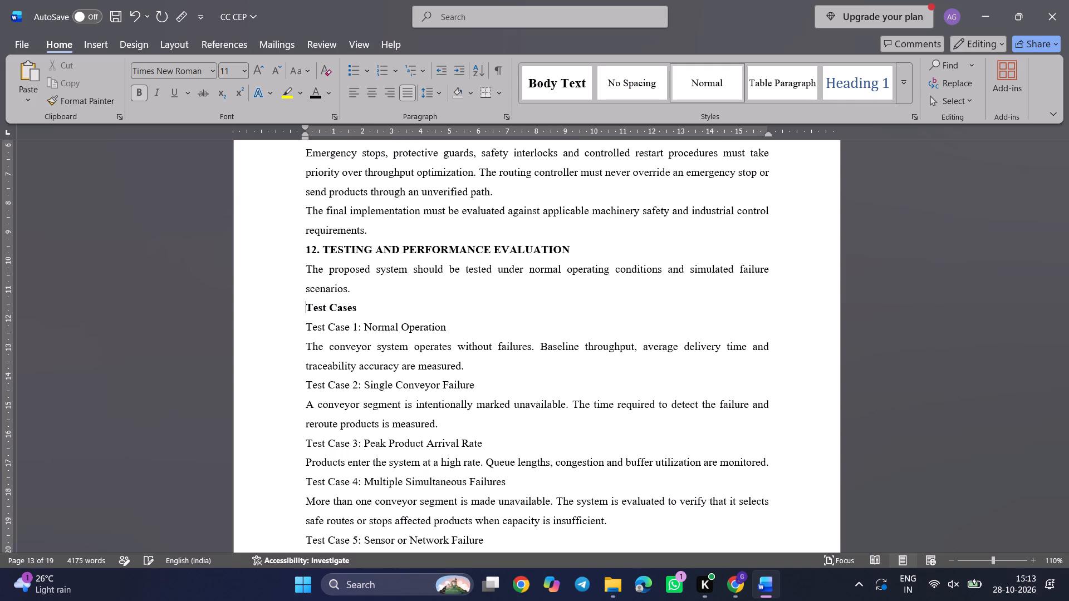
left_click(324, 249)
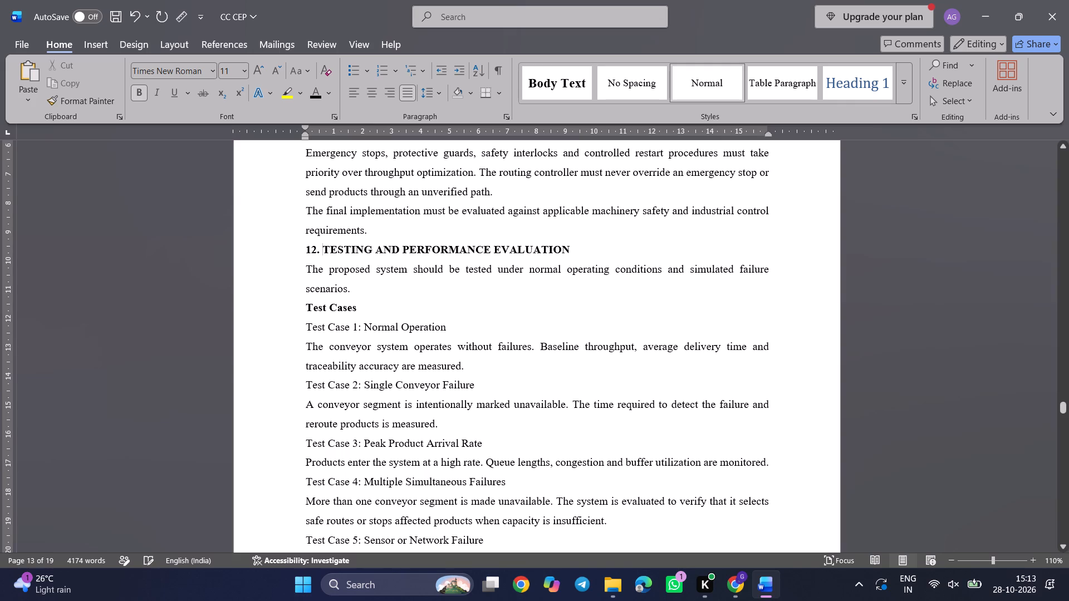
key("BackSpace")
key("BackSpace")
key("BackSpace")
key("BackSpace")
Delete the numbers 11. and 10.3 from the FAULT HANDLING AND SAFETY and Maintaining Data Accuracy headings.
scroll(324, 249, "up", 2)
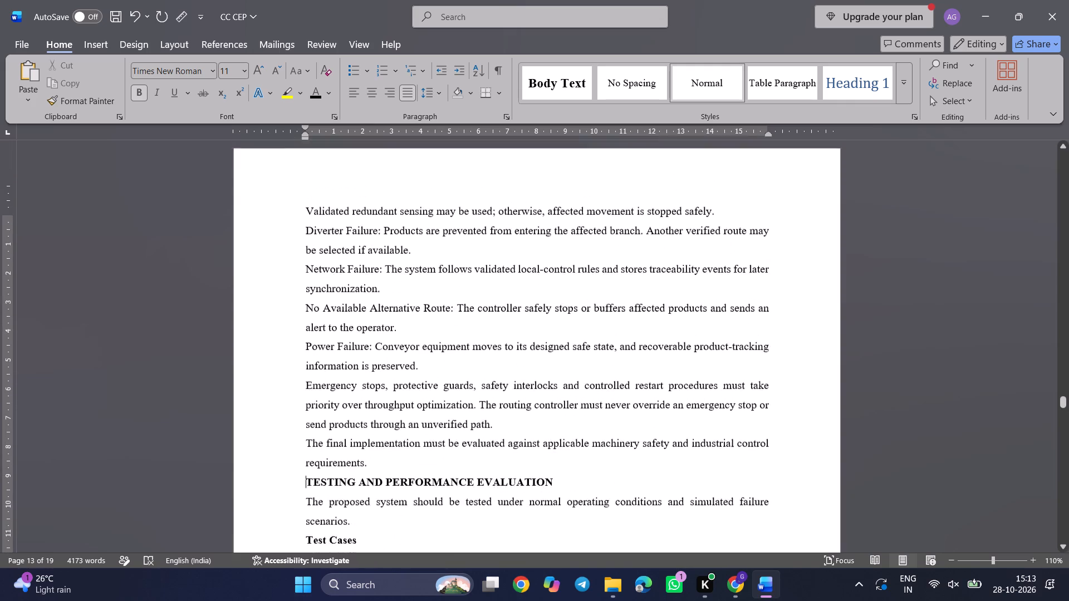
scroll(324, 249, "up", 3)
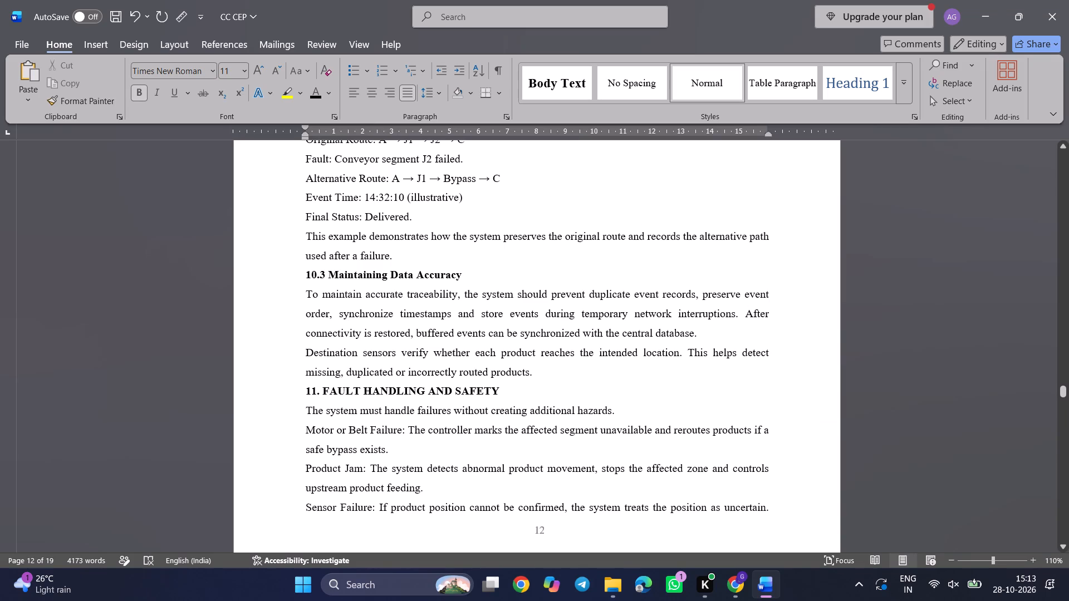
left_click(325, 387)
key("BackSpace")
key("BackSpace")
key("BackSpace")
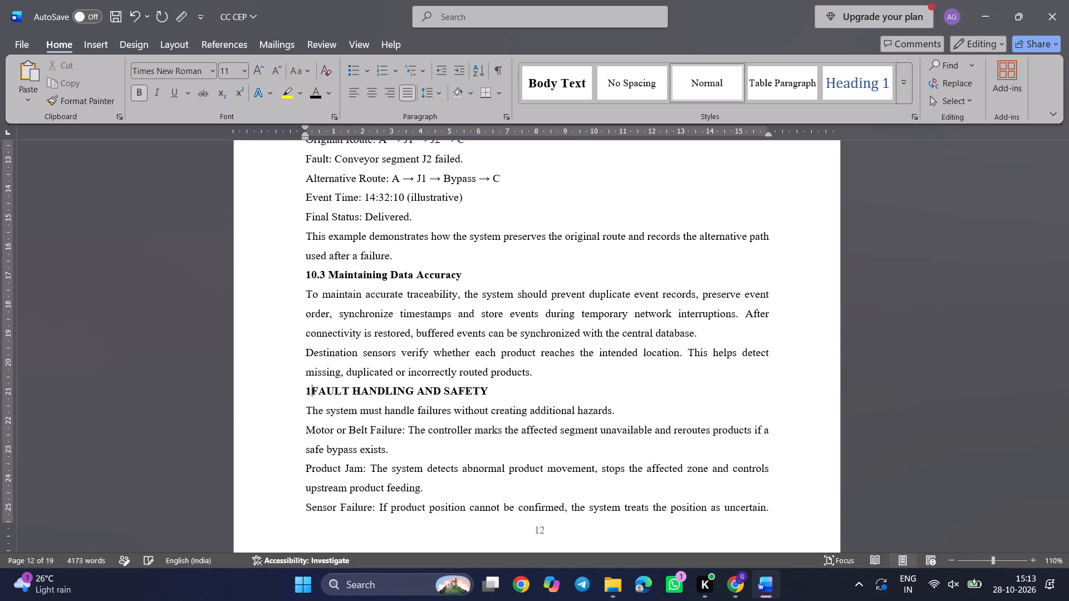
key("BackSpace")
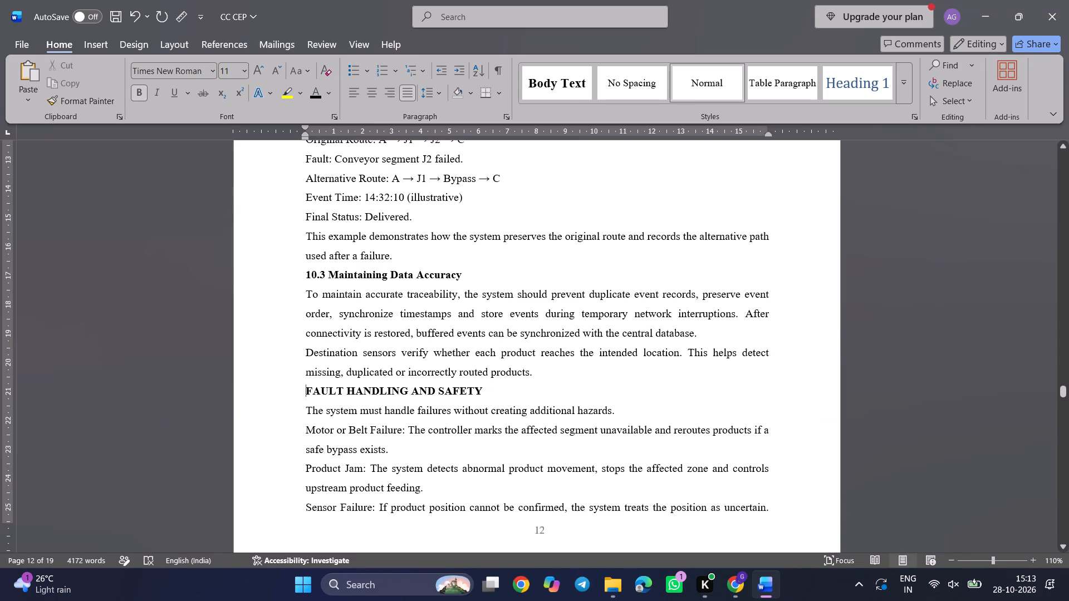
left_click(328, 275)
key("BackSpace")
key("BackSpace")
key("BackSpace")
key("BackSpace")
key("BackSpace")
Delete the numbers 10.2 and 10.1 from the Example of Product Traceability and Information Stored in the Database headings.
scroll(328, 275, "up", 1)
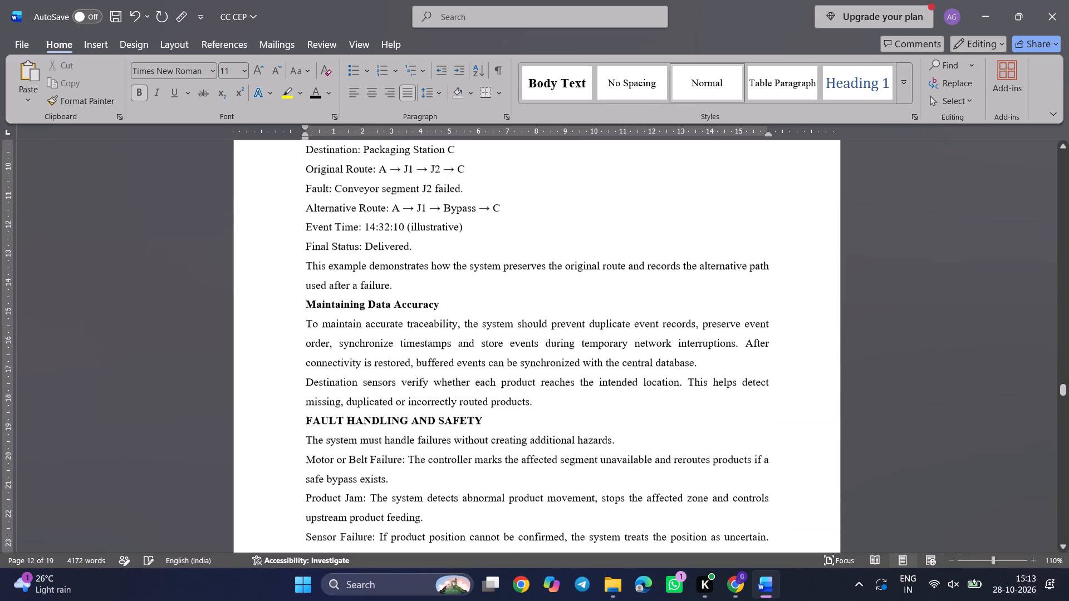
scroll(328, 275, "up", 1)
left_click(330, 302)
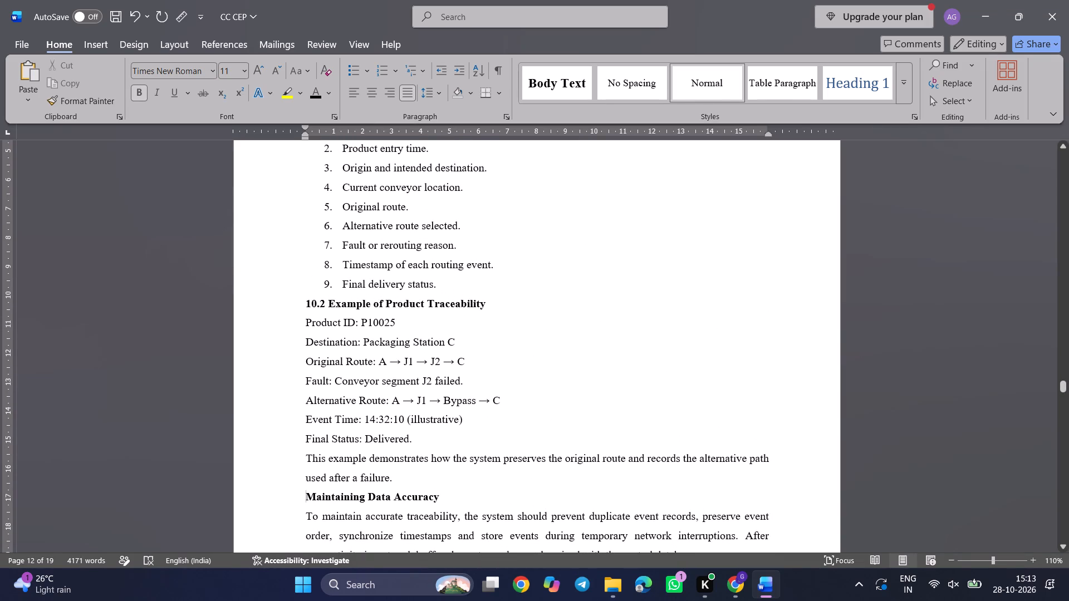
key("BackSpace")
key("BackSpace")
key("BackSpace")
key("BackSpace")
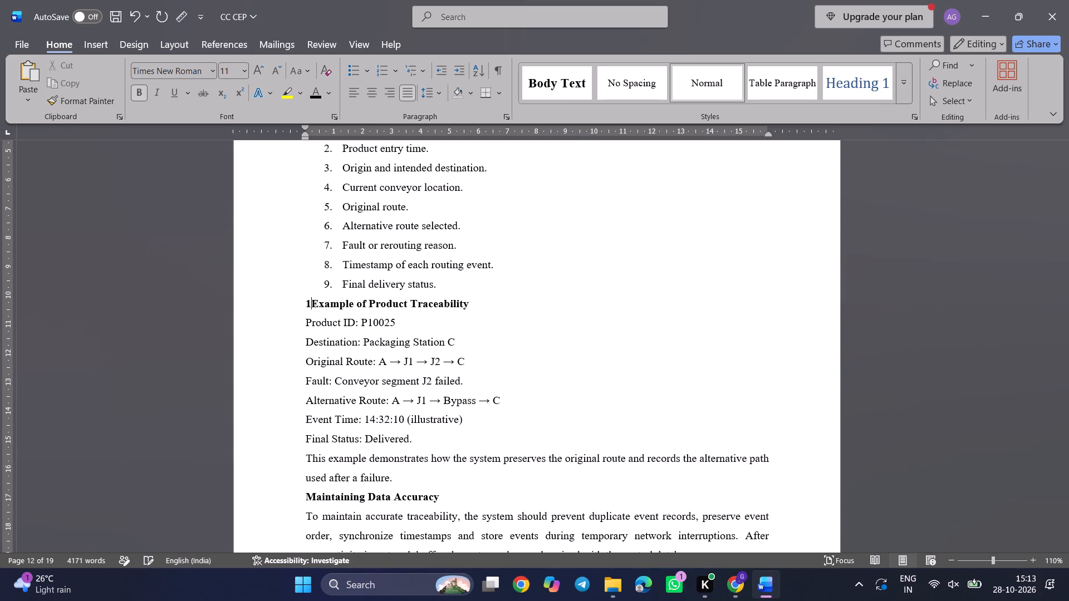
key("BackSpace")
scroll(410, 262, "up", 2)
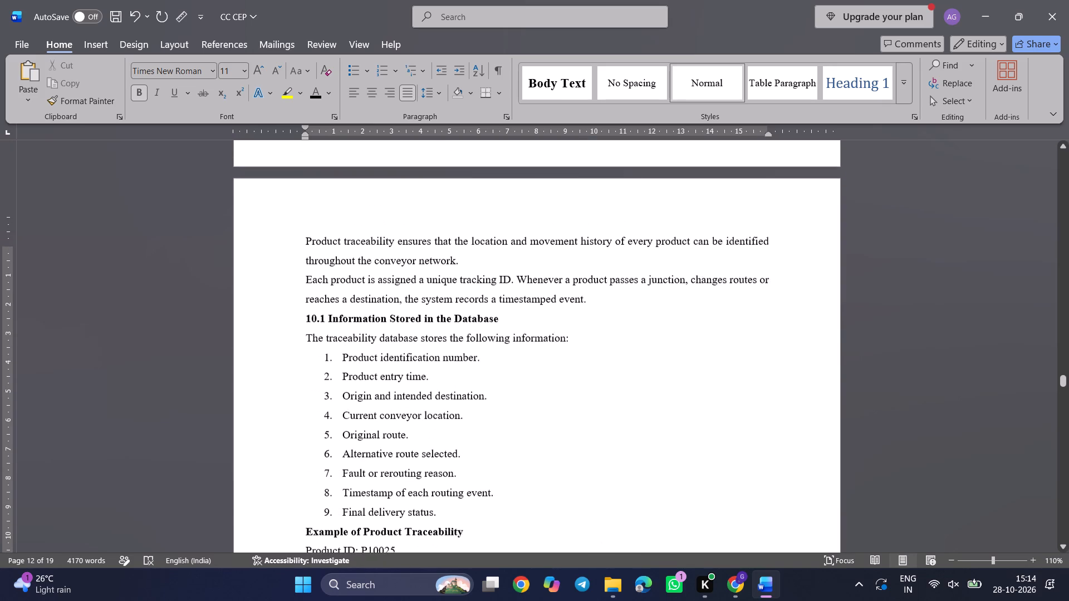
scroll(410, 262, "up", 1)
left_click(329, 338)
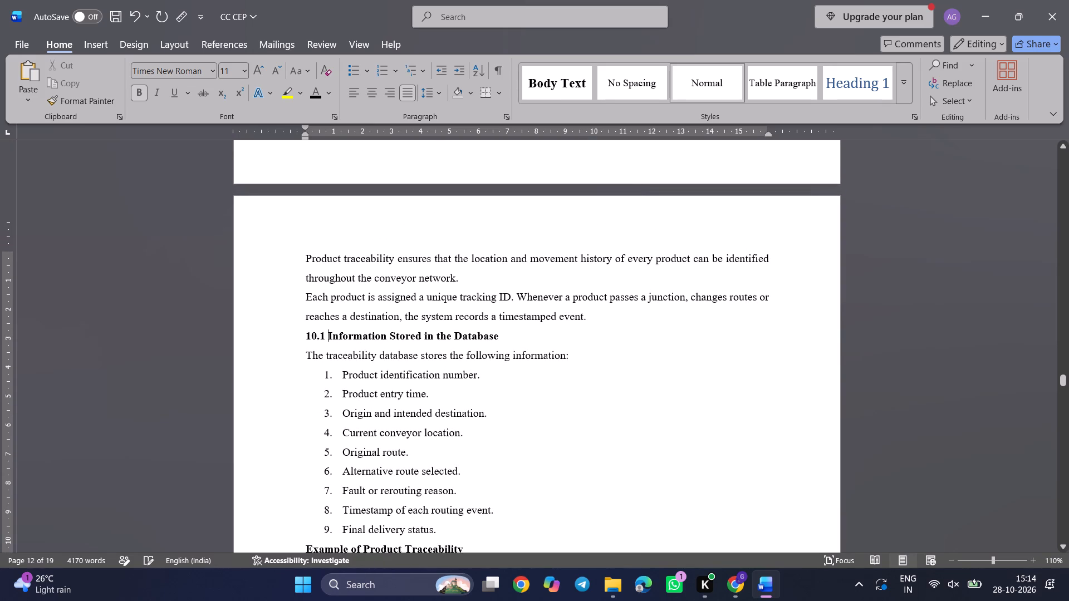
key("BackSpace")
key("BackSpace")
key("BackSpace")
key("BackSpace")
key("BackSpace")
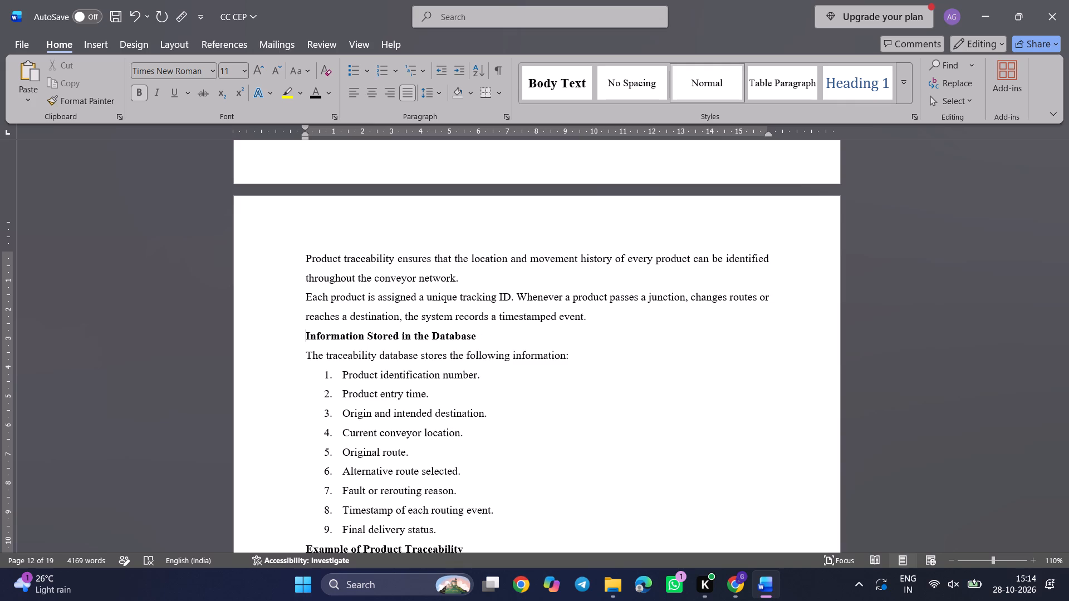
Add another blank line before the PRODUCT TRACEABILITY heading.
scroll(356, 354, "up", 1)
left_click(434, 322)
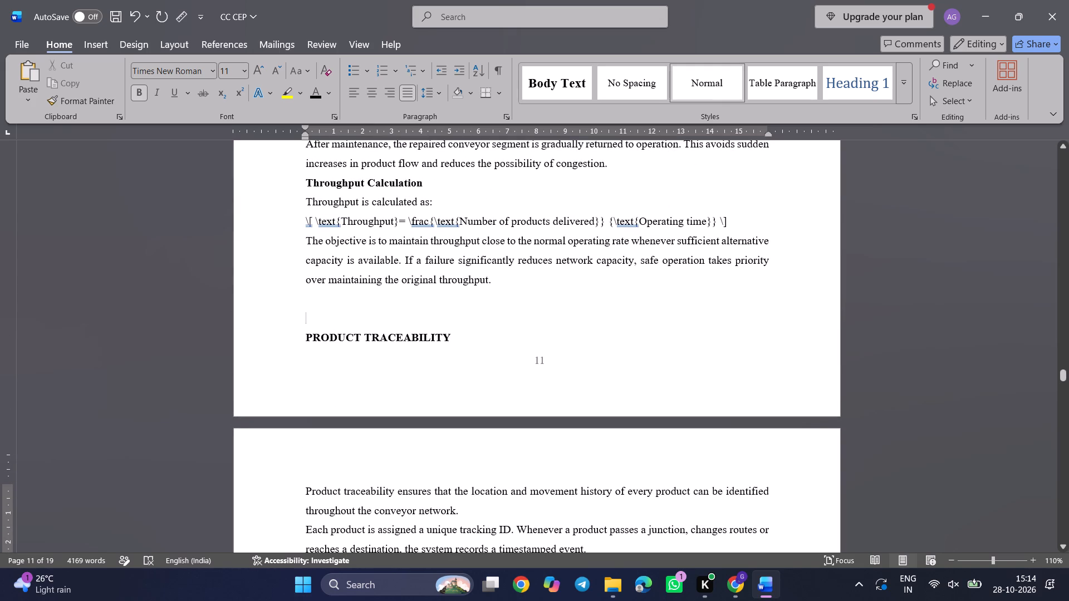
key("Return")
Insert a blank line between the sustainability section's last paragraph and the CONCLUSION heading.
scroll(434, 322, "up", 1)
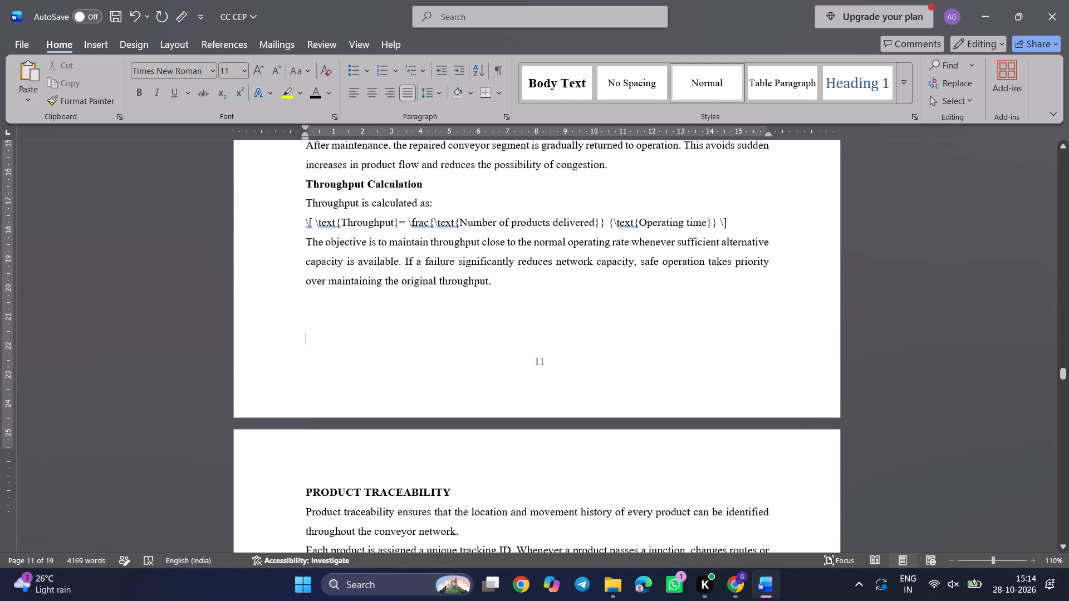
scroll(434, 322, "up", 3)
scroll(434, 322, "down", 2)
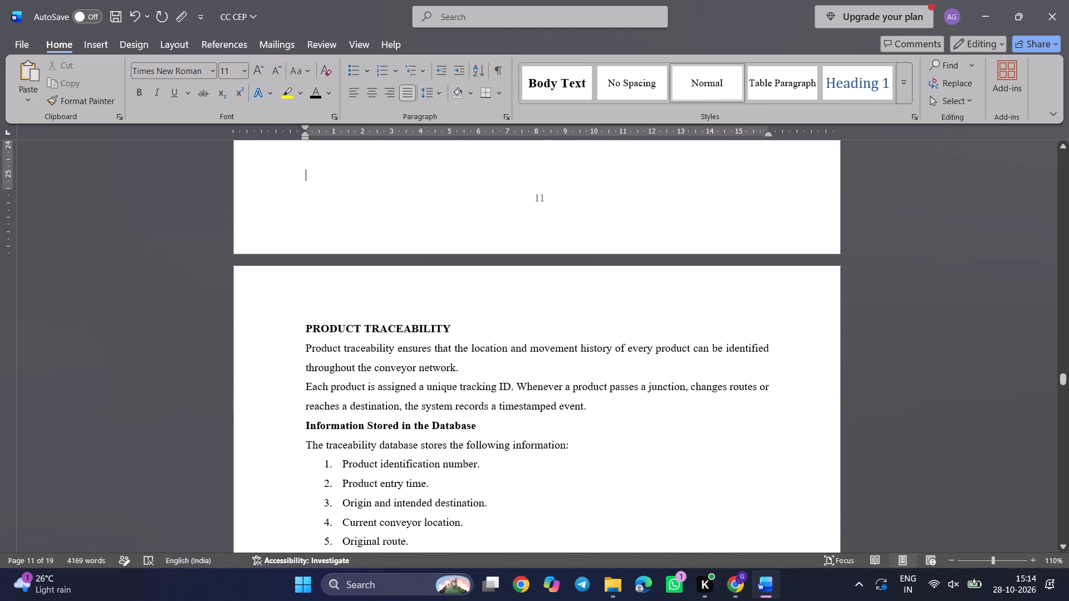
scroll(434, 322, "down", 6)
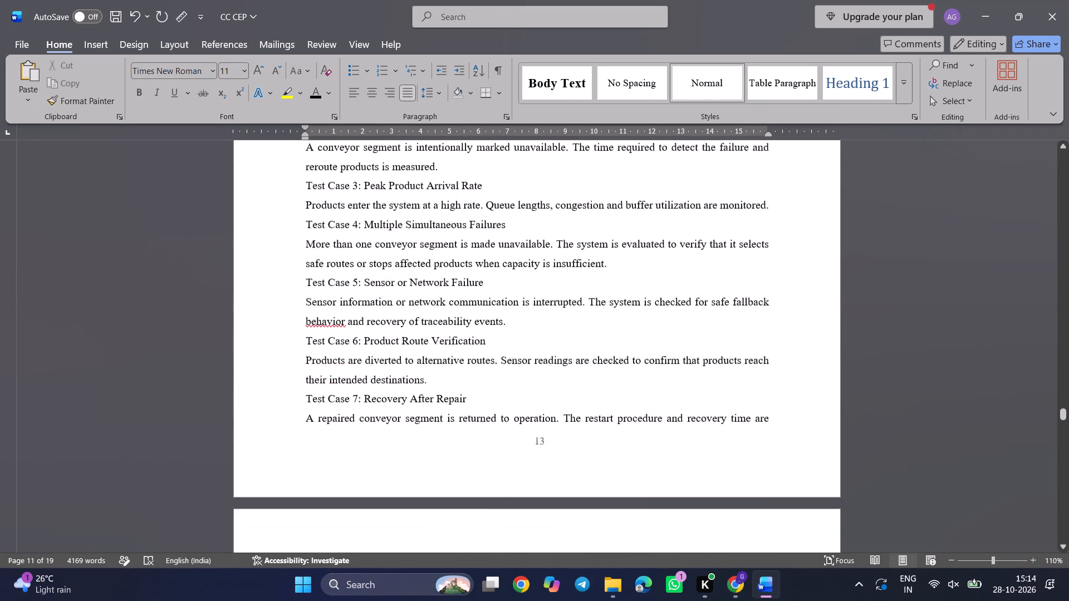
scroll(434, 322, "down", 5)
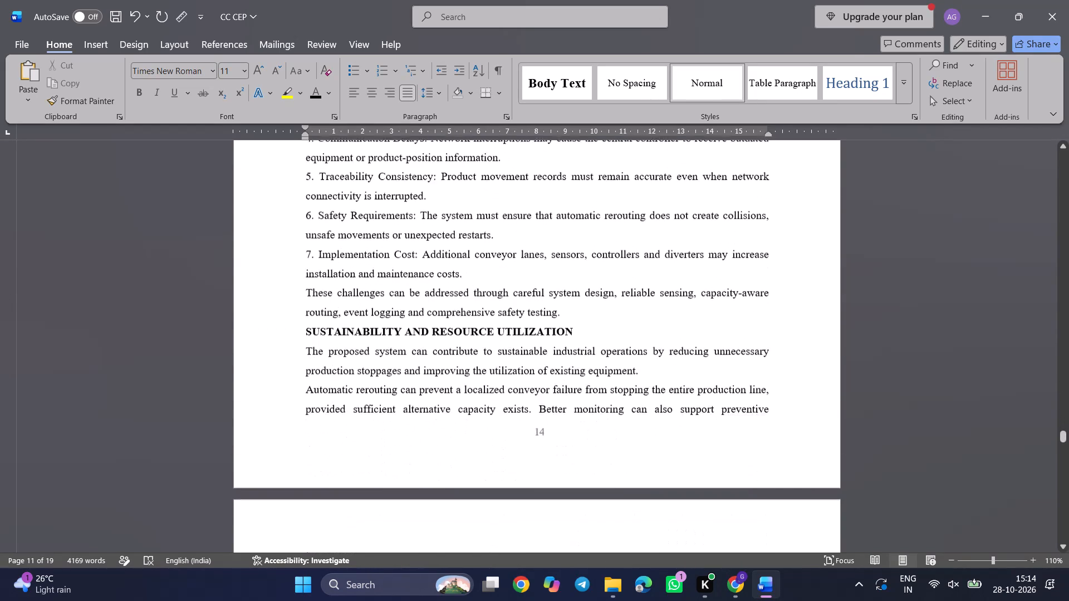
scroll(434, 322, "down", 1)
scroll(434, 322, "up", 1)
scroll(434, 322, "down", 1)
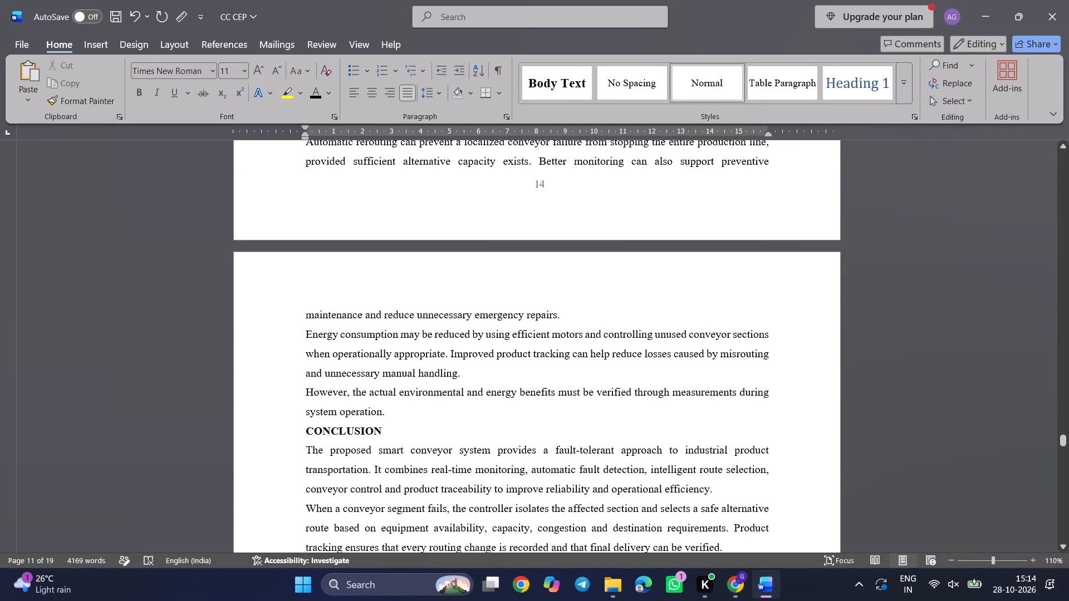
left_click(408, 412)
key("Return")
Delete the hello.c editor screenshot and the unoptimized.s code image under the OUTPUT heading.
scroll(408, 412, "down", 2)
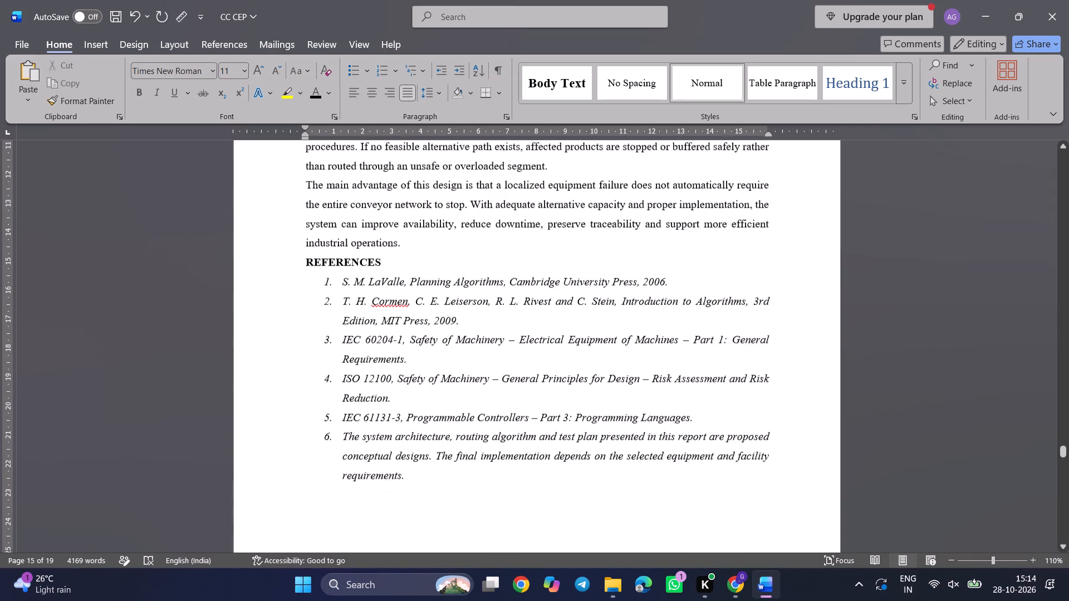
scroll(408, 412, "down", 5)
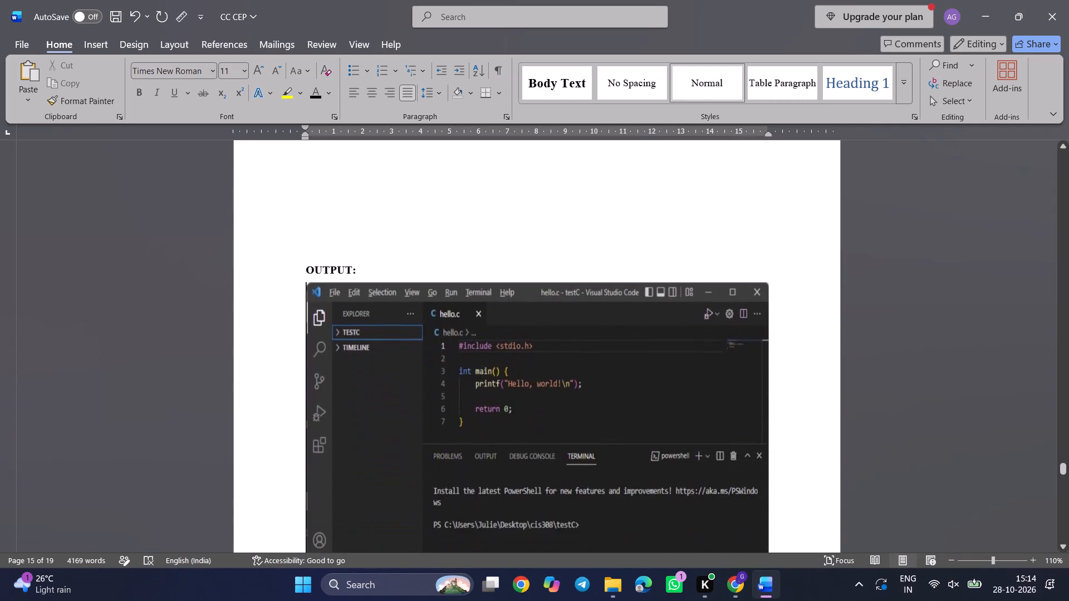
scroll(408, 412, "down", 2)
left_click(502, 373)
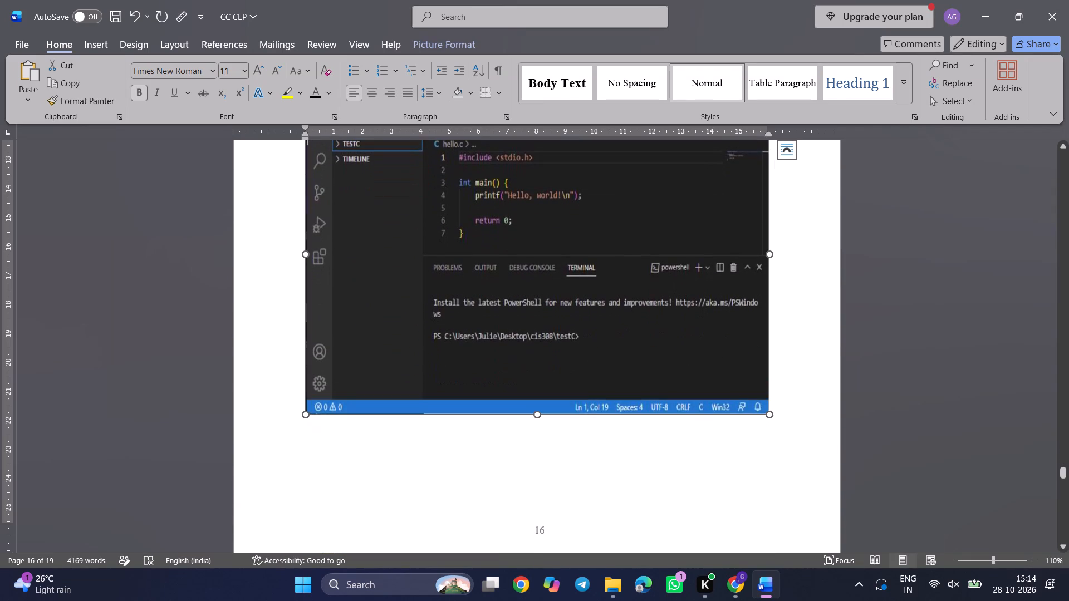
scroll(502, 373, "up", 2)
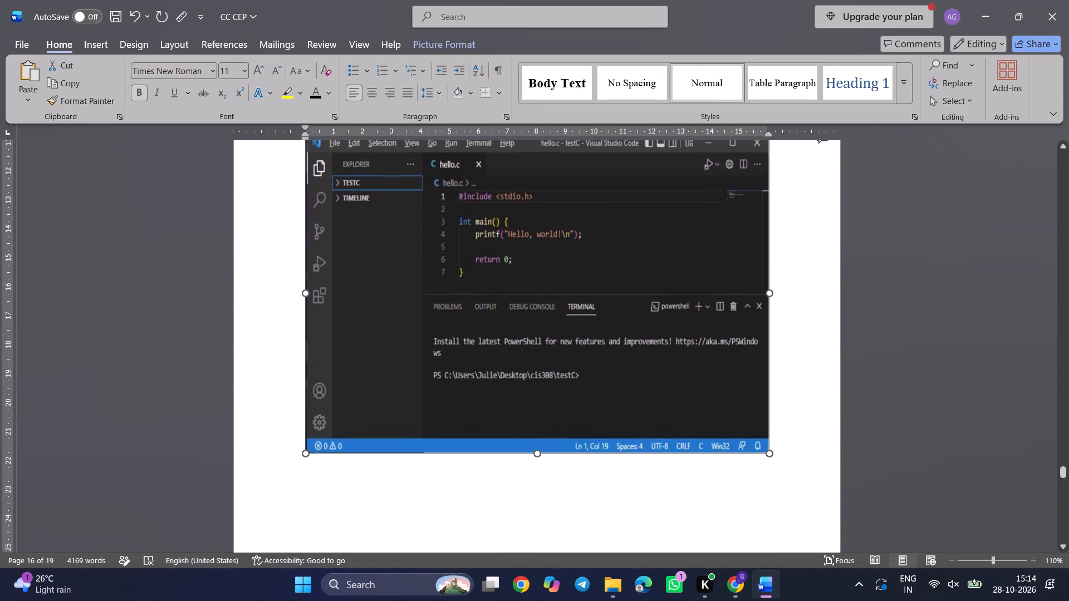
scroll(502, 373, "up", 2)
key("BackSpace")
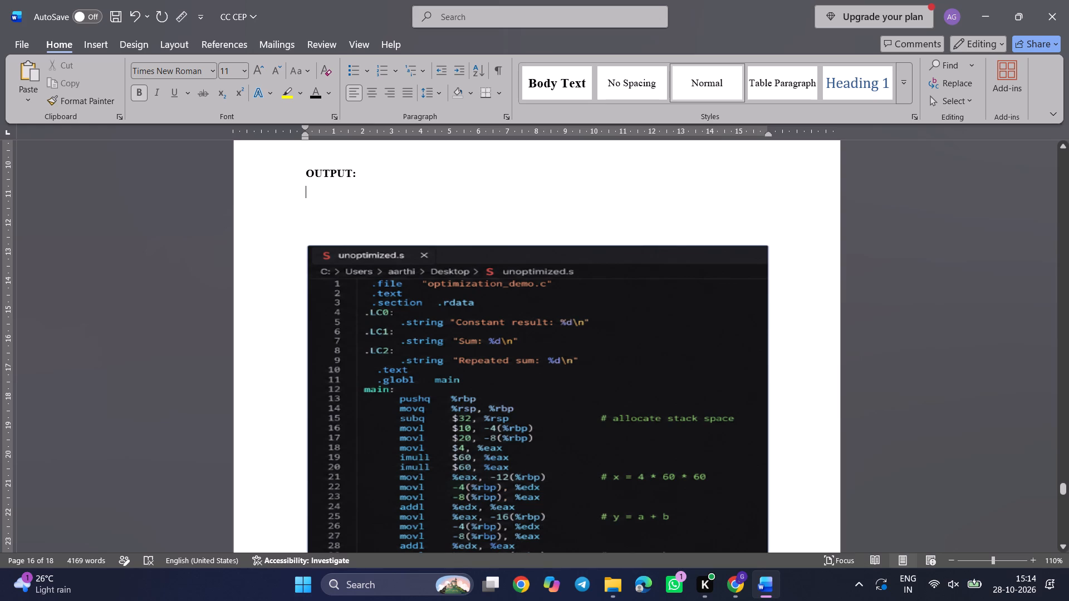
left_click(570, 505)
key("BackSpace")
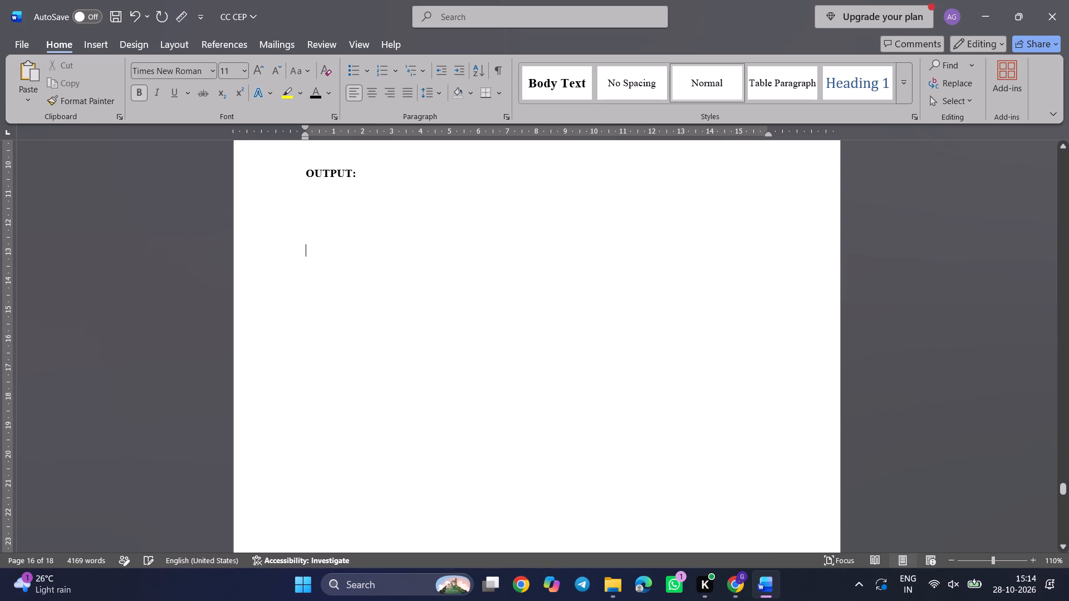
Delete the remaining assembly code image and the machine-independent and machine-dependent optimization diagrams from the OUTPUT section.
scroll(570, 505, "down", 4)
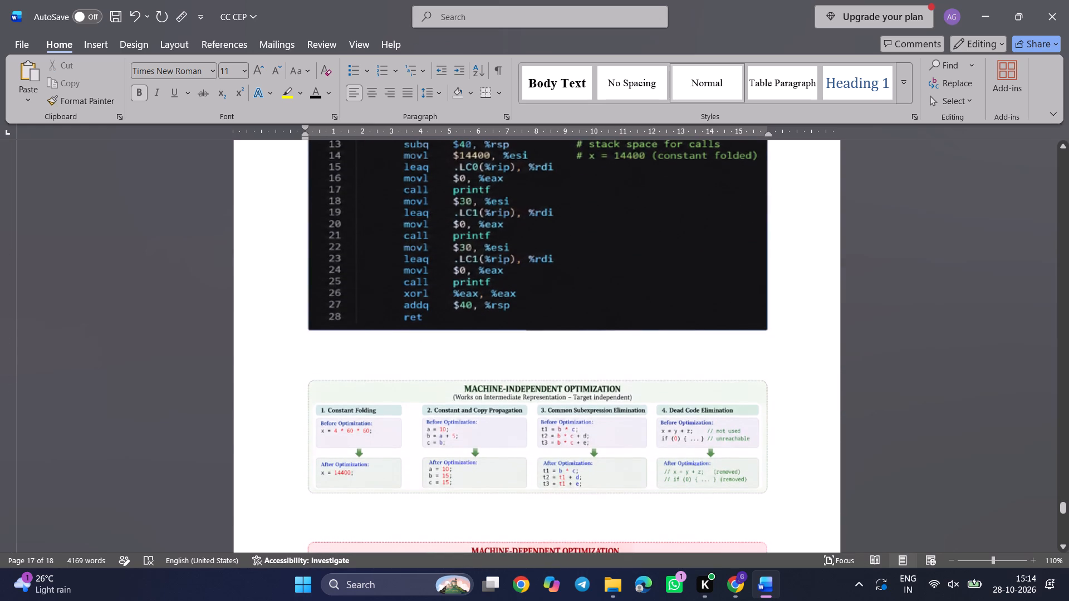
left_click(625, 325)
key("BackSpace")
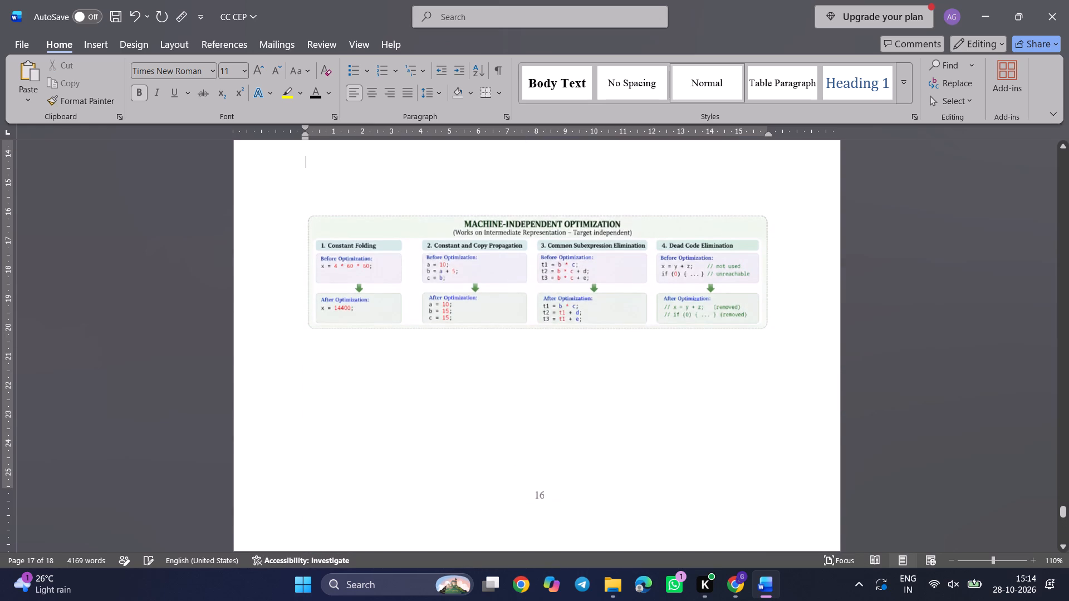
left_click(580, 333)
left_click(600, 263)
key("BackSpace")
scroll(600, 263, "down", 1)
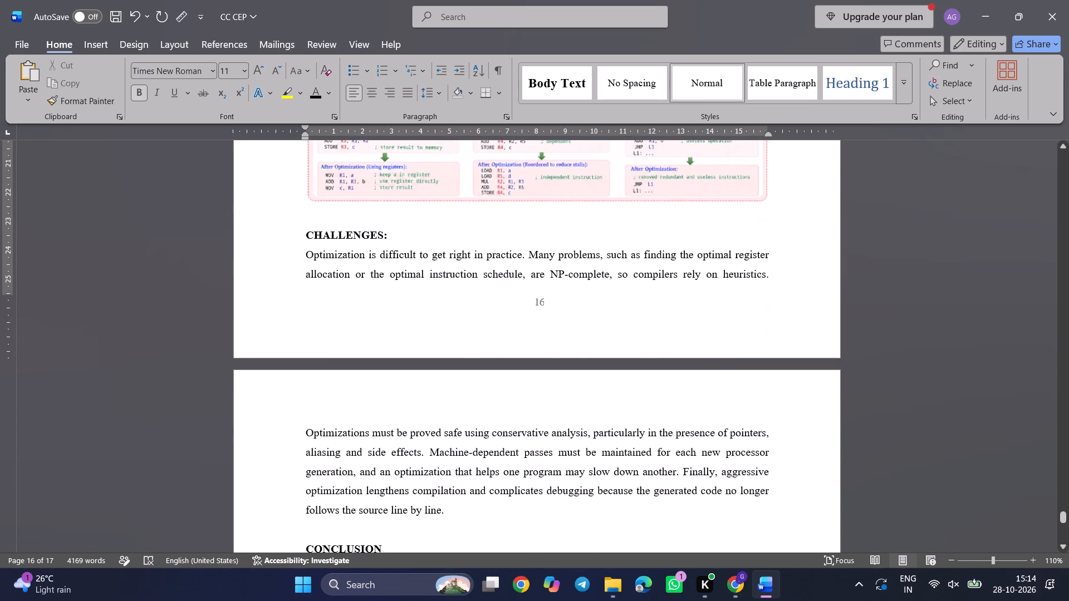
left_click(612, 174)
key("BackSpace")
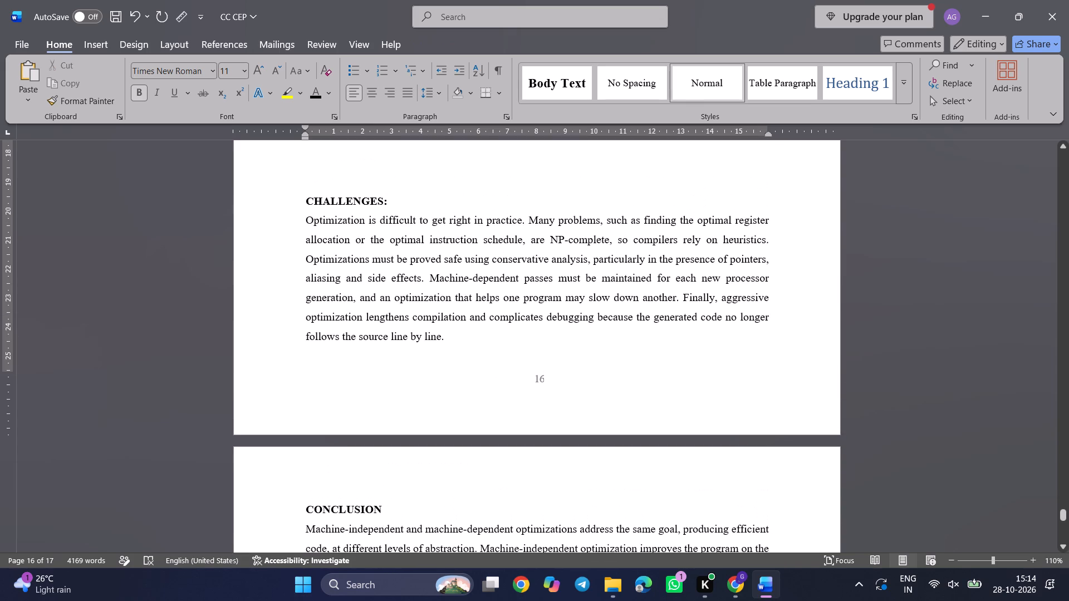
Delete the old compiler text after OUTPUT, from its CHALLENGES heading through its bulleted REFERENCES, including the leftover bullet.
left_click_drag(305, 202, 443, 599)
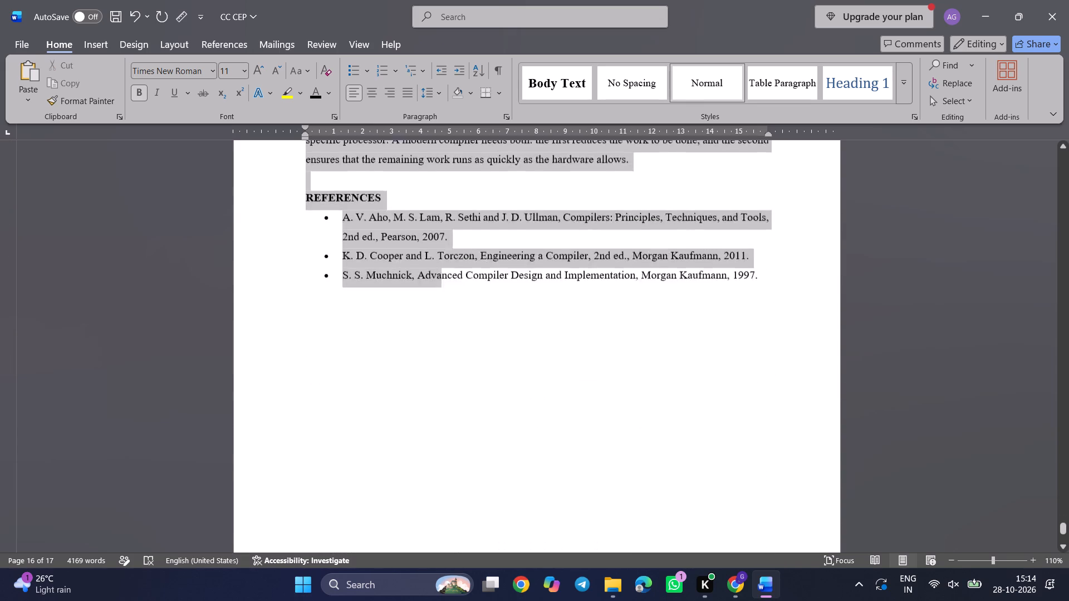
left_click_drag(443, 599, 501, 367)
key("BackSpace")
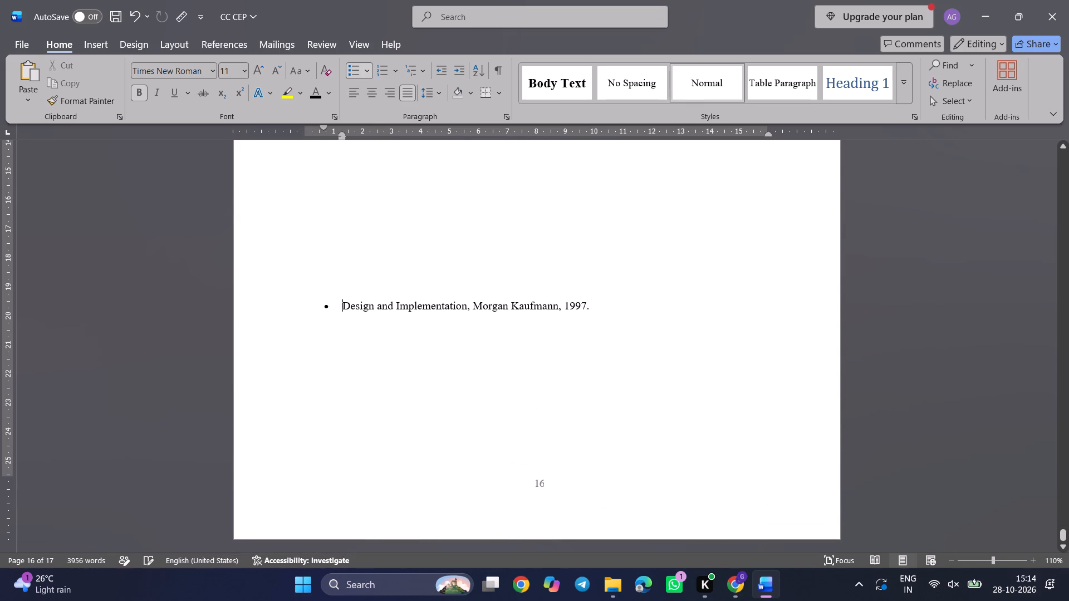
left_click_drag(645, 293, 362, 312)
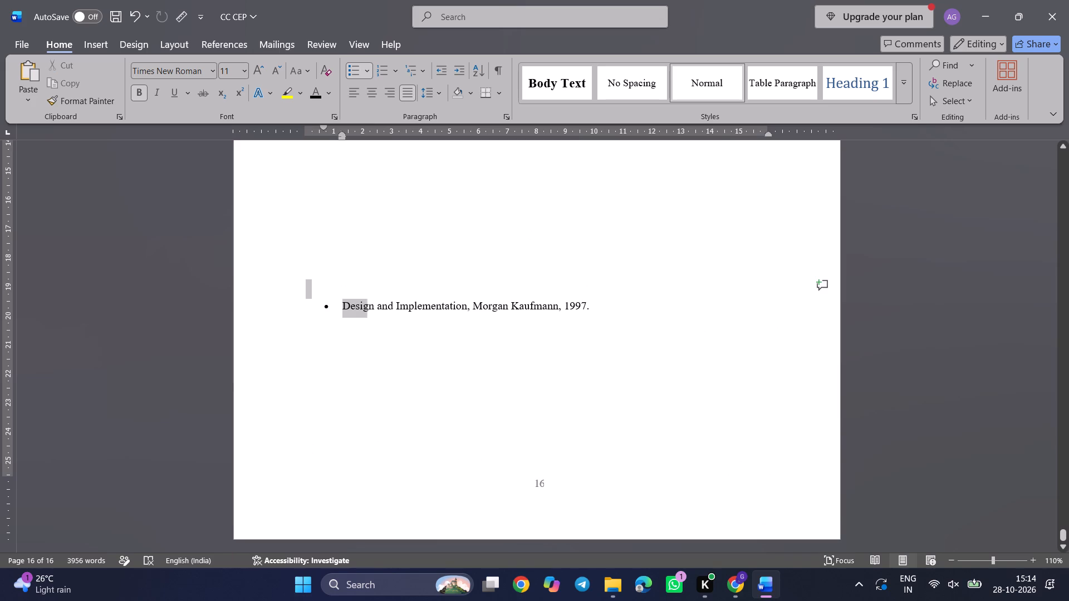
left_click_drag(362, 312, 607, 327)
key("BackSpace")
key("BackSpace")
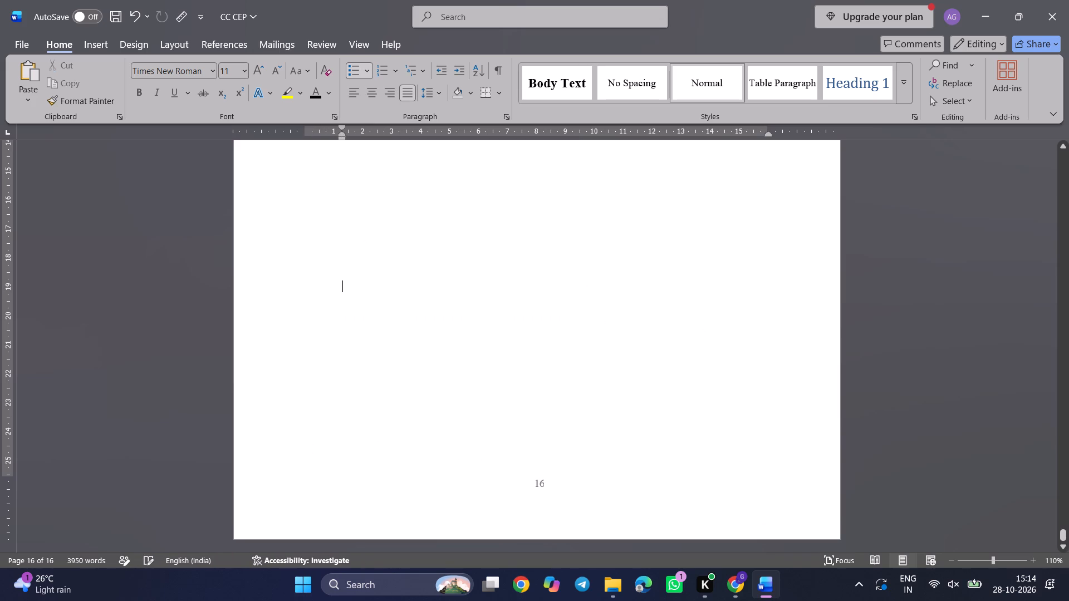
key("BackSpace")
key("BackSpace")
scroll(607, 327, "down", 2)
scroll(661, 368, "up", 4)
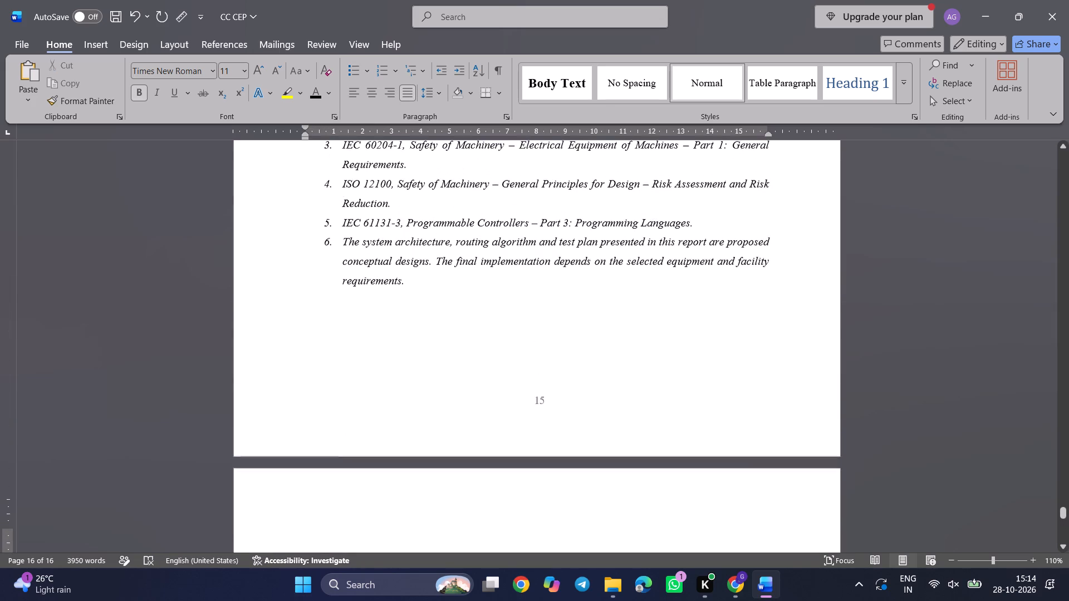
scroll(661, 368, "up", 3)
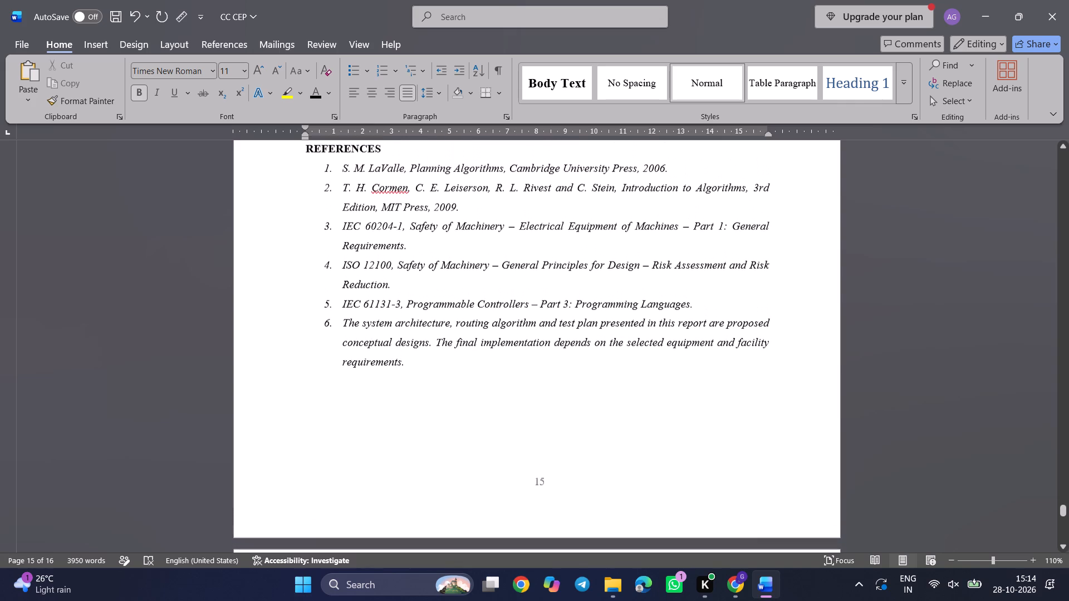
Check the course outcomes in AITD19.pdf in Chrome, then return to the CC CEP Word report and review its front-page table entries.
left_click(727, 589)
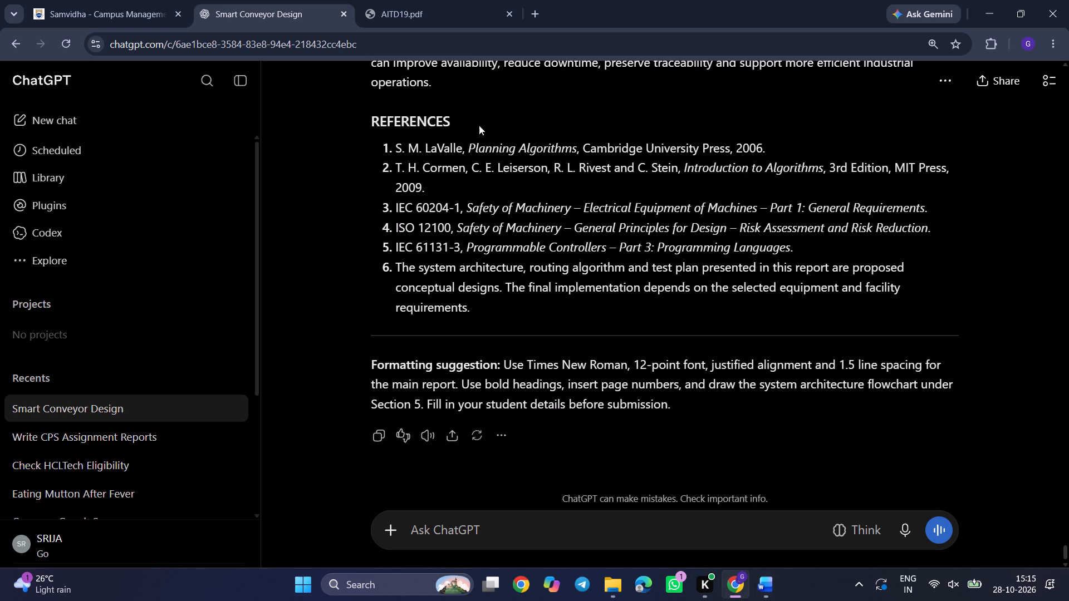
left_click(399, 0)
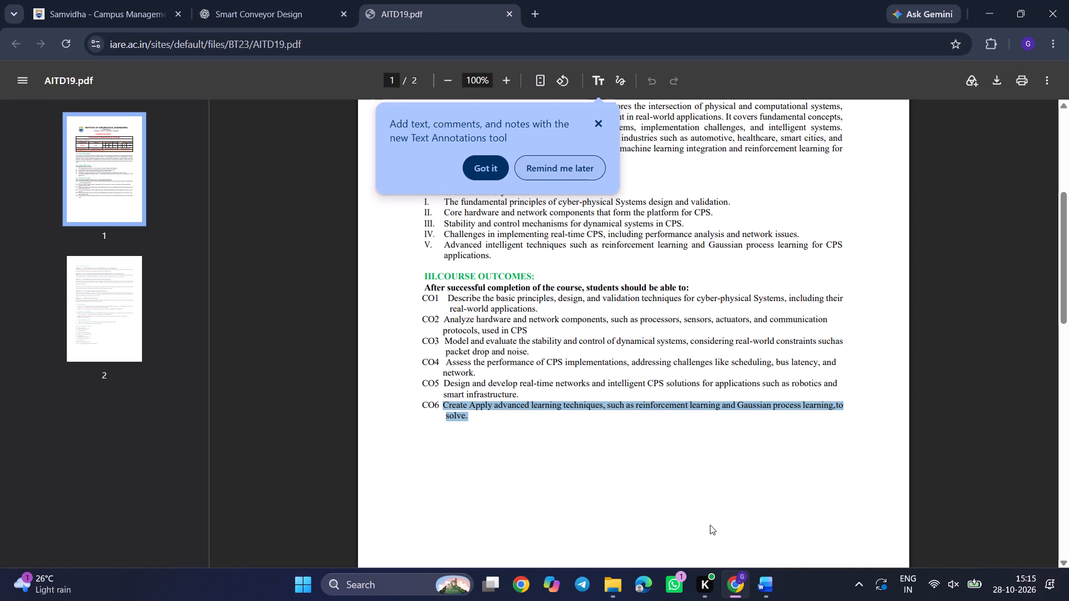
left_click(760, 586)
scroll(607, 347, "up", 13)
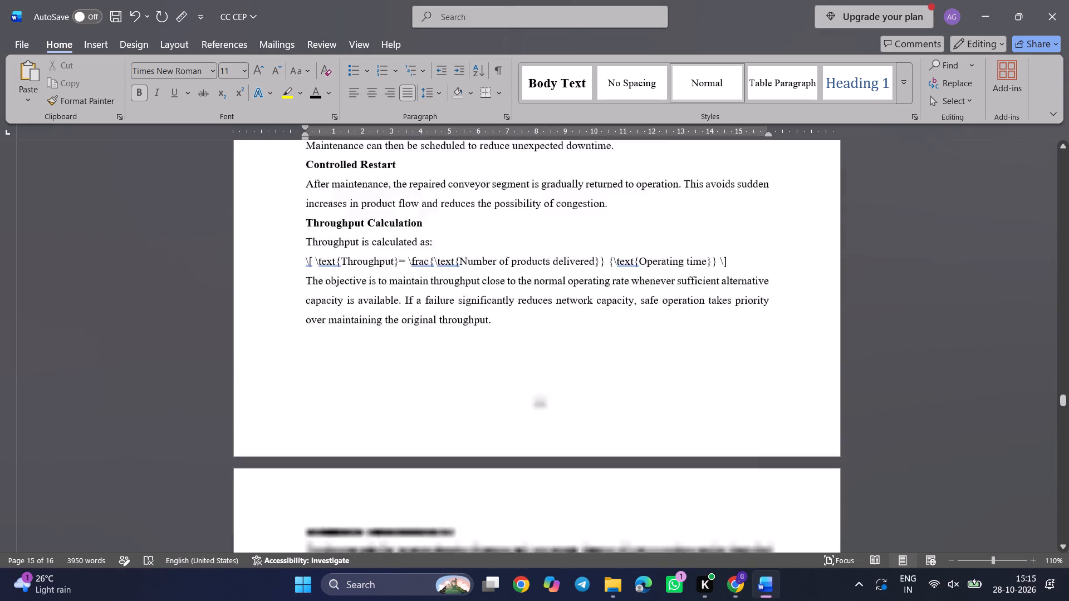
scroll(607, 347, "up", 5)
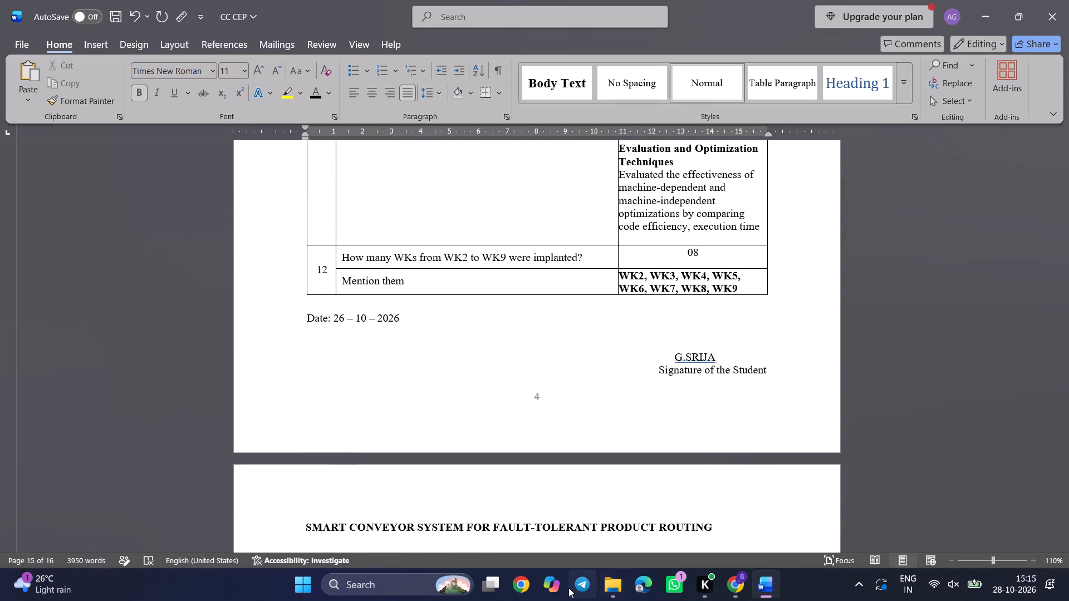
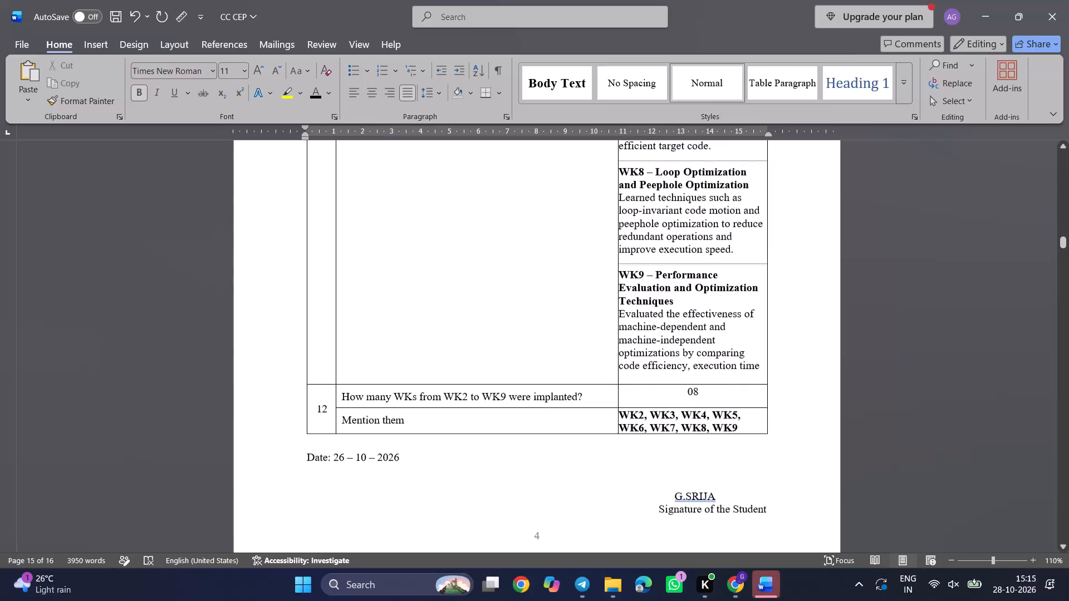
Look back over the report up to its cover page and close the CC CEP document.
scroll(620, 278, "up", 5)
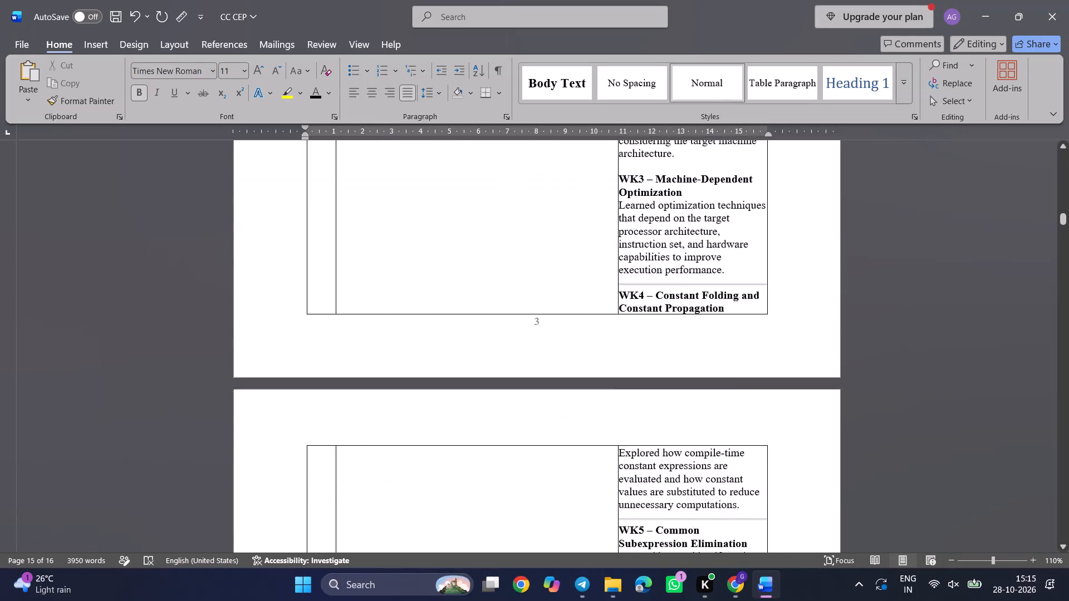
scroll(620, 278, "up", 13)
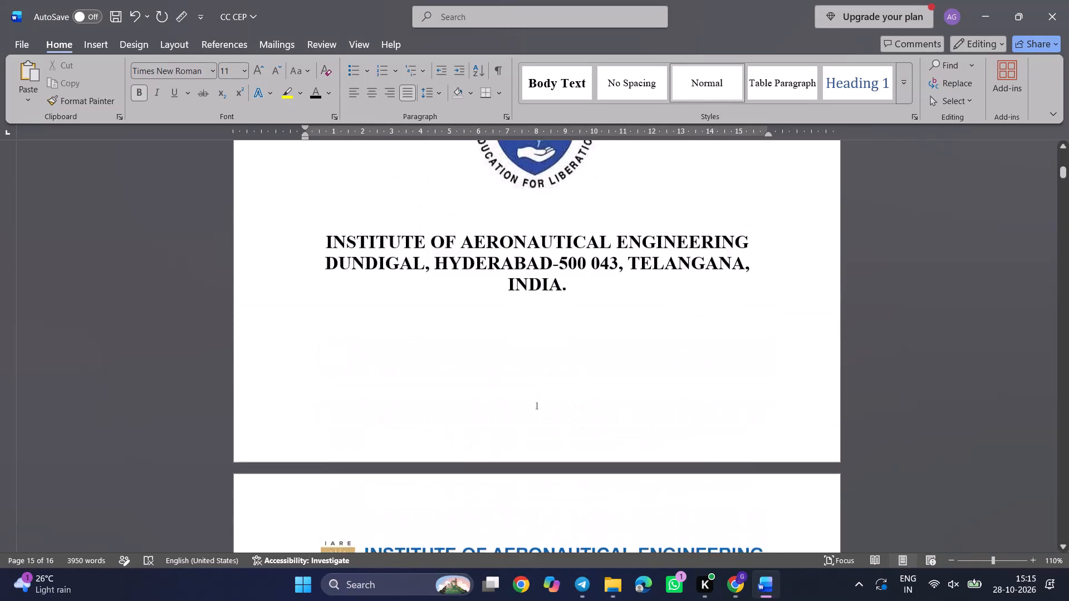
scroll(620, 278, "up", 14)
scroll(620, 278, "down", 1)
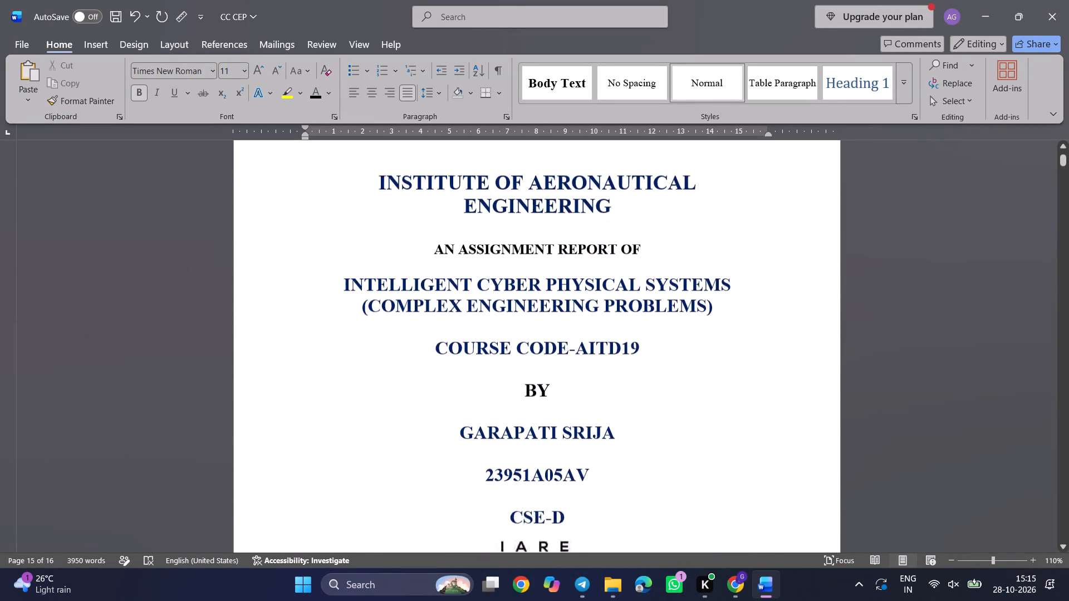
scroll(620, 278, "down", 1)
left_click(1068, 0)
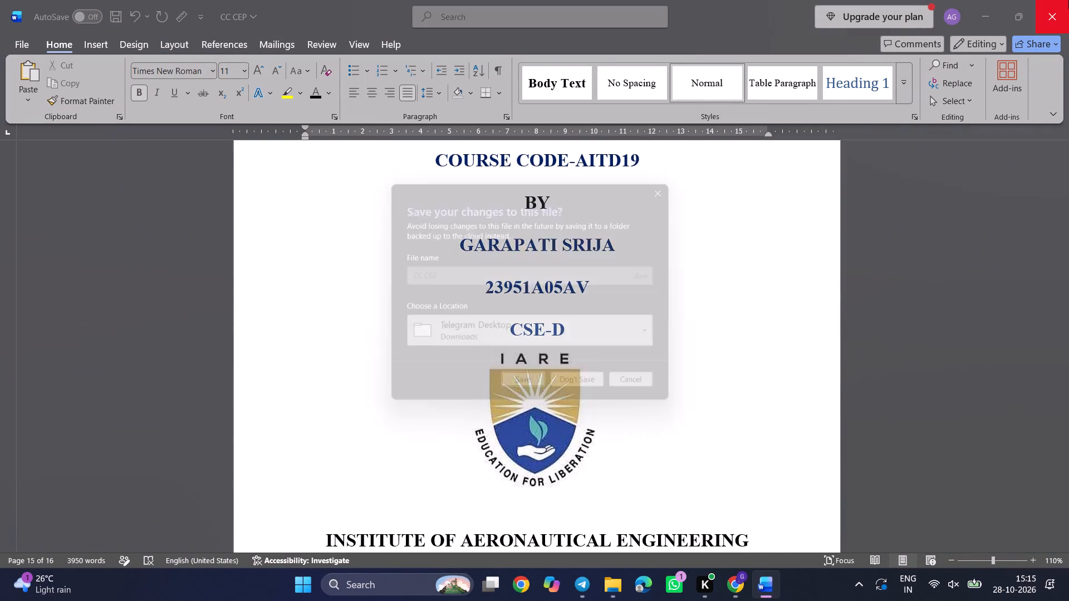